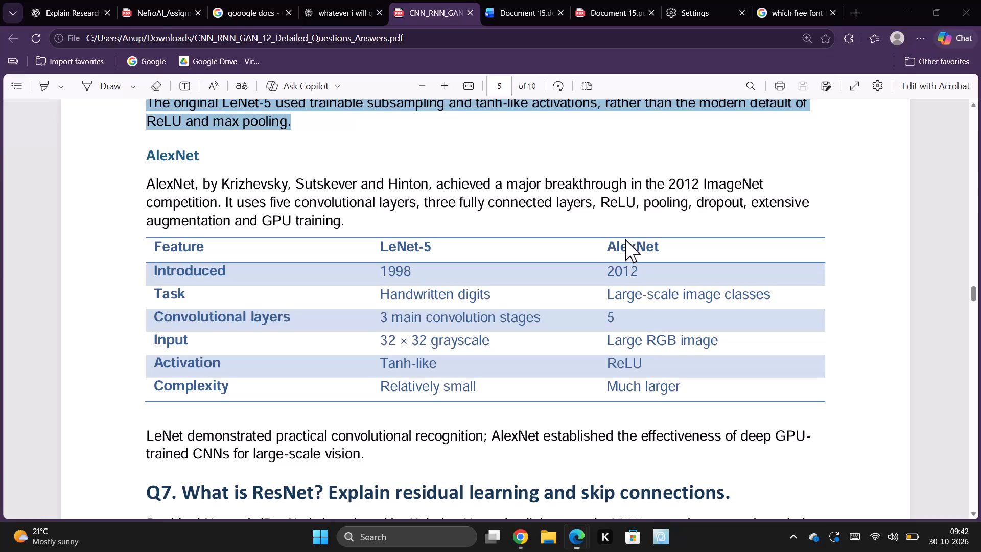
click(625, 235)
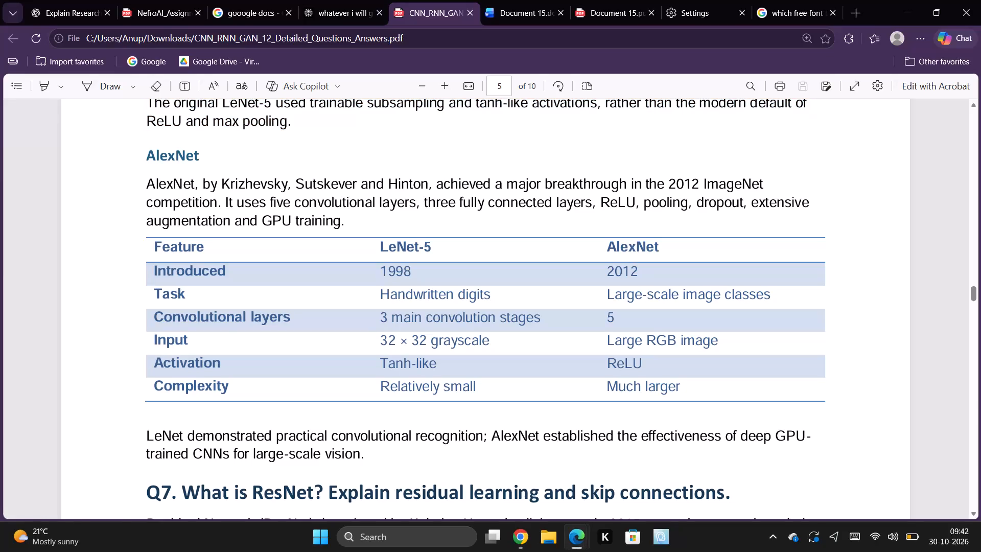
click(625, 235)
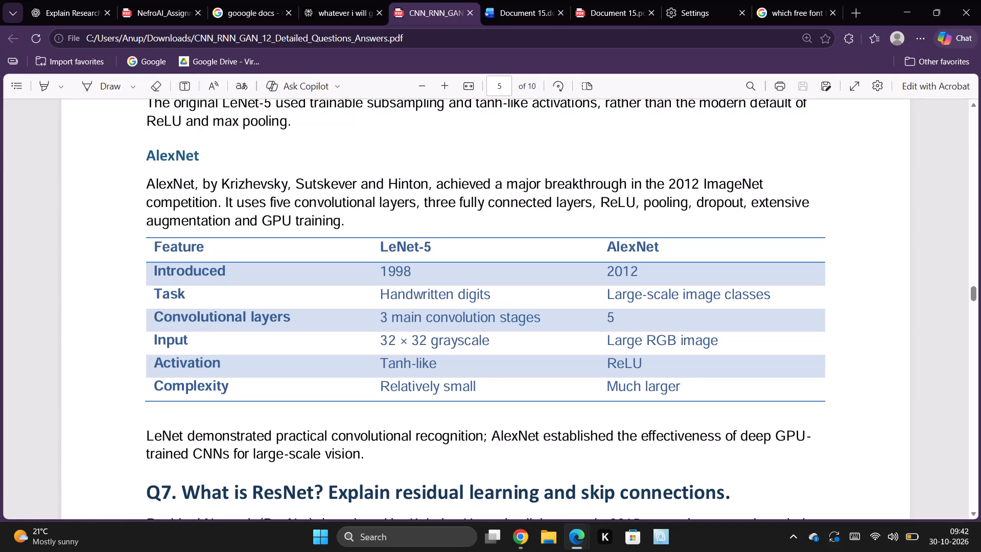
scroll(612, 326, down, 3)
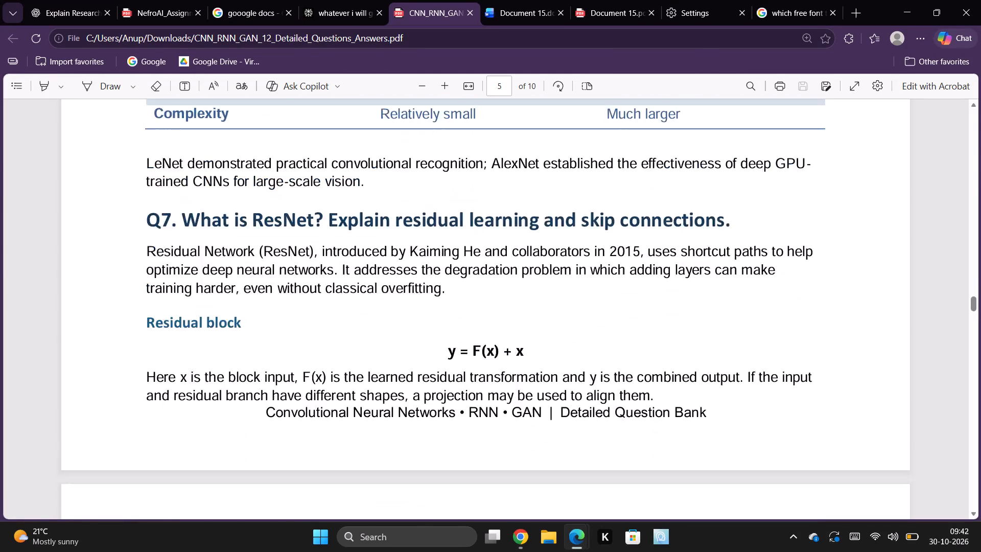
scroll(612, 326, down, 3)
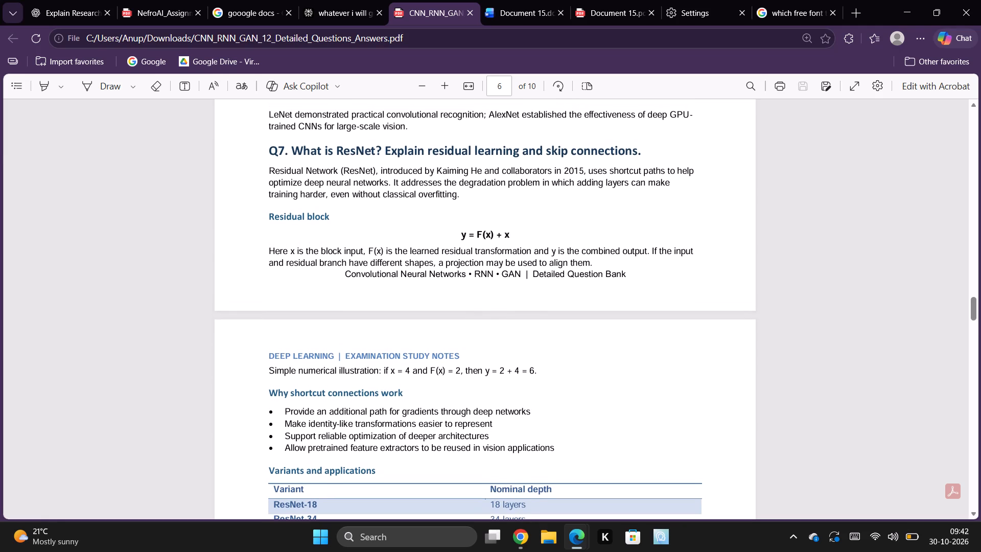
drag(270, 172, 299, 191)
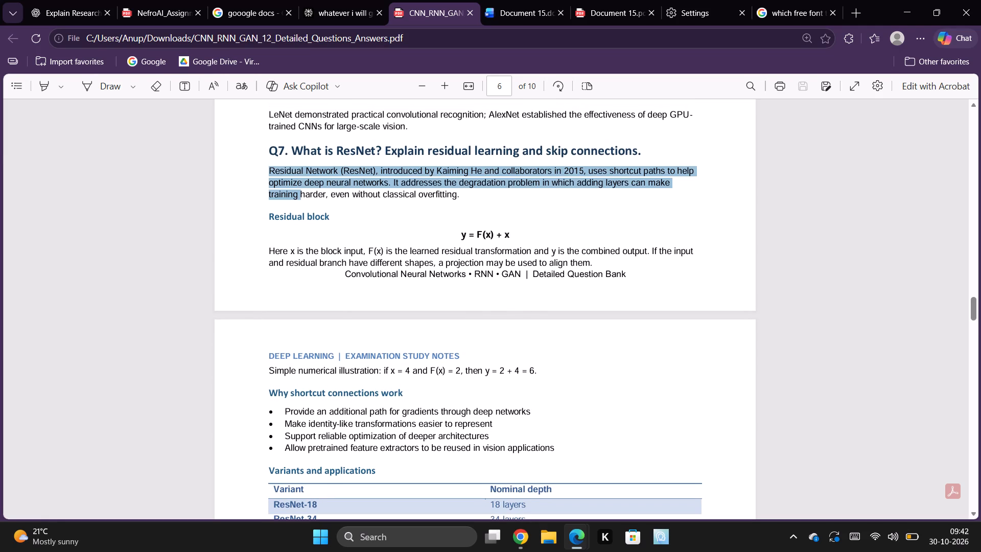
drag(299, 191, 334, 243)
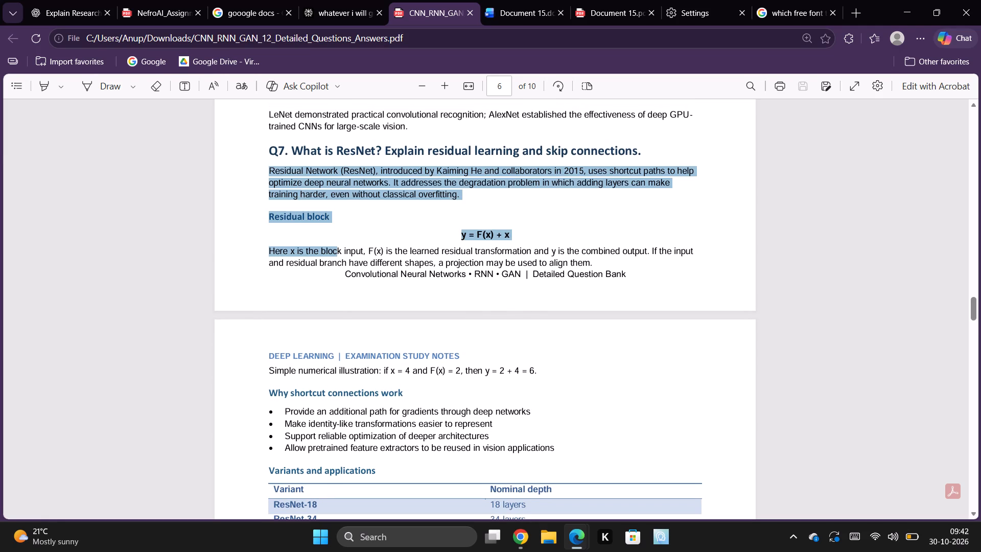
drag(334, 243, 359, 464)
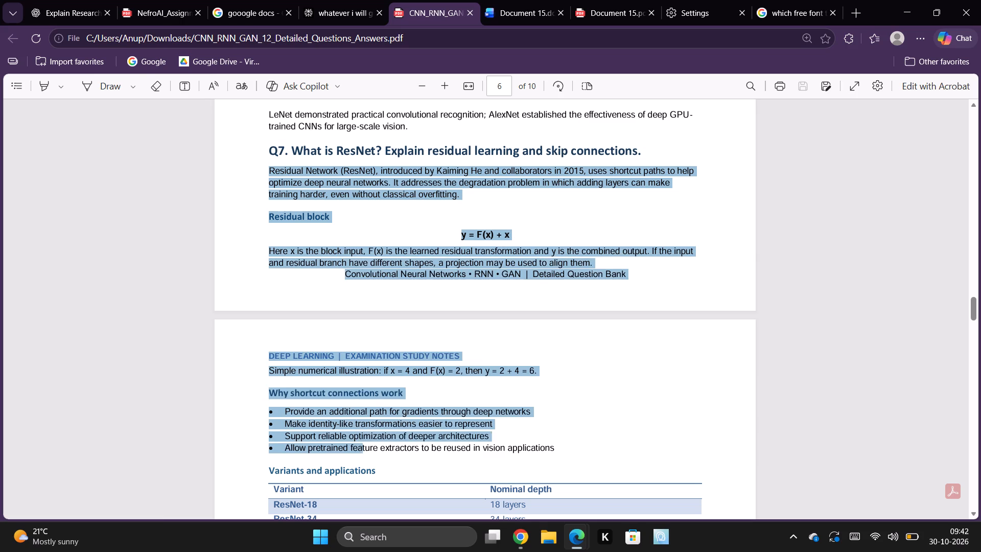
drag(359, 464, 338, 497)
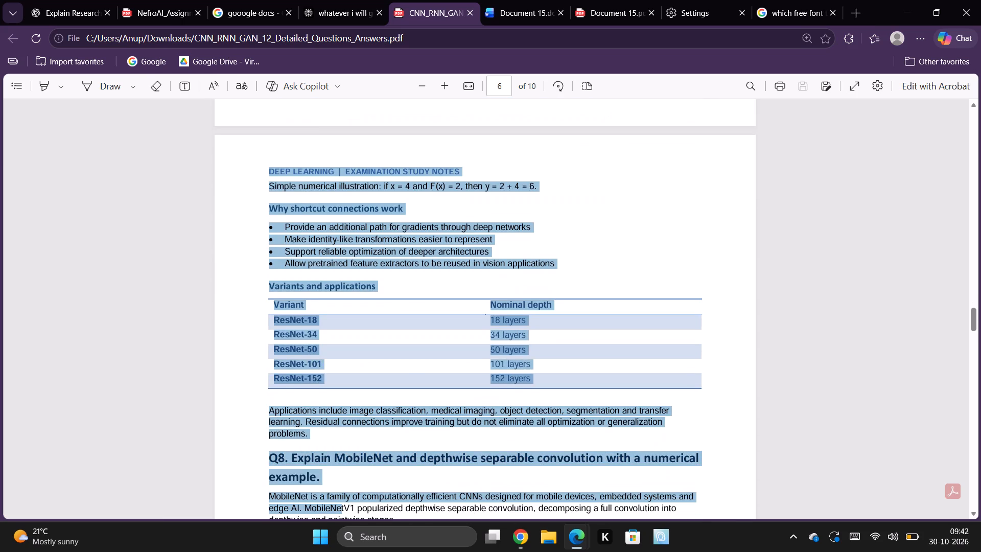
drag(338, 497, 305, 444)
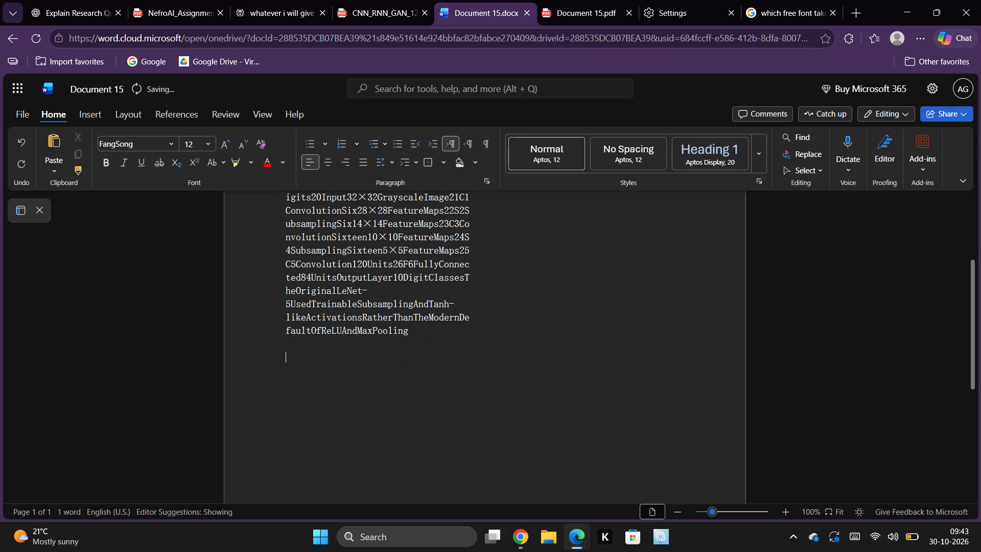
scroll(468, 316, up, 2)
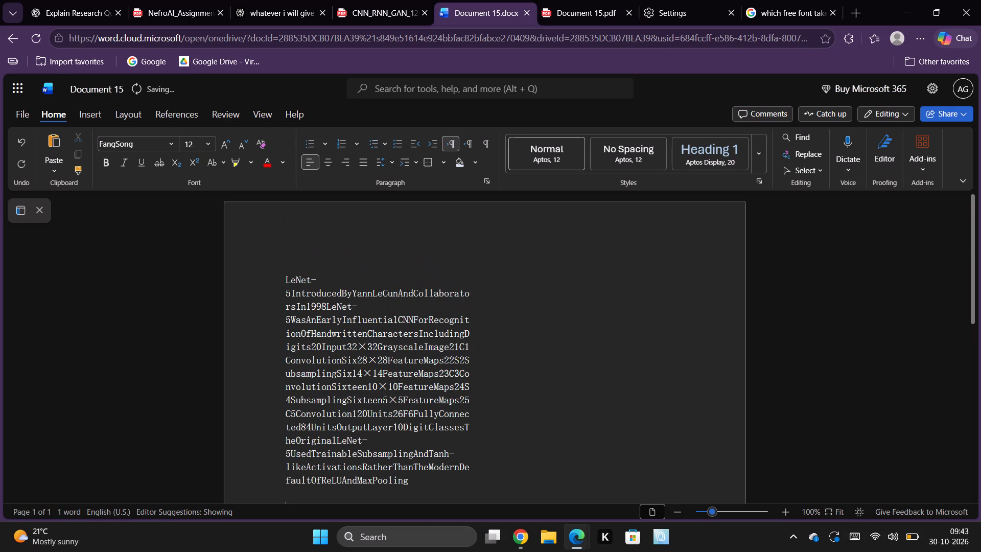
key(BackSpace)
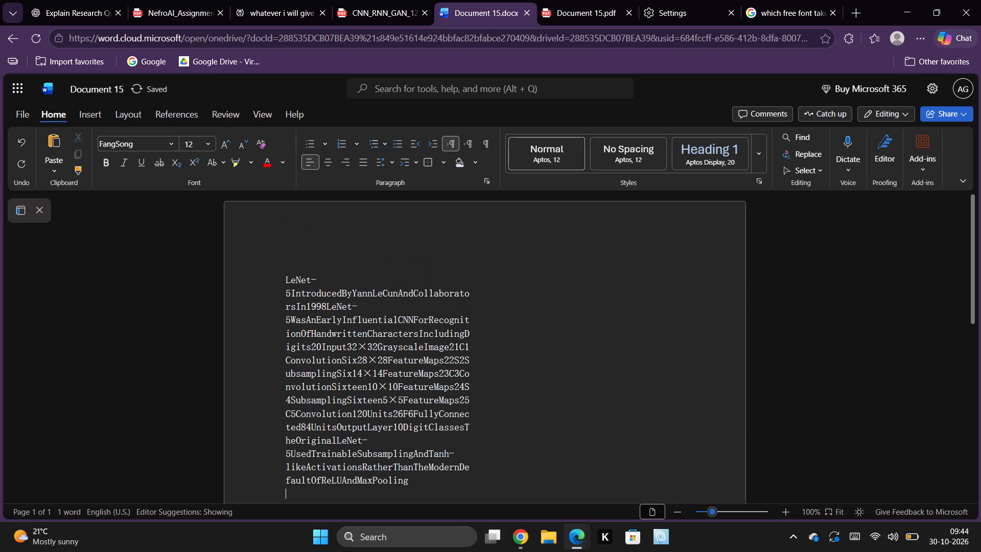
key(ctrl+v)
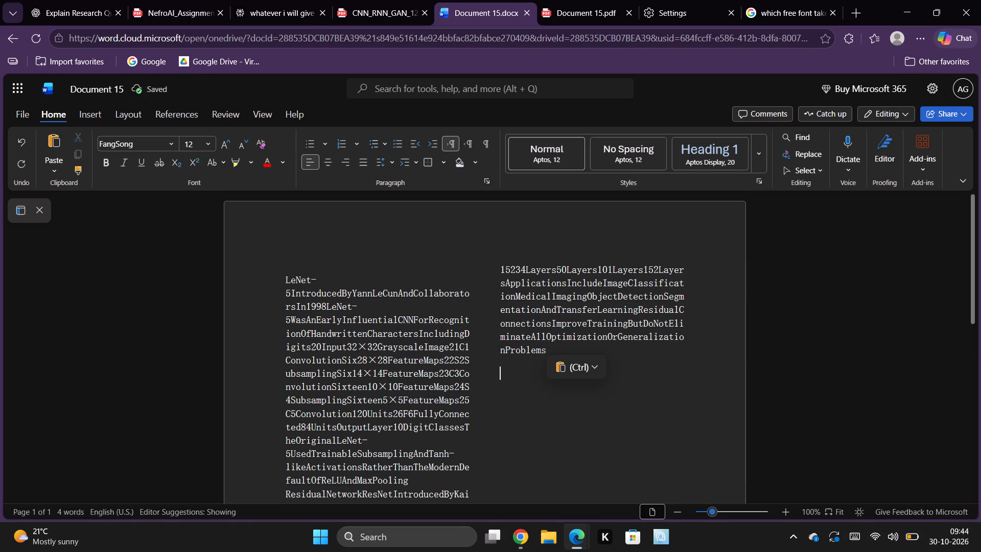
Set the font size of all the text in Document 15 to 9.
scroll(482, 272, down, 2)
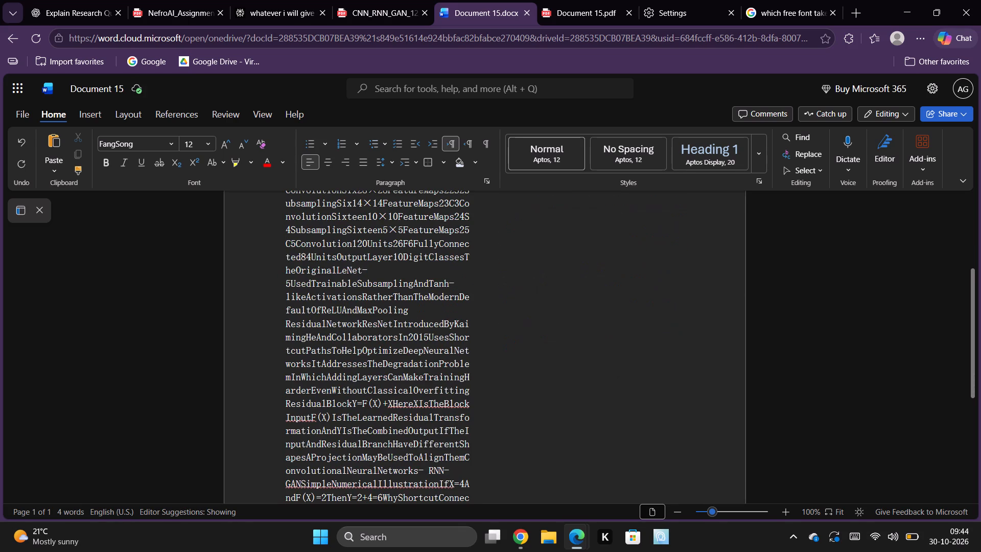
key(ctrl+a)
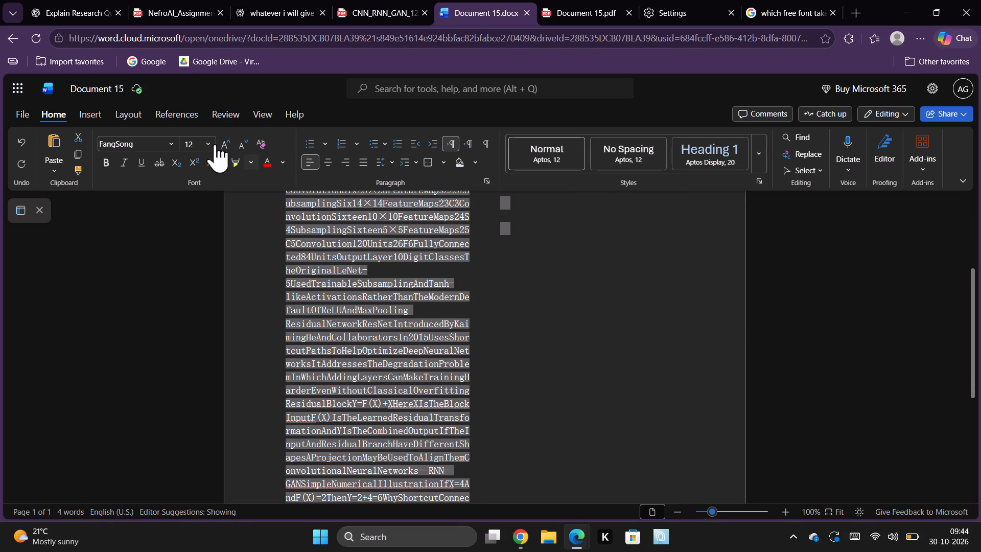
click(207, 143)
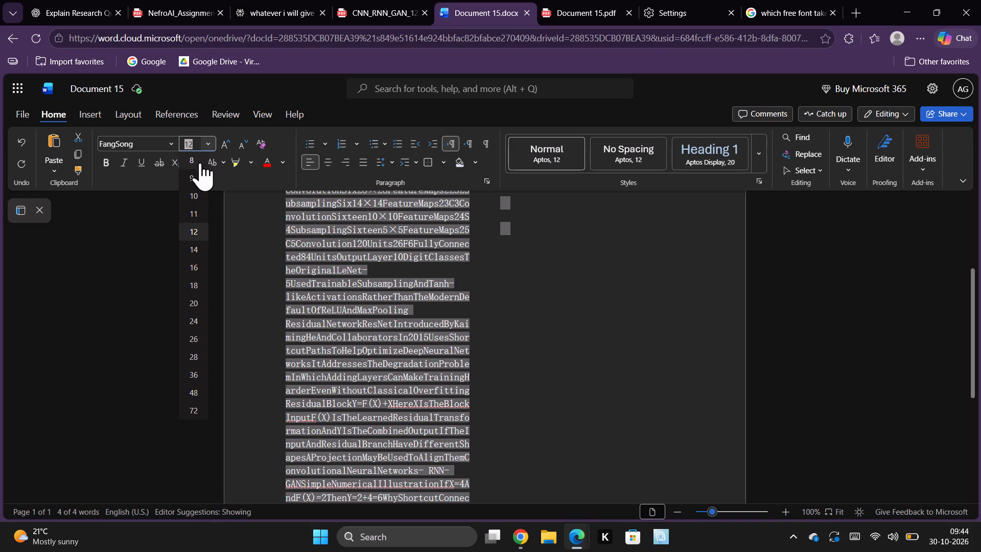
click(197, 174)
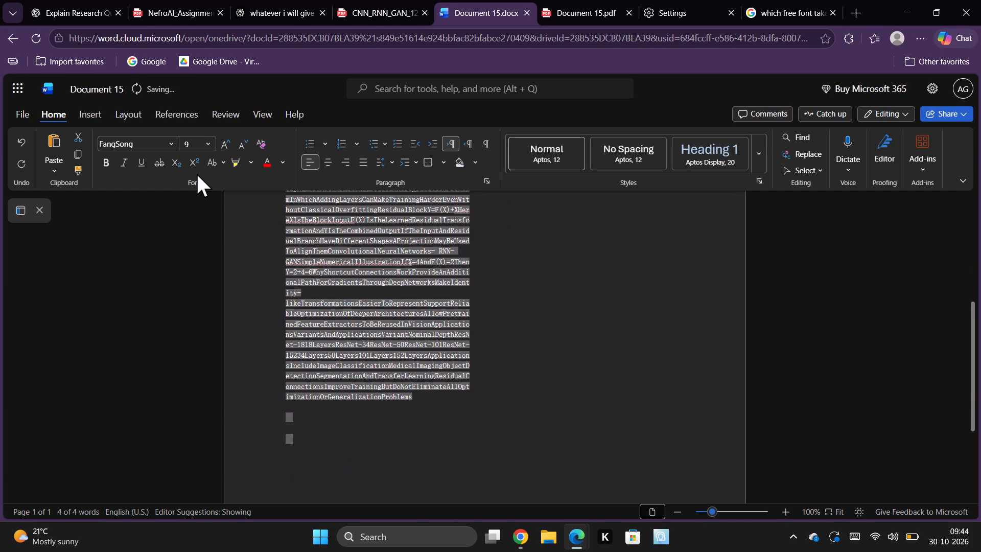
click(403, 333)
Make the heading words "ResidualNetworkResNet" at the start of the ResNet text bold.
scroll(403, 333, up, 1)
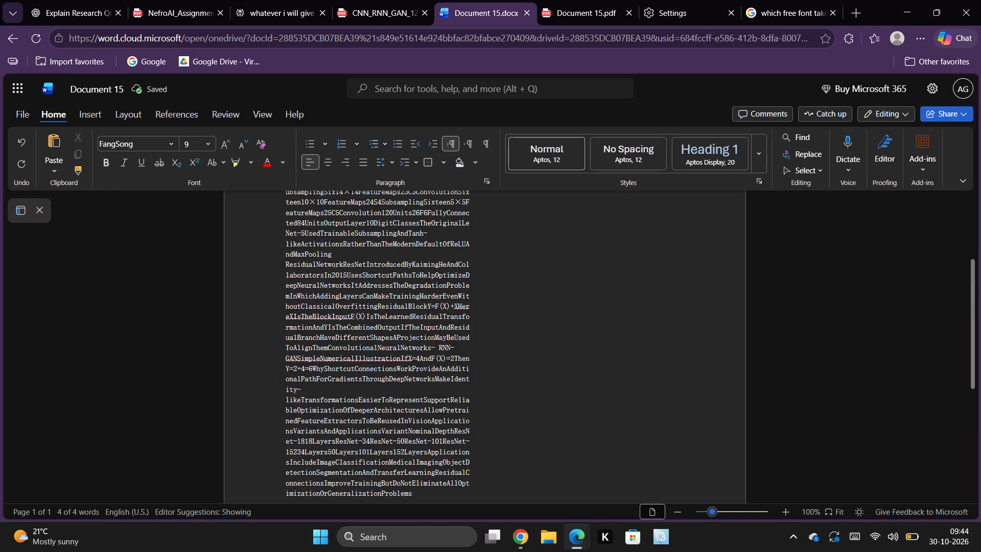
scroll(403, 333, up, 1)
scroll(403, 333, down, 1)
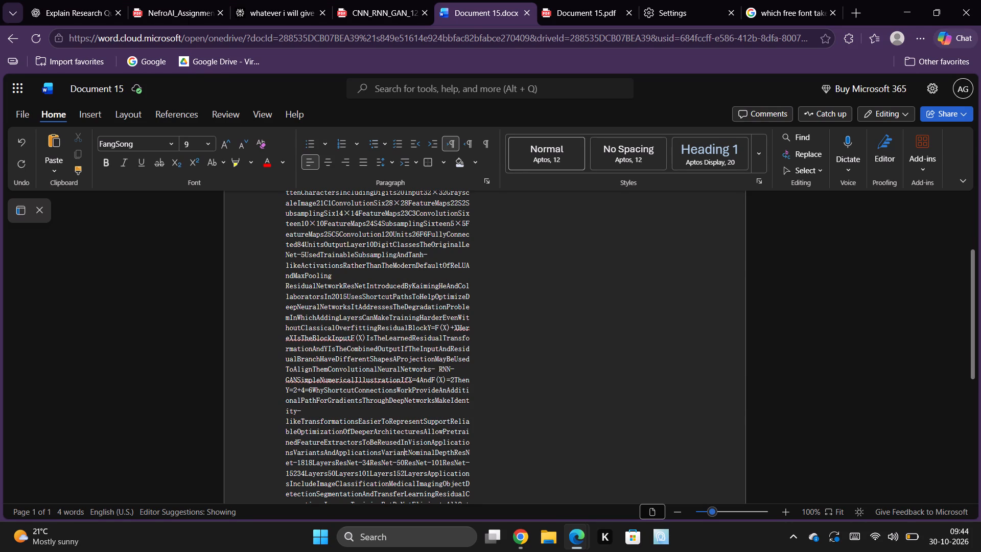
drag(283, 285, 369, 281)
drag(369, 281, 364, 283)
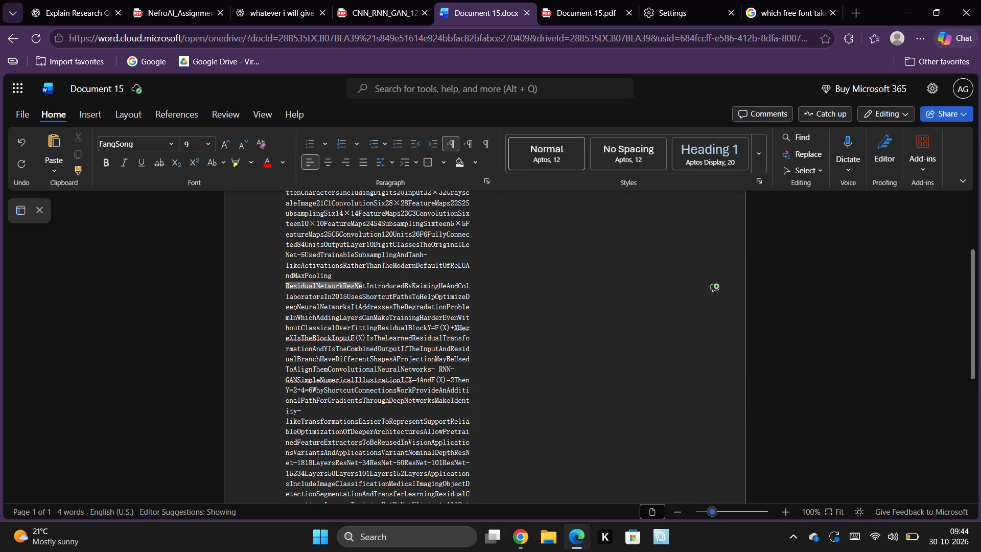
drag(364, 283, 365, 283)
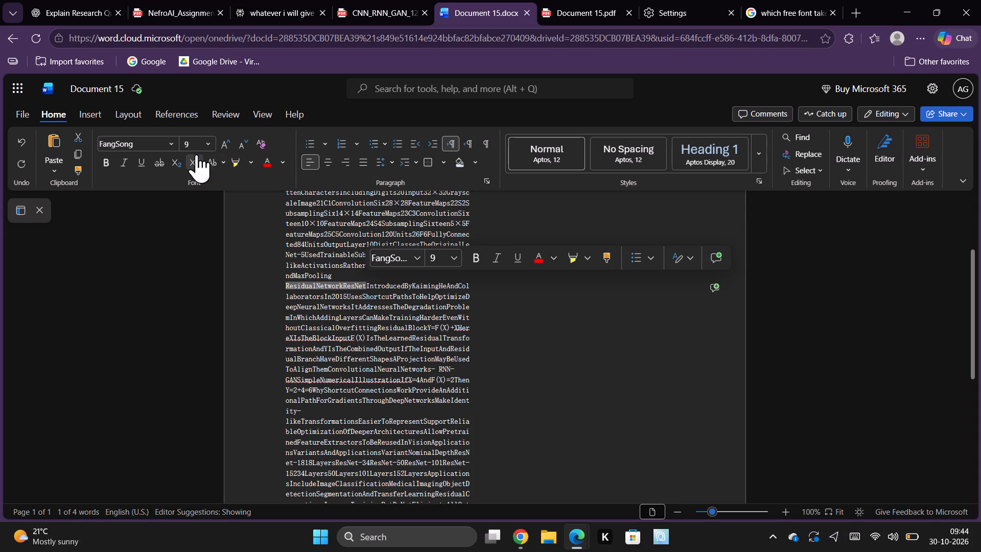
click(106, 163)
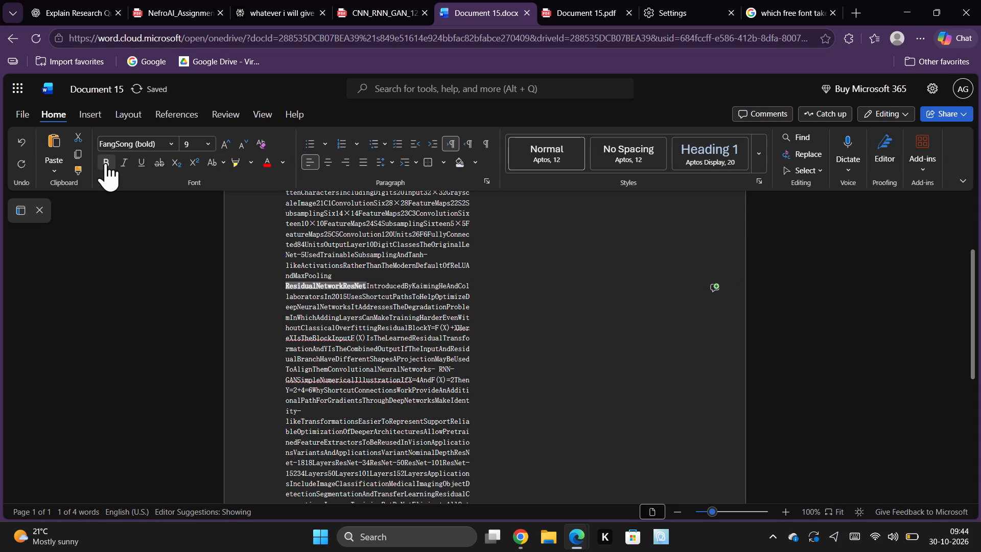
Remove the line break before "ResidualNetworkResNet" so the ResNet text runs on directly from "MaxPooling".
click(285, 285)
click(285, 285)
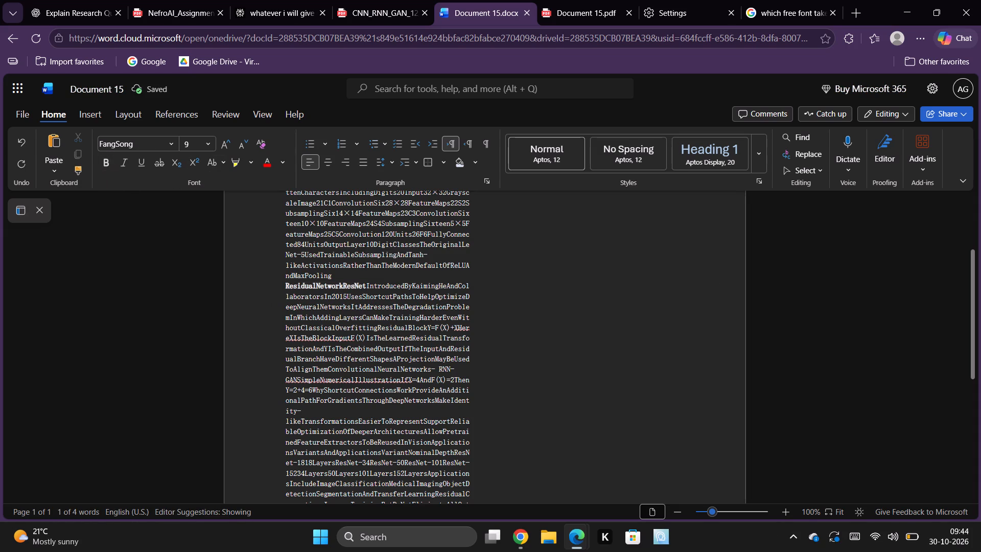
key(BackSpace)
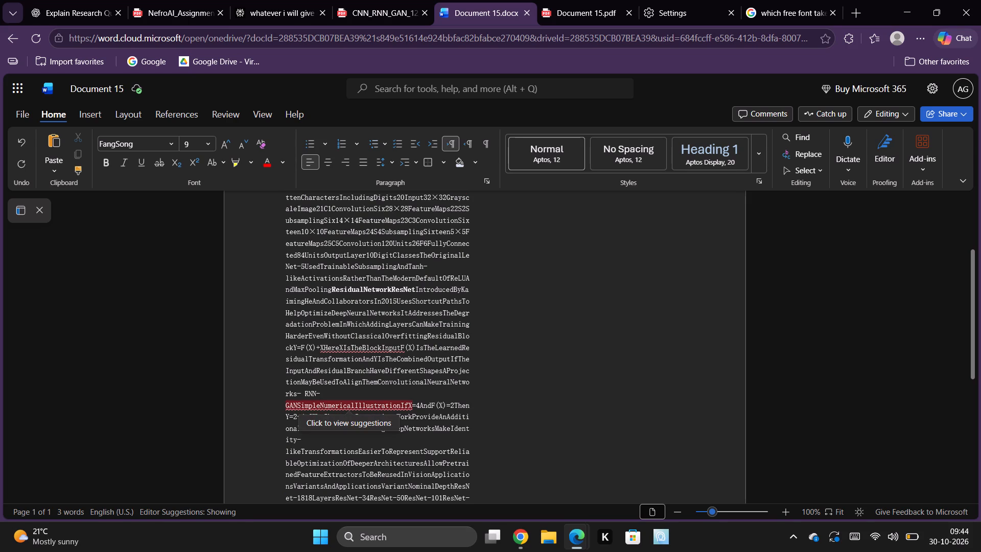
Using the PDF's ResNet subheadings as reference, underline and italicize "VariantsAndApplications" in Document 15.
click(430, 382)
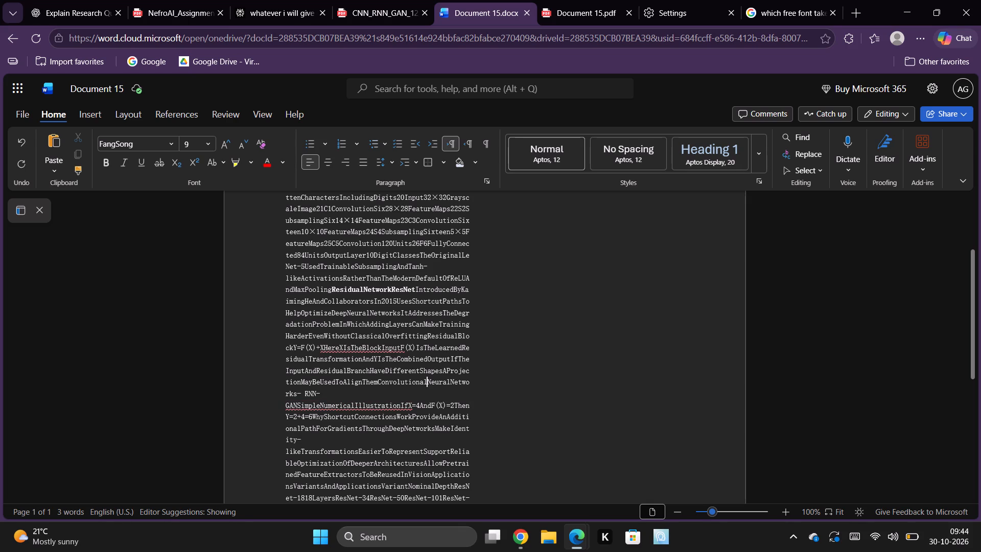
click(375, 0)
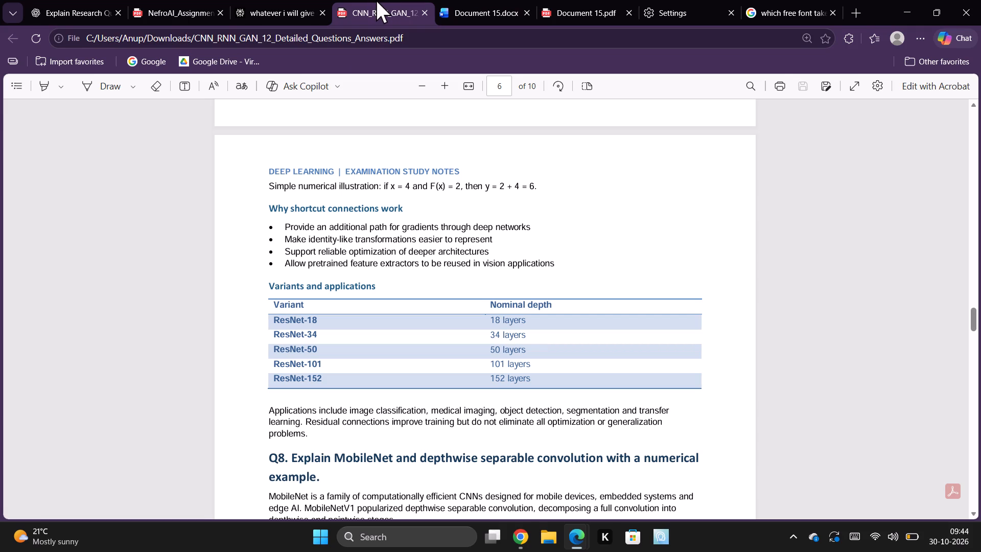
click(448, 0)
scroll(372, 305, down, 1)
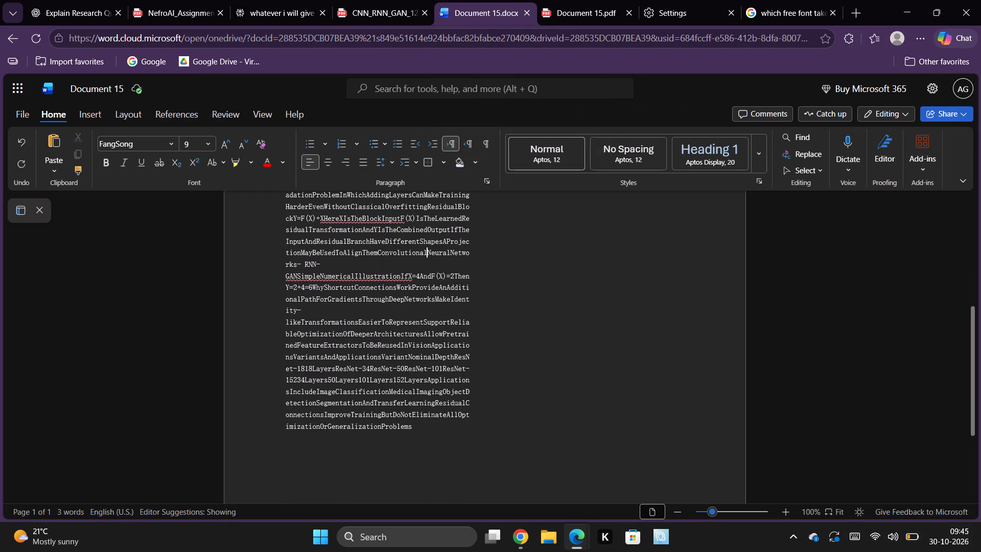
scroll(372, 305, down, 1)
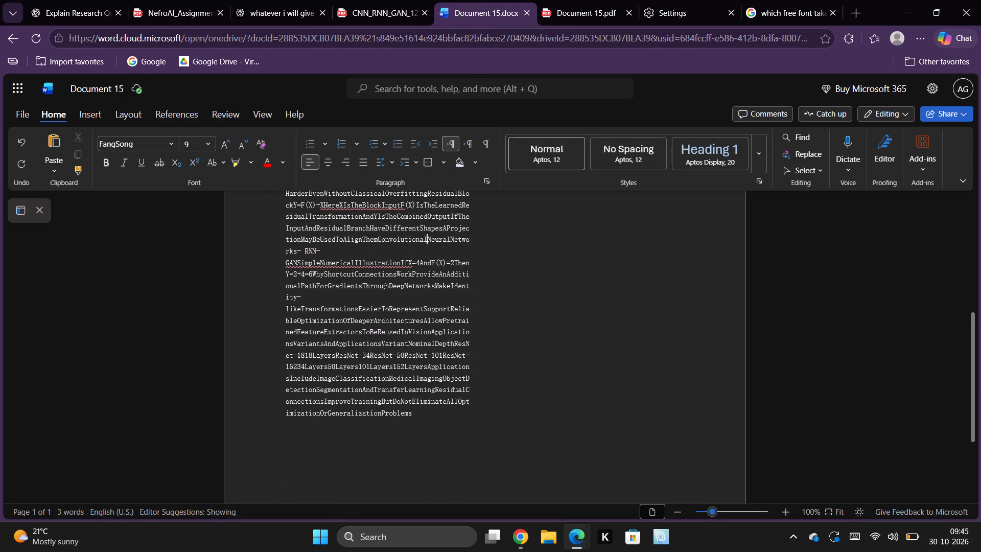
click(362, 0)
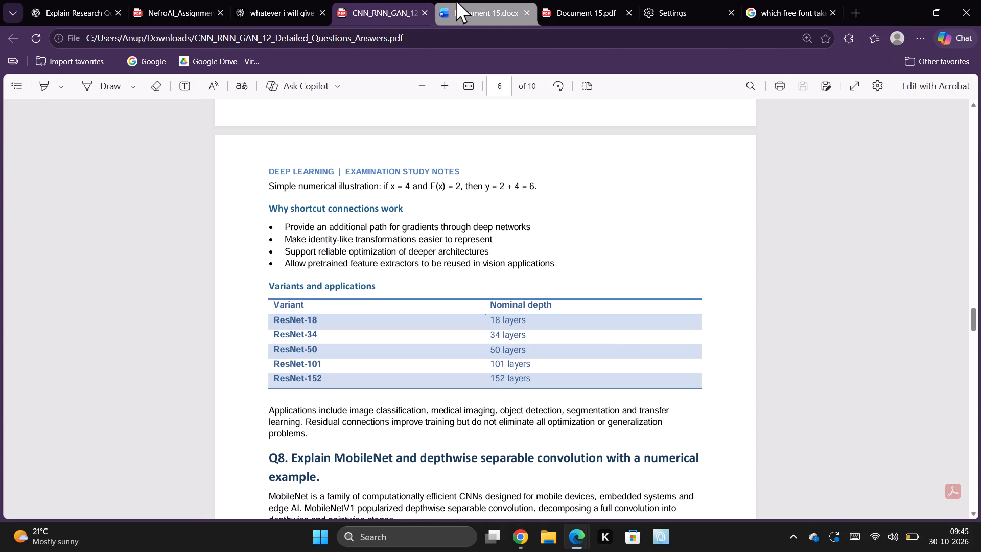
click(456, 0)
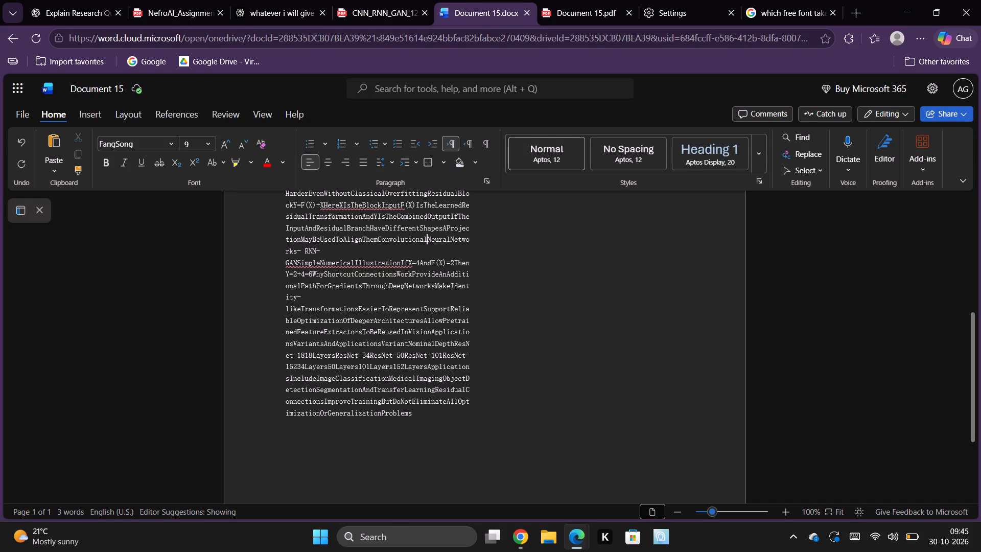
drag(293, 344, 376, 343)
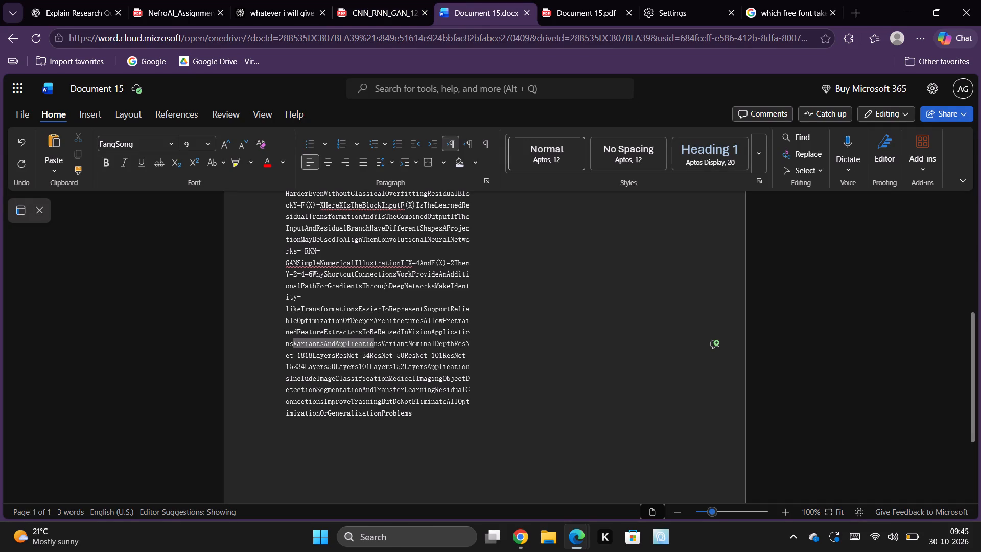
drag(376, 343, 380, 343)
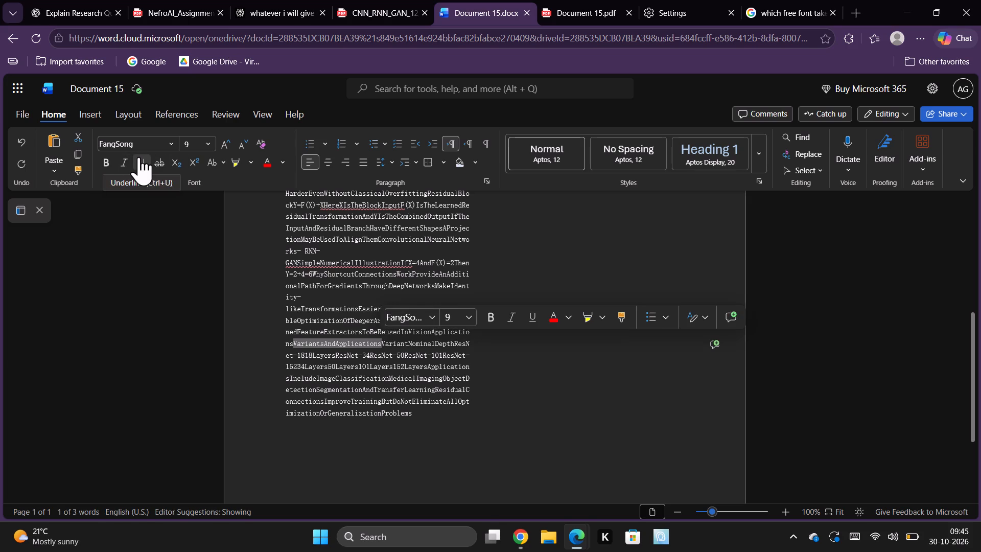
click(139, 157)
click(129, 162)
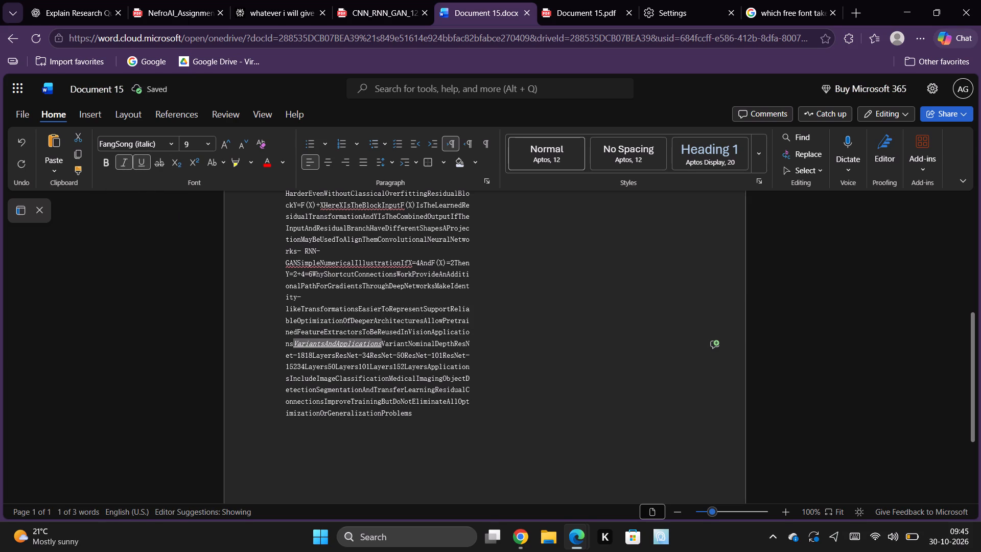
click(378, 367)
Check the PDF's ResNet subheadings again, and underline and italicize "WhyShortcutConnectionsWork" in Document 15.
click(370, 2)
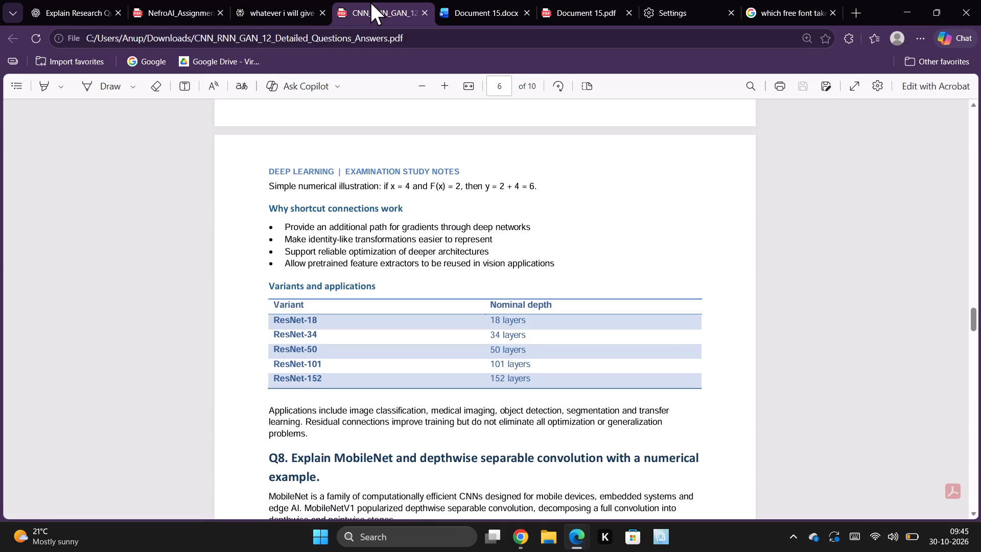
click(445, 0)
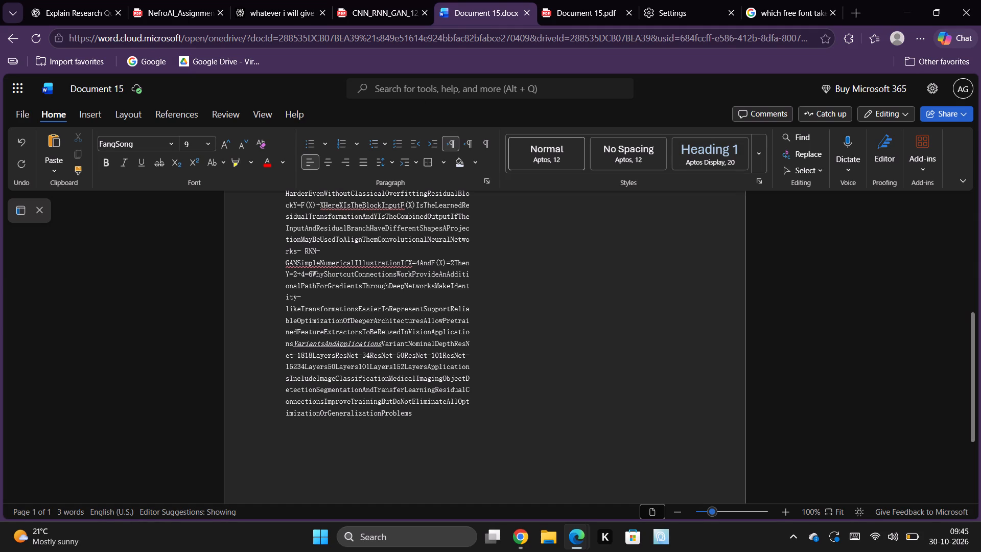
click(399, 0)
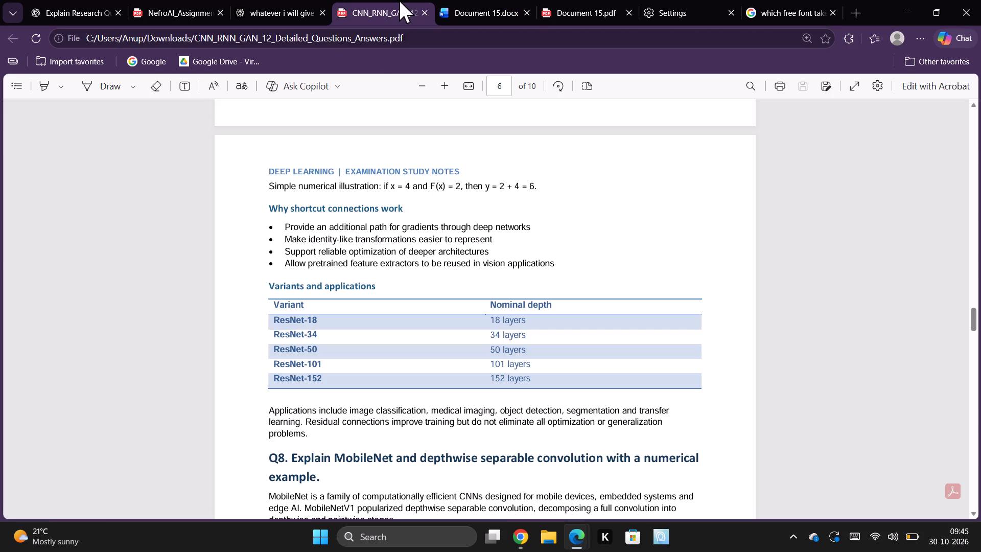
click(469, 0)
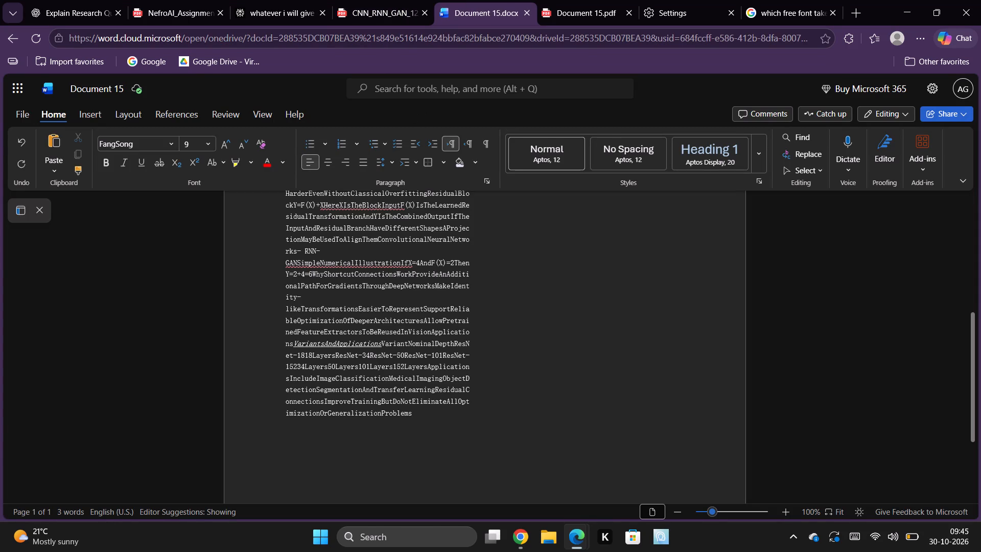
click(393, 0)
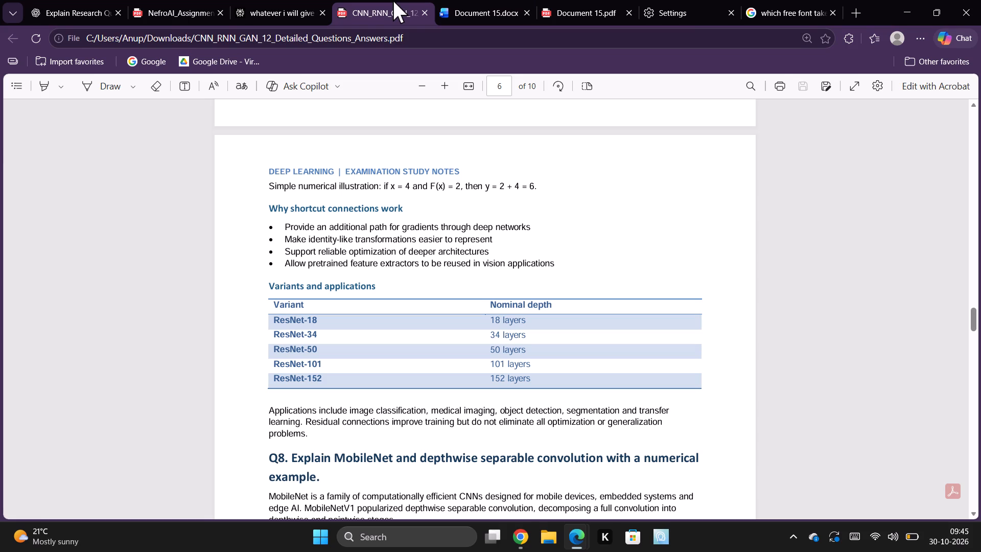
click(433, 0)
click(466, 0)
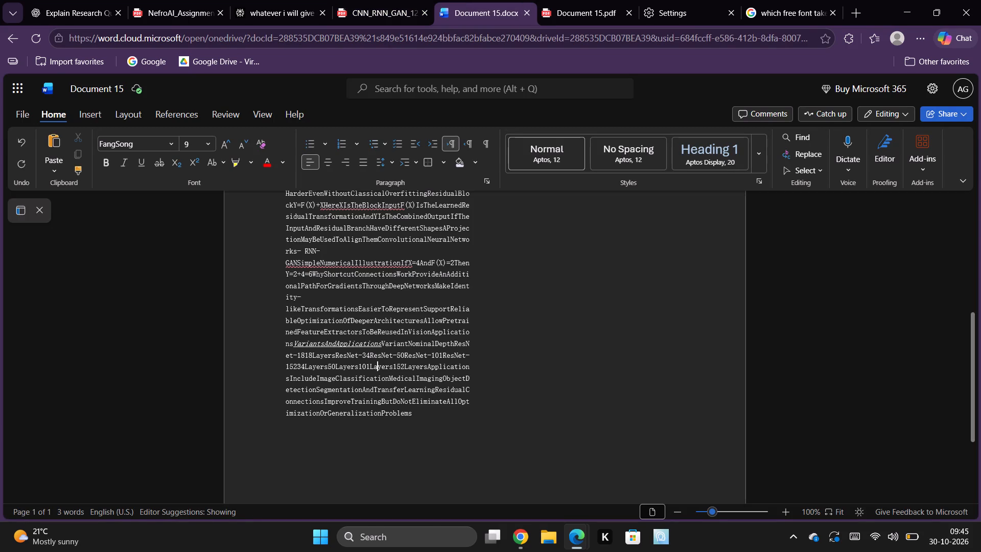
drag(311, 274, 331, 274)
drag(331, 274, 411, 271)
click(147, 160)
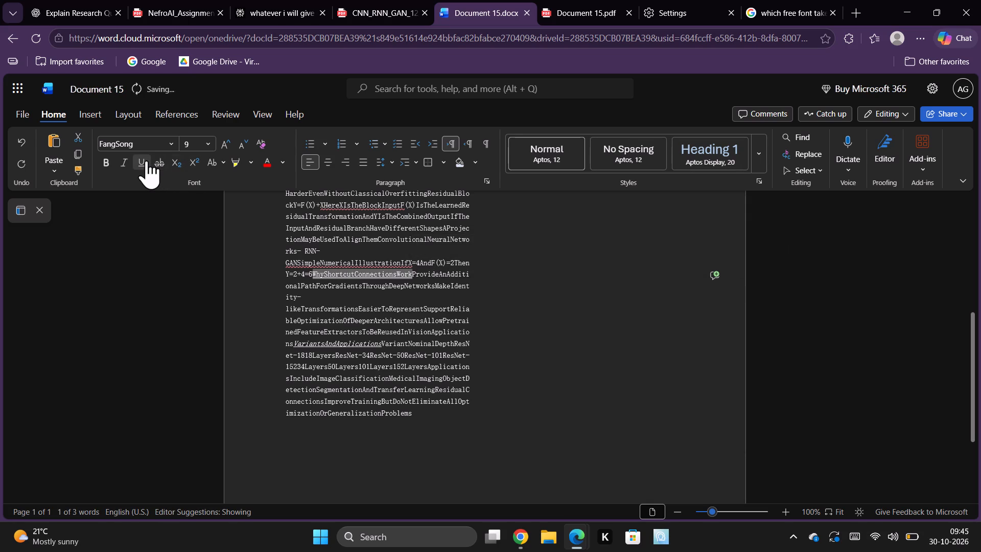
click(126, 163)
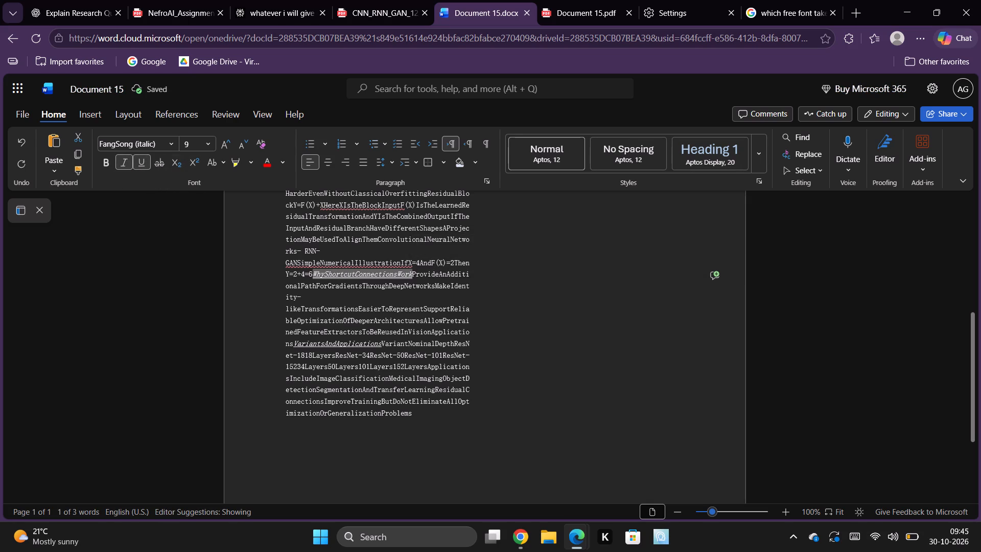
Delete the hyphen between "Identity" and "likeTransformations" in the ResNet text.
click(281, 306)
key(BackSpace)
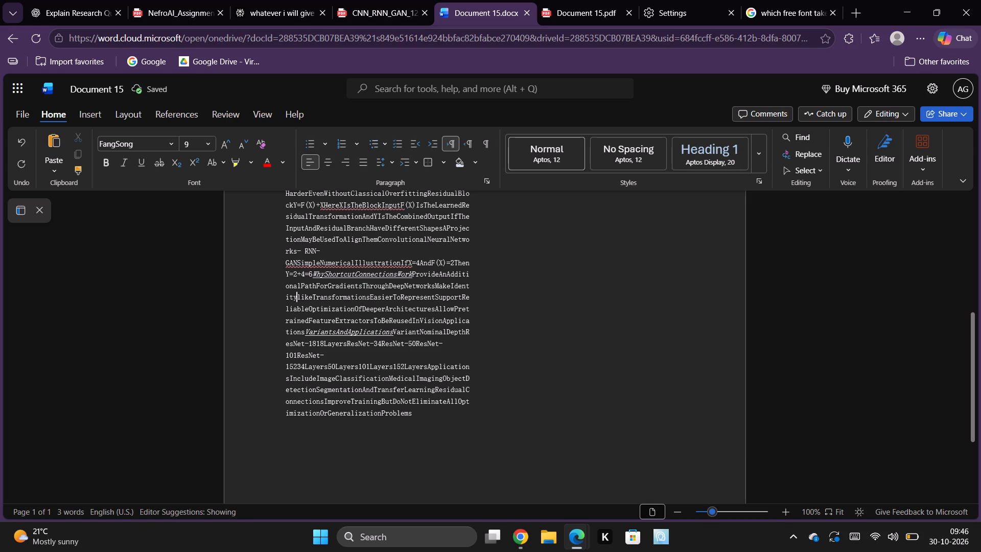
Compare the ResNet variants with the PDF's table, and delete the hyphens in "ResNet-101", "ResNet-50" and "ResNet-34" in Document 15.
click(409, 0)
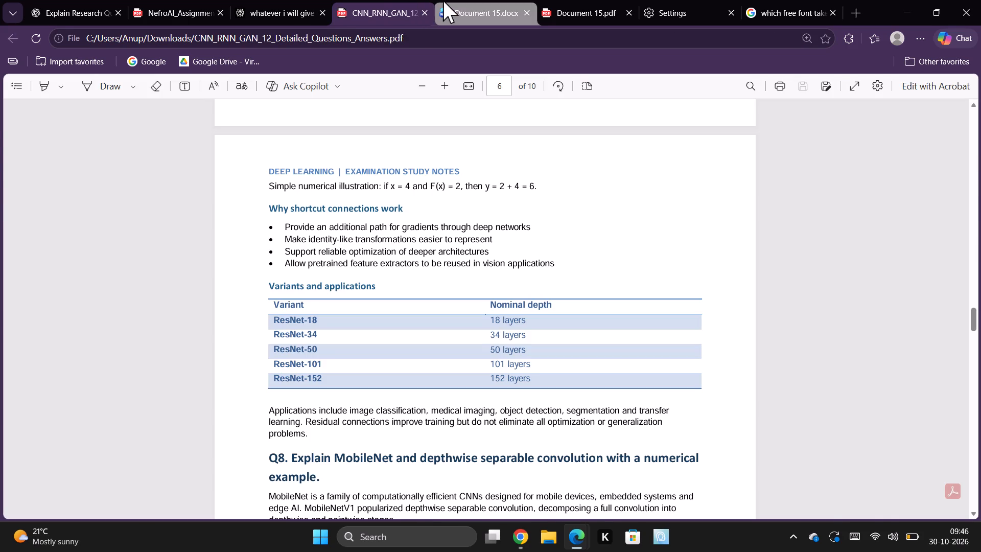
click(443, 0)
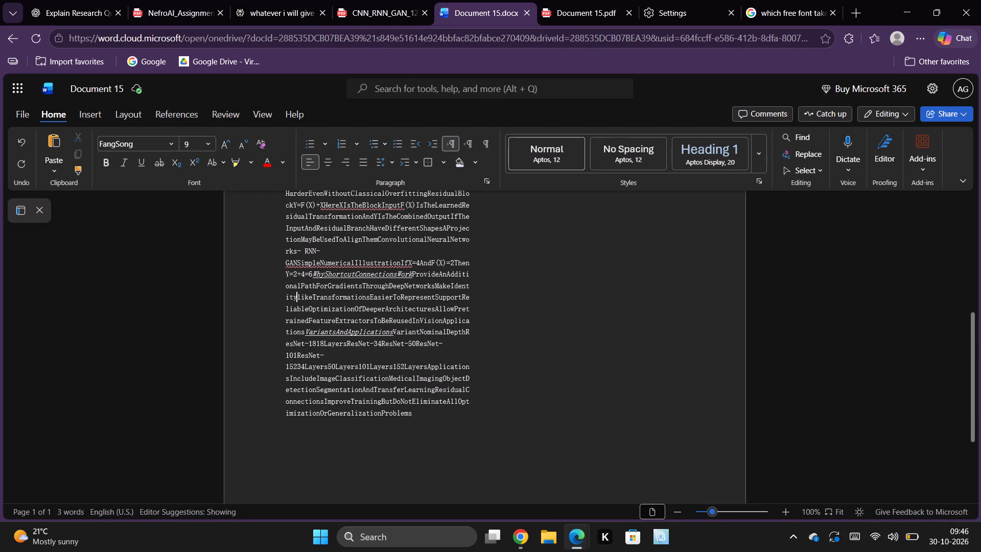
click(344, 0)
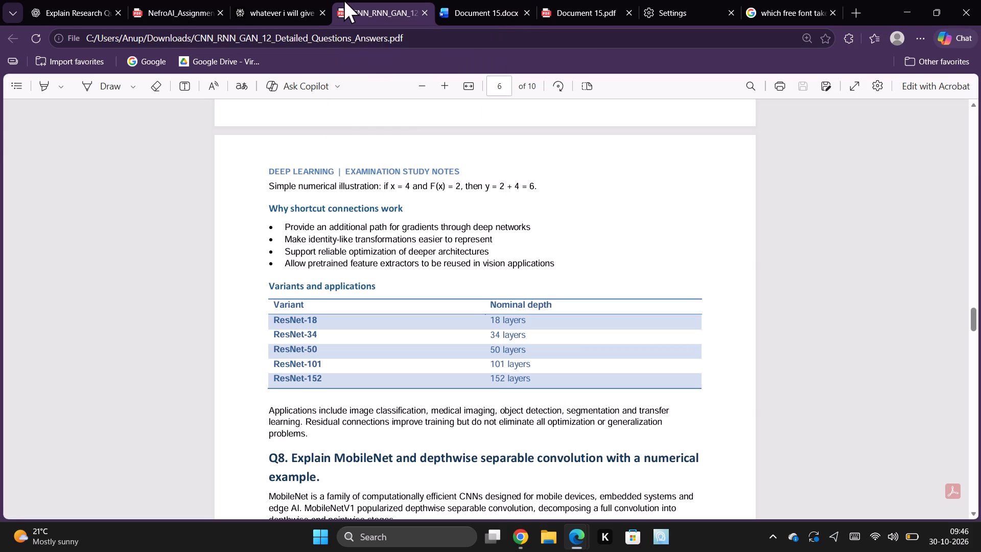
click(471, 2)
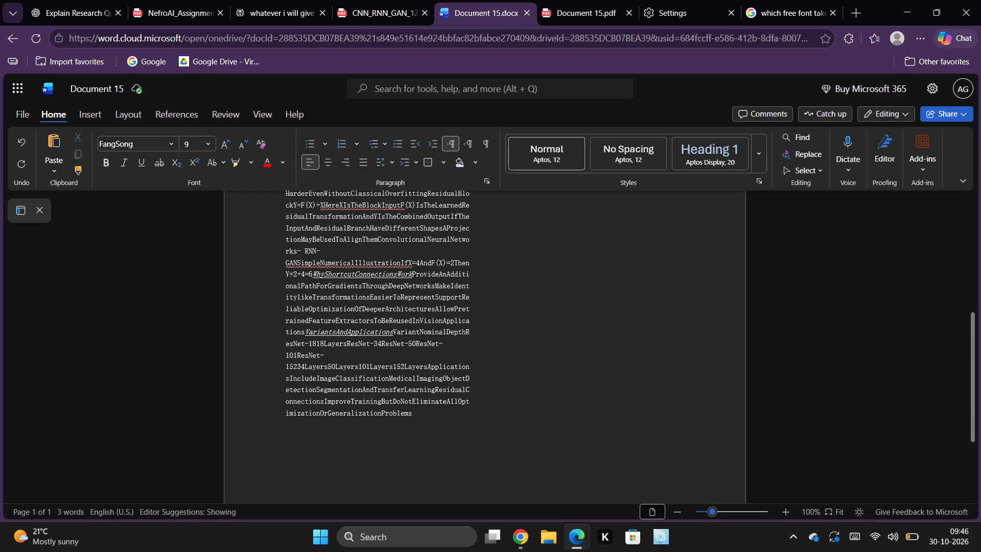
click(375, 0)
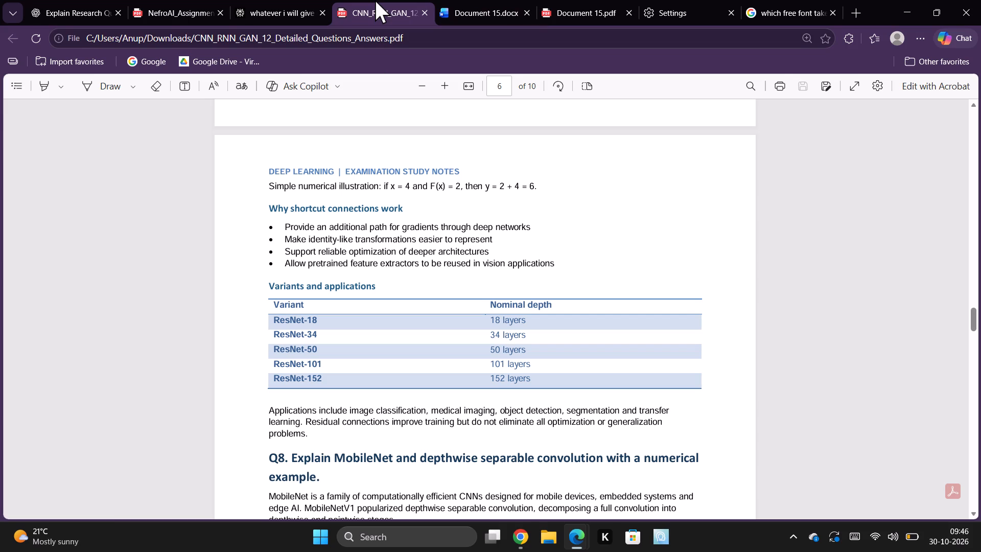
click(455, 0)
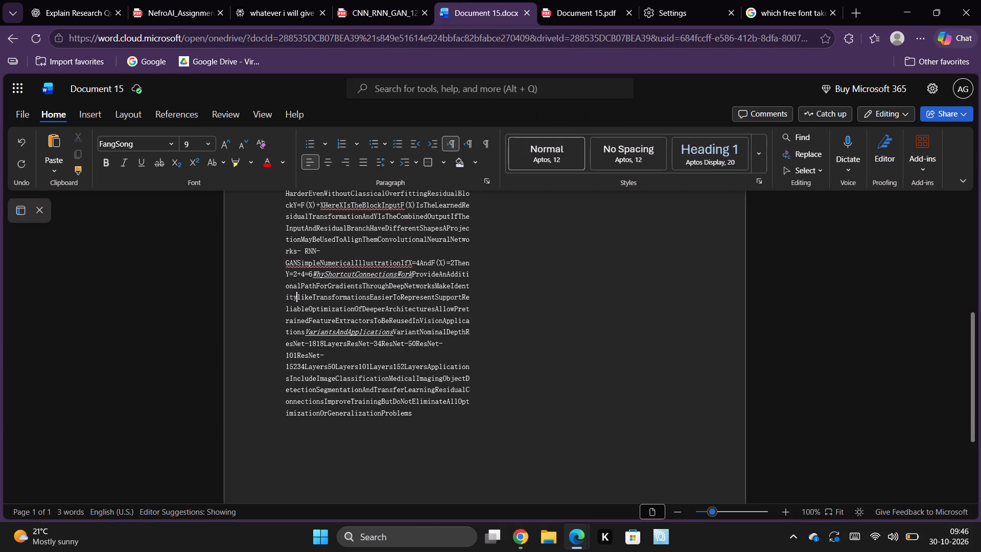
click(275, 351)
key(BackSpace)
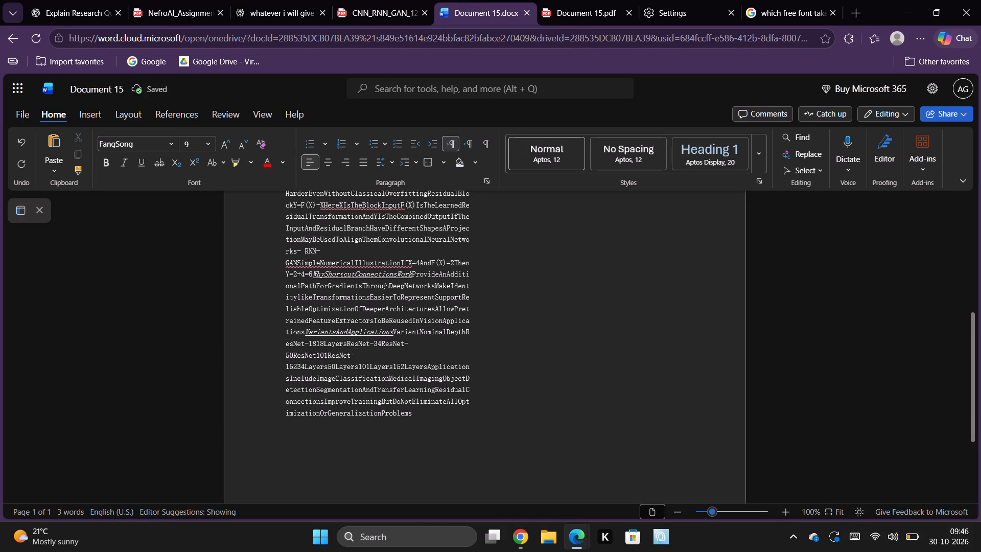
click(262, 354)
key(BackSpace)
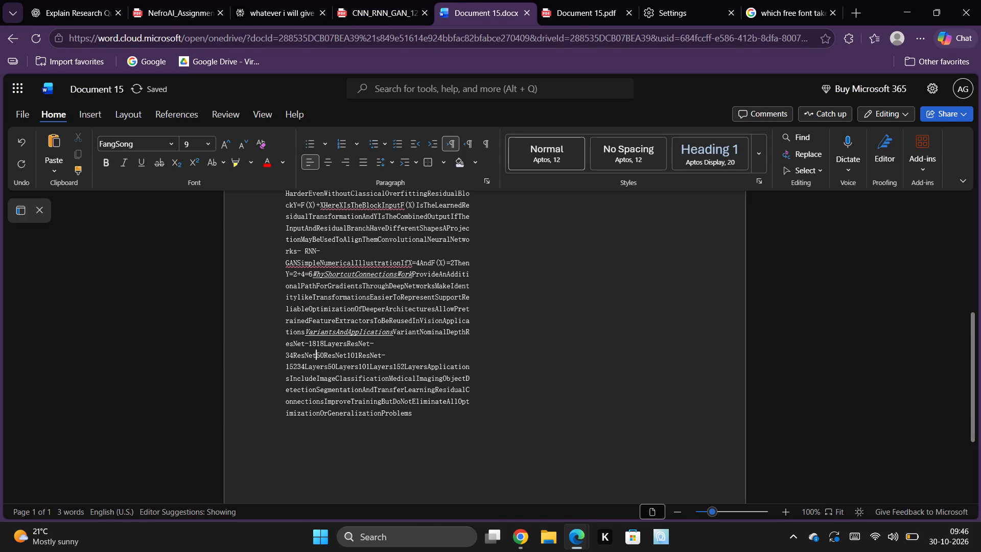
click(283, 357)
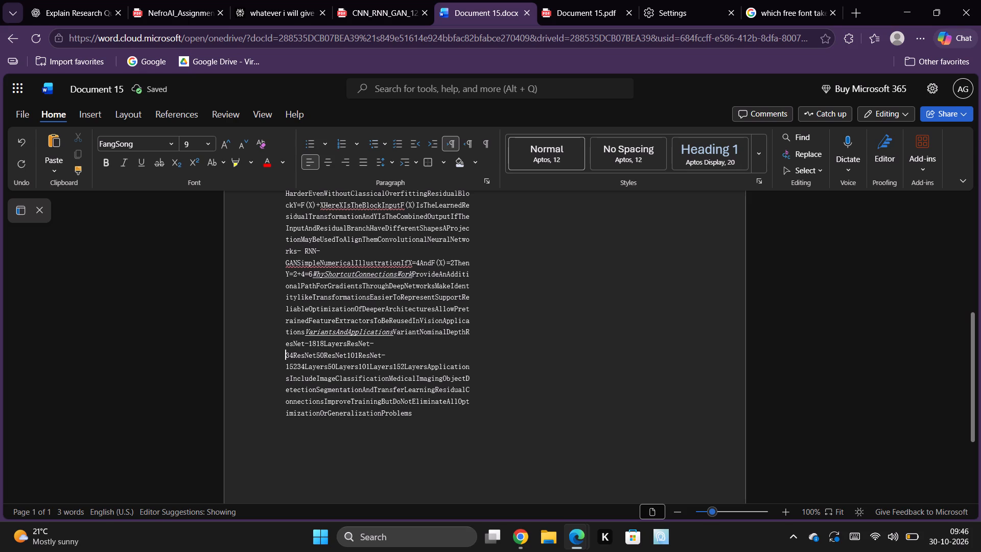
click(283, 357)
key(BackSpace)
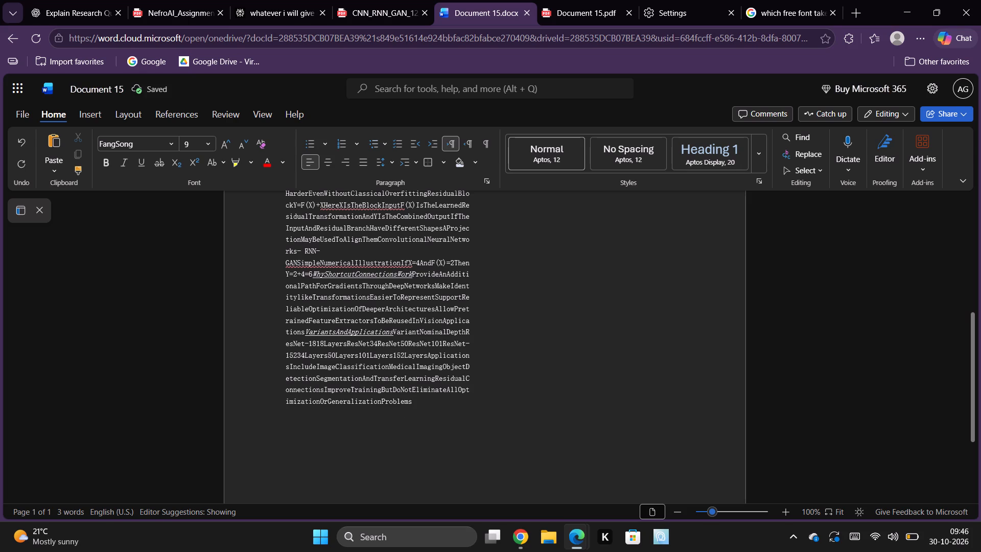
Recheck the PDF's ResNet section, and remove the hyphens and spacing around "RNN" so Document 15 reads "NetworksRNNGAN".
click(342, 0)
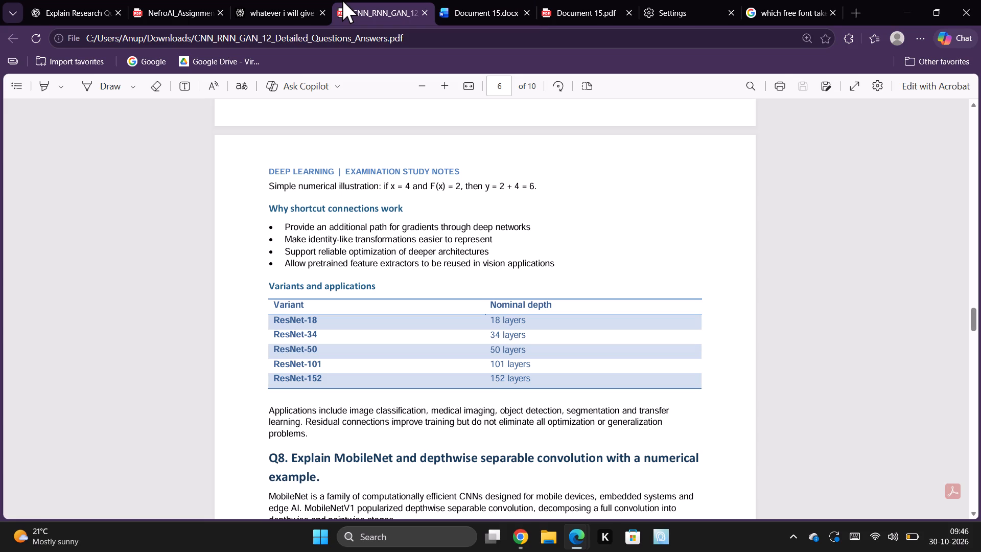
click(456, 0)
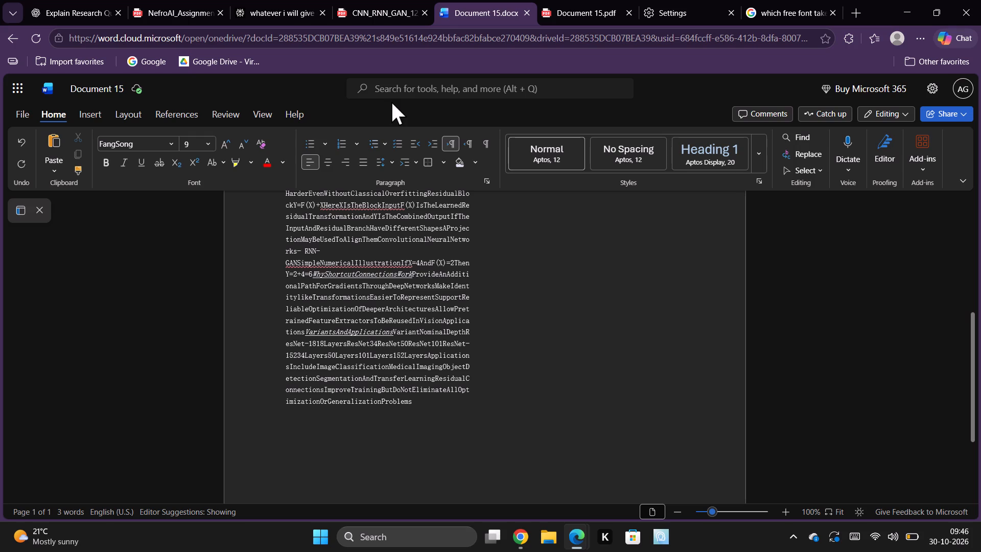
click(365, 0)
click(443, 0)
scroll(447, 302, up, 1)
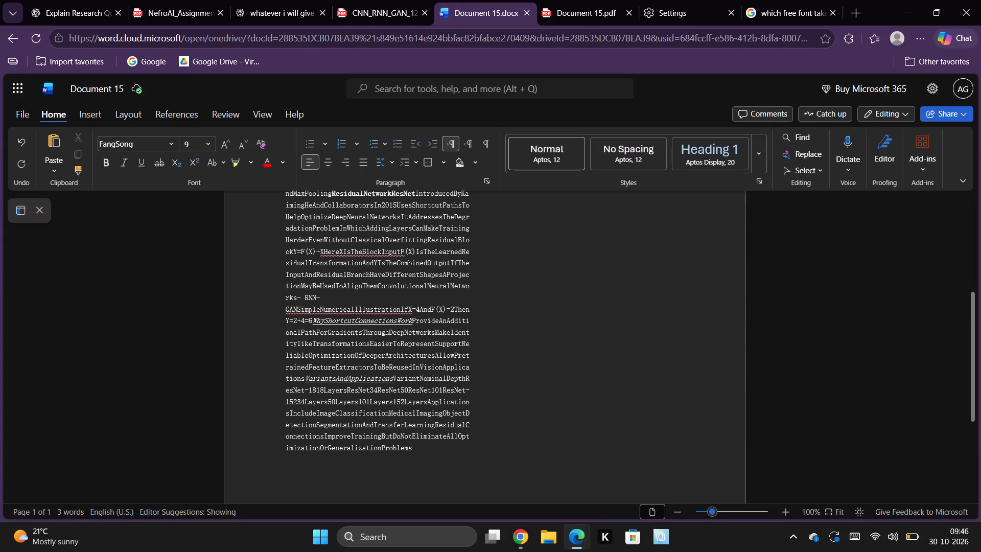
click(279, 310)
key(BackSpace)
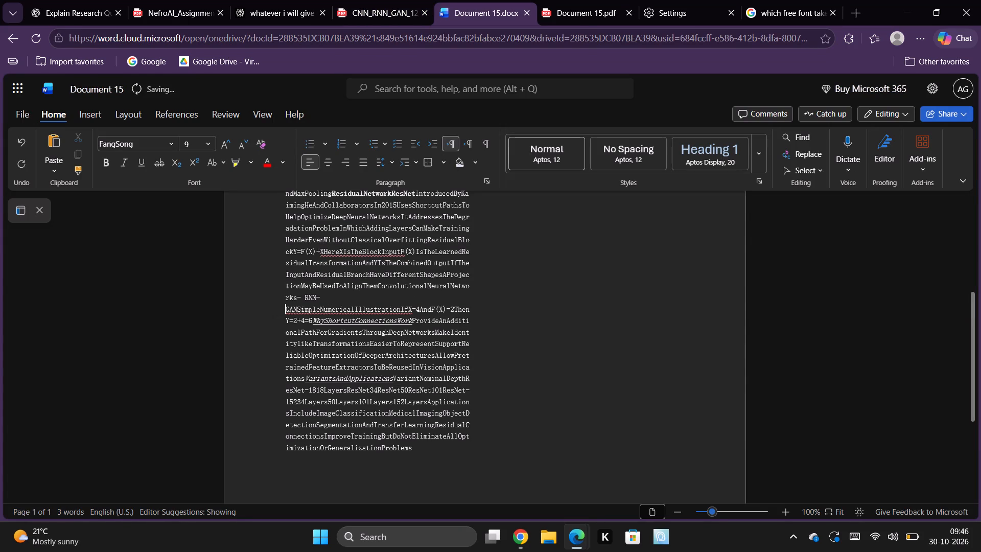
key(BackSpace)
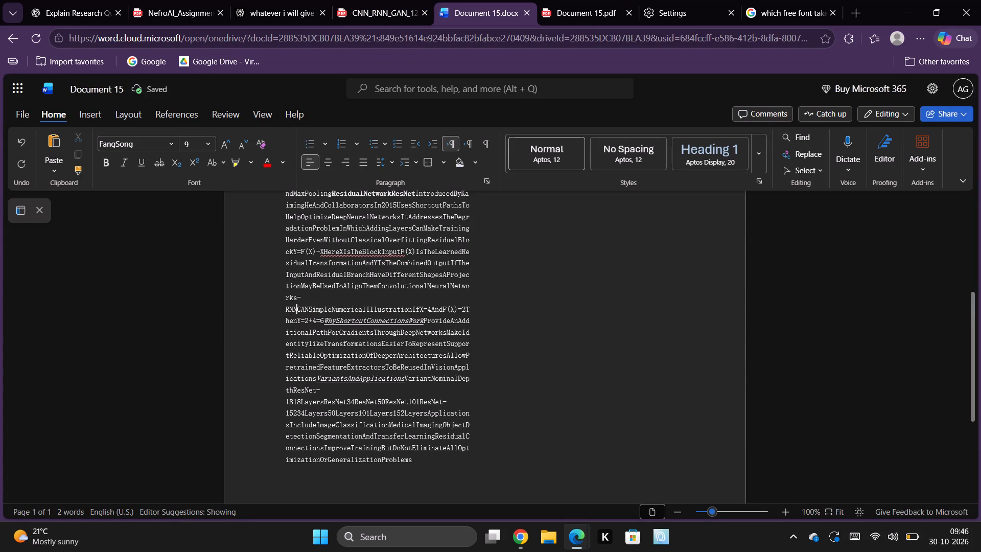
click(278, 306)
key(BackSpace)
key(BackSpace)
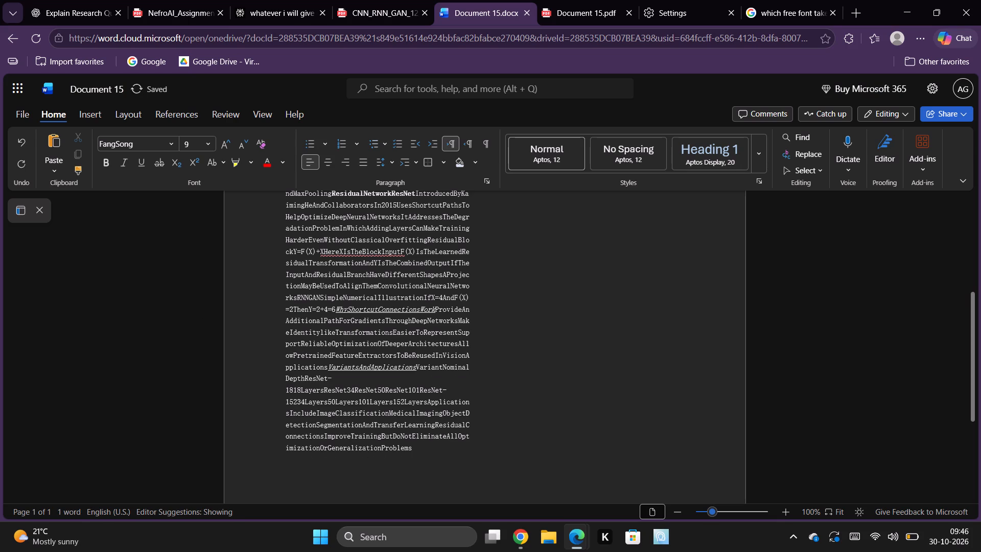
Delete the hyphens in "ResNet-18" and "ResNet-152" within the variants text.
click(283, 394)
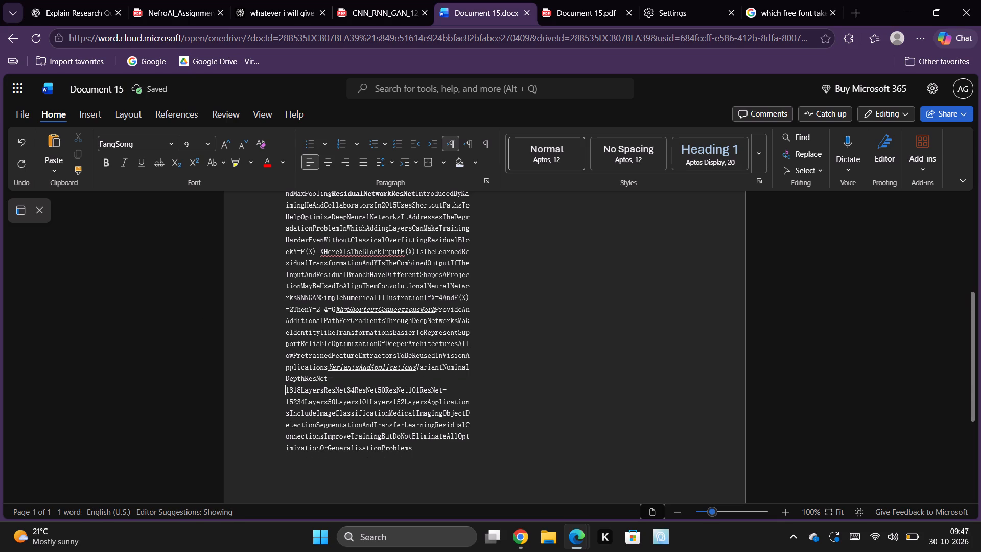
click(283, 394)
key(BackSpace)
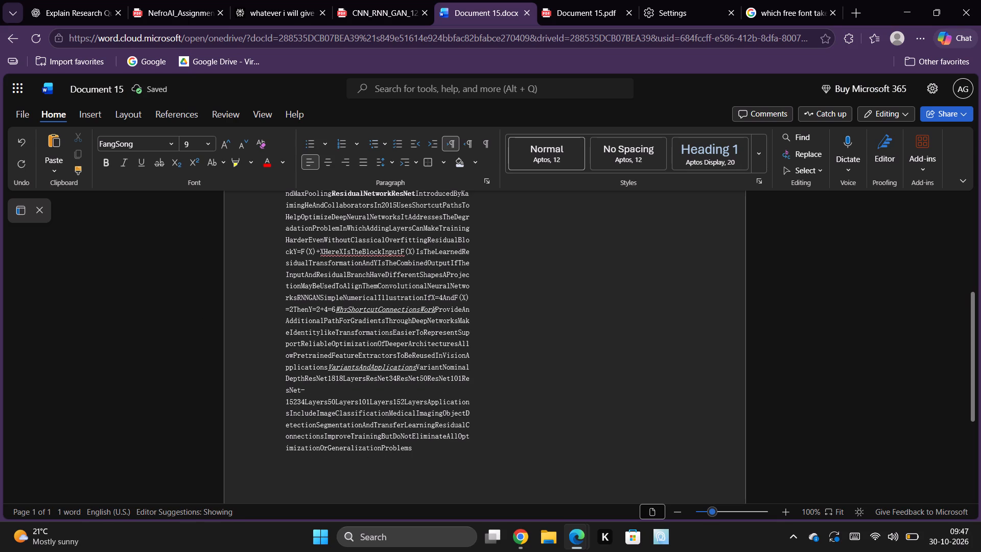
click(273, 405)
key(BackSpace)
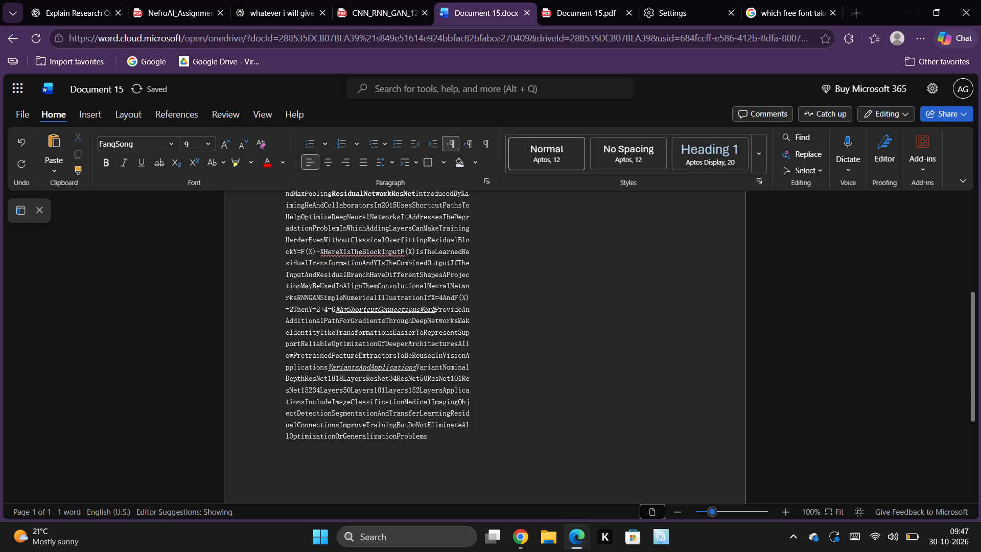
Glance at the PDF again, and delete the hyphen in the "LeNet-5" that precedes "WasAnEarlyInfluentialCNN" in Document 15.
scroll(362, 350, up, 1)
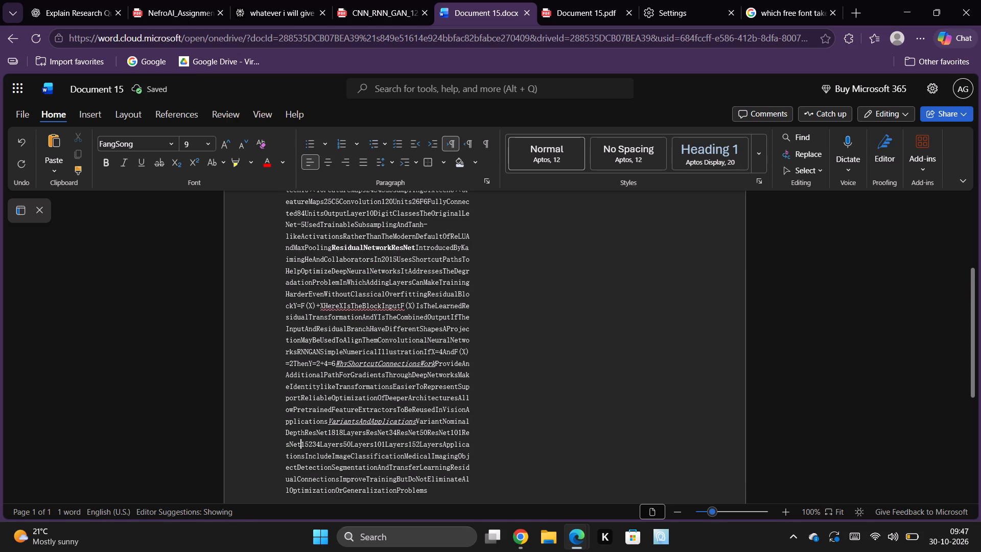
click(363, 0)
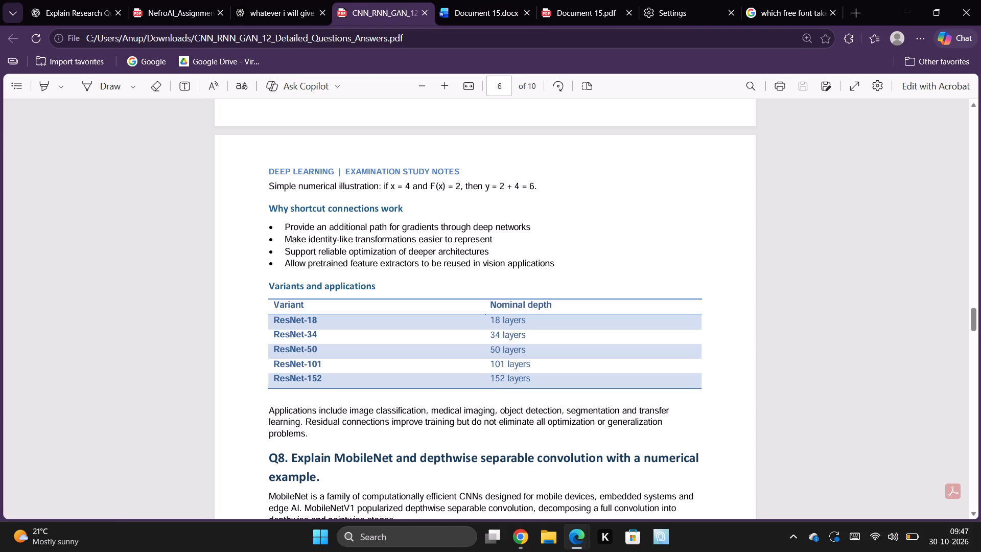
scroll(374, 272, down, 3)
click(511, 0)
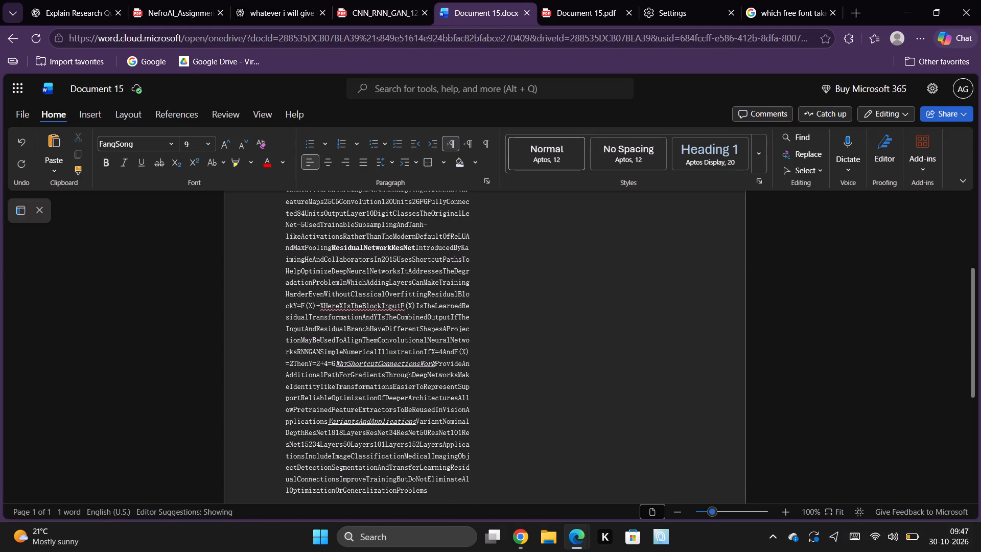
scroll(424, 294, up, 2)
click(273, 263)
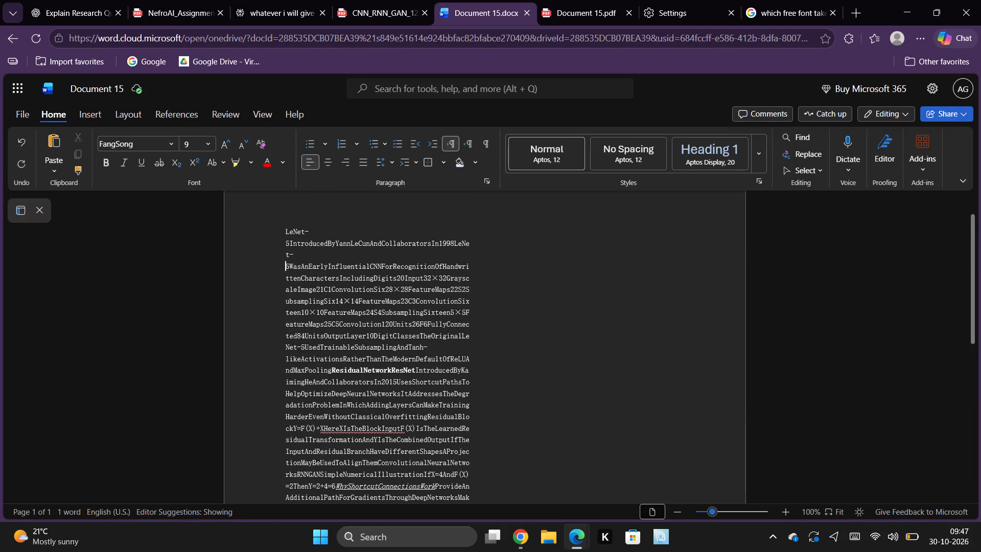
key(BackSpace)
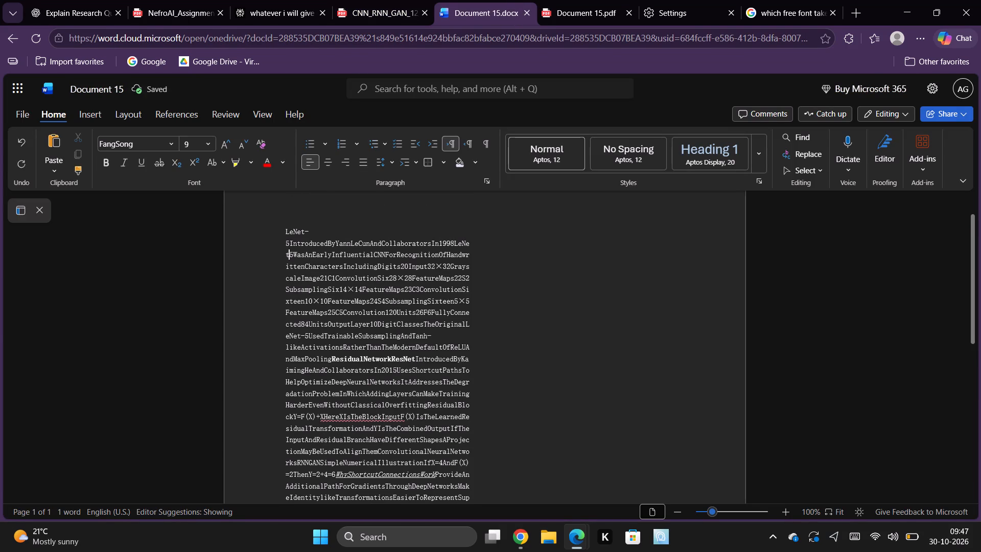
Delete the hyphens in "Tanh-likeActivations", in the "LeNet-5" before "UsedTrainableSubsampling", and in the opening "LeNet-5" before "IntroducedByYannLeCun".
click(256, 351)
key(BackSpace)
click(256, 351)
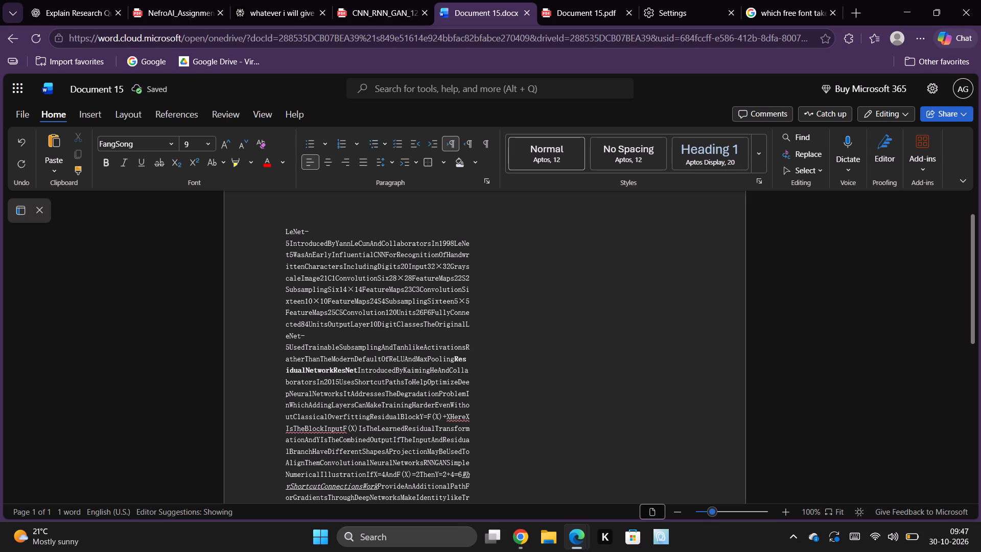
key(BackSpace)
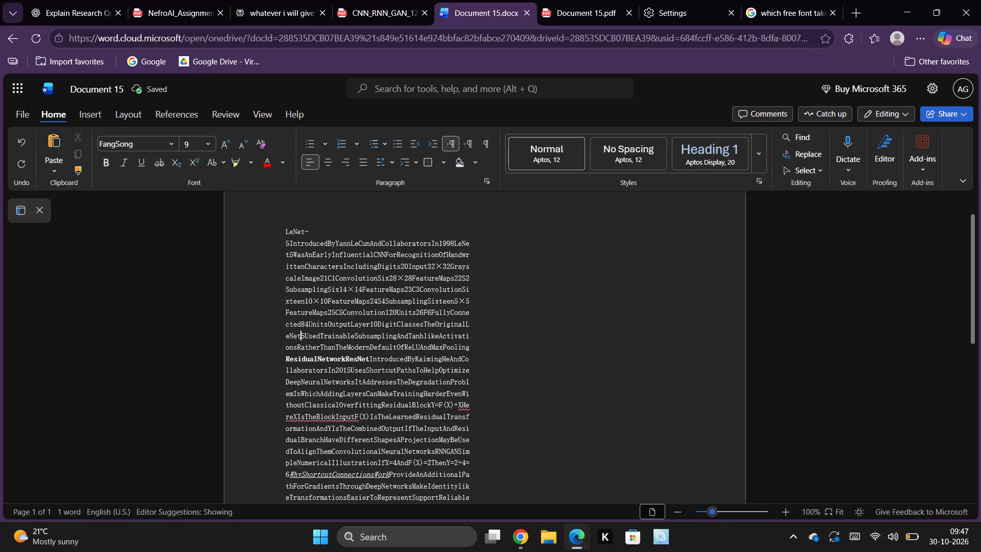
click(258, 249)
key(BackSpace)
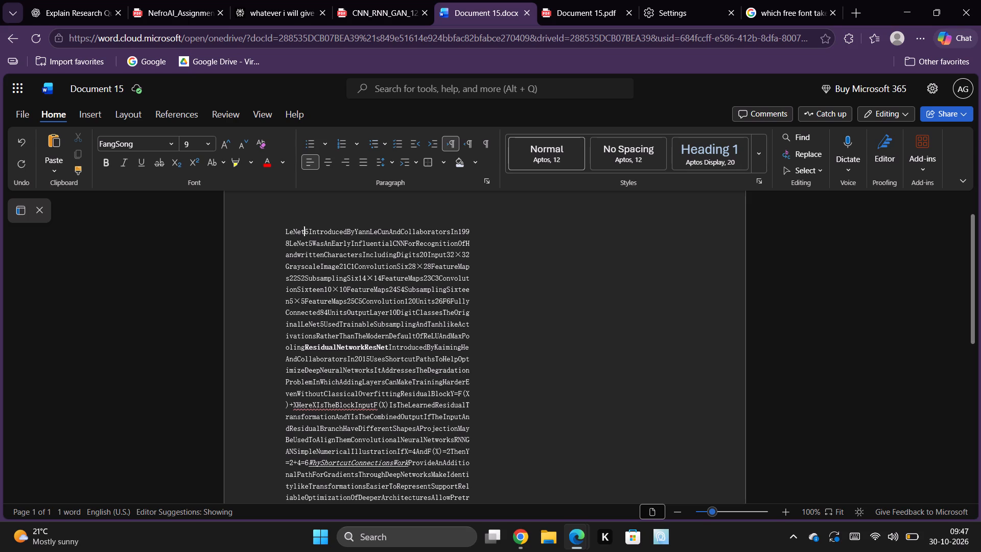
Review the rest of Document 15's text, through the shortcut connections and variants sections to the end.
scroll(369, 303, down, 1)
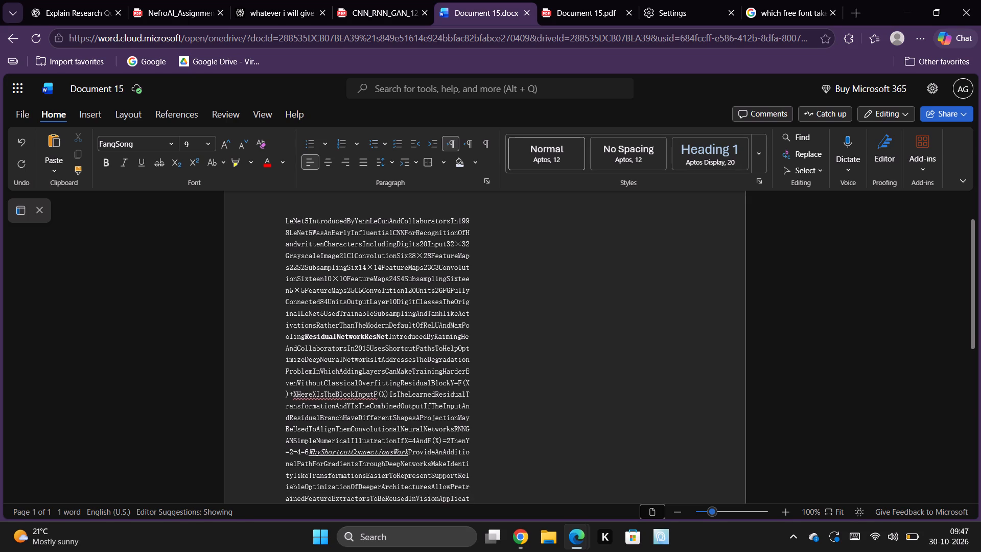
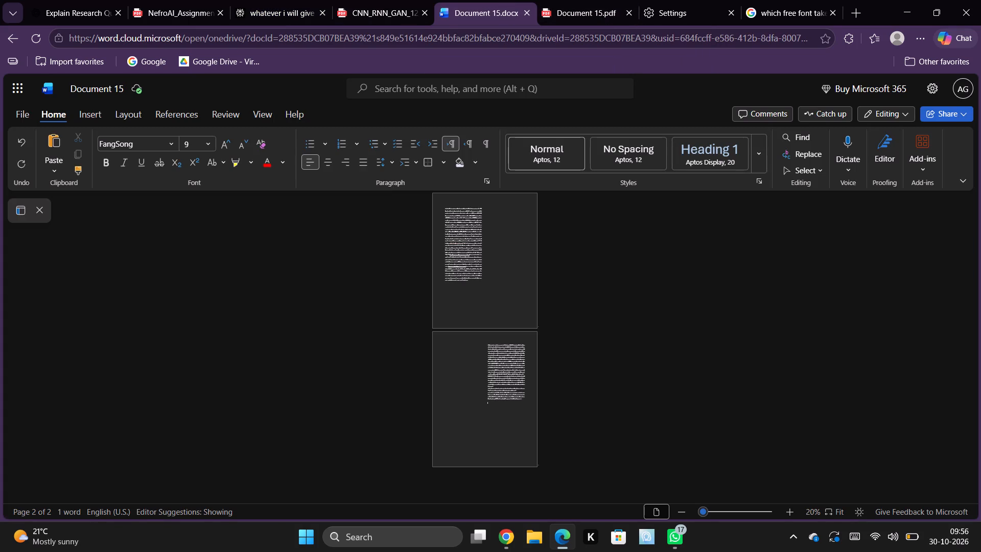
click(490, 402)
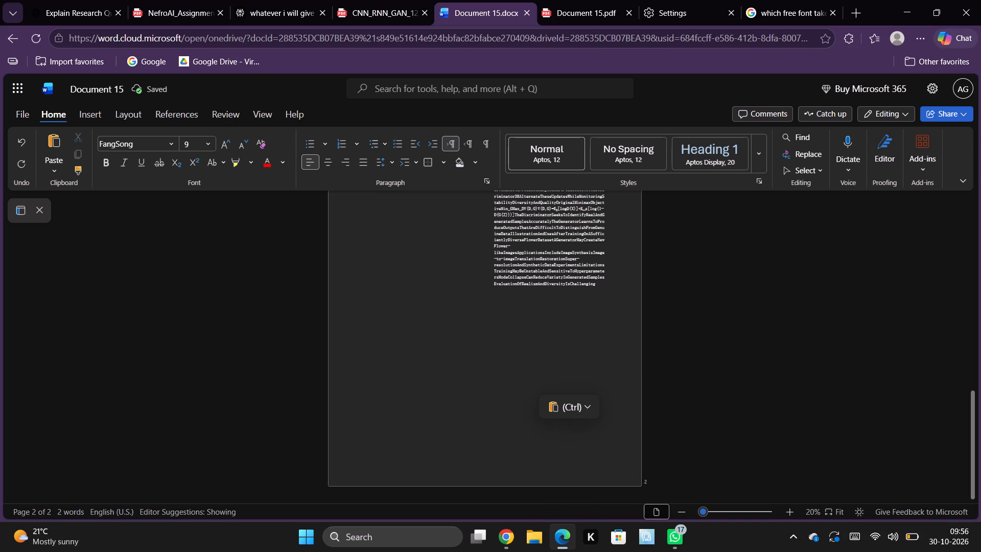
Examine the pasted GAN text in Document 15 against the Q11 section headings in the PDF.
scroll(488, 350, up, 1)
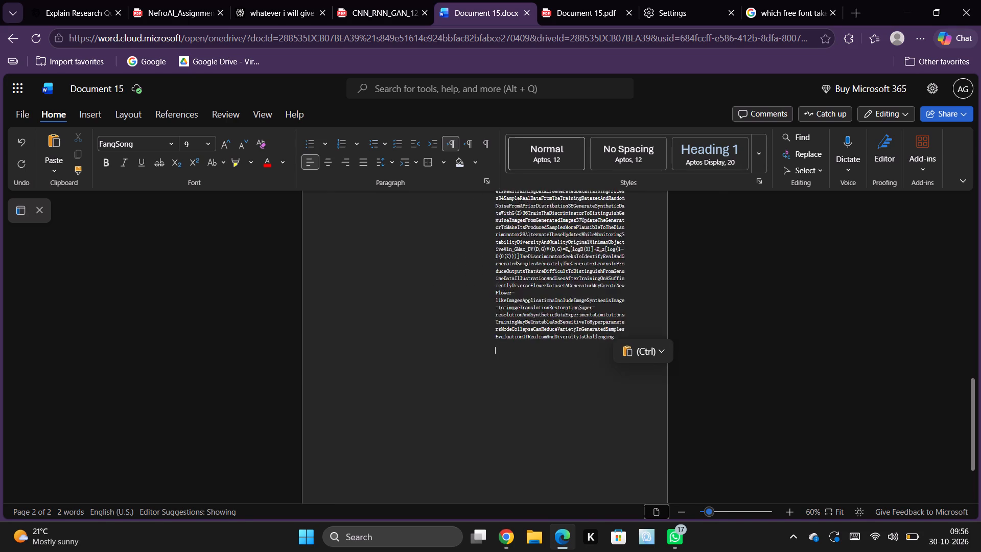
scroll(488, 350, up, 1)
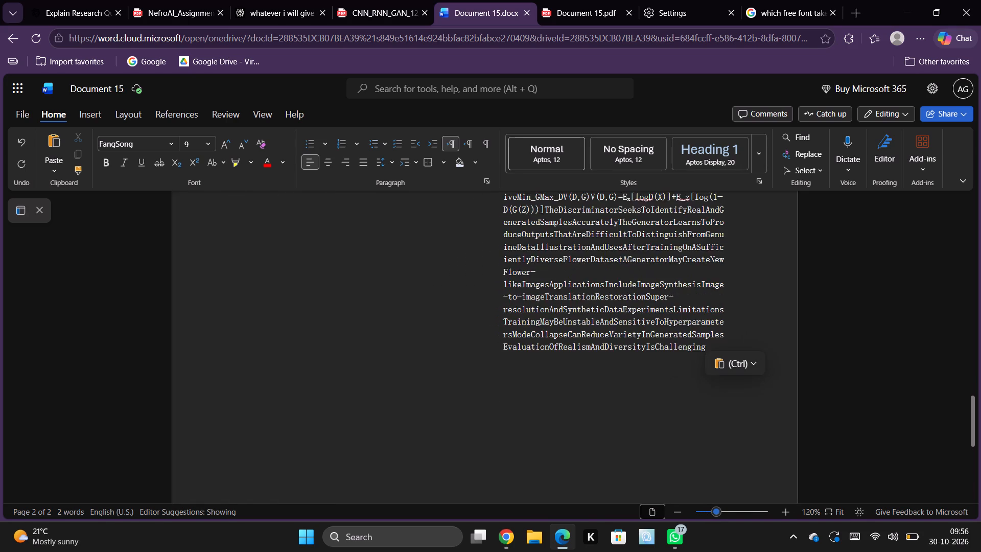
scroll(450, 287, up, 2)
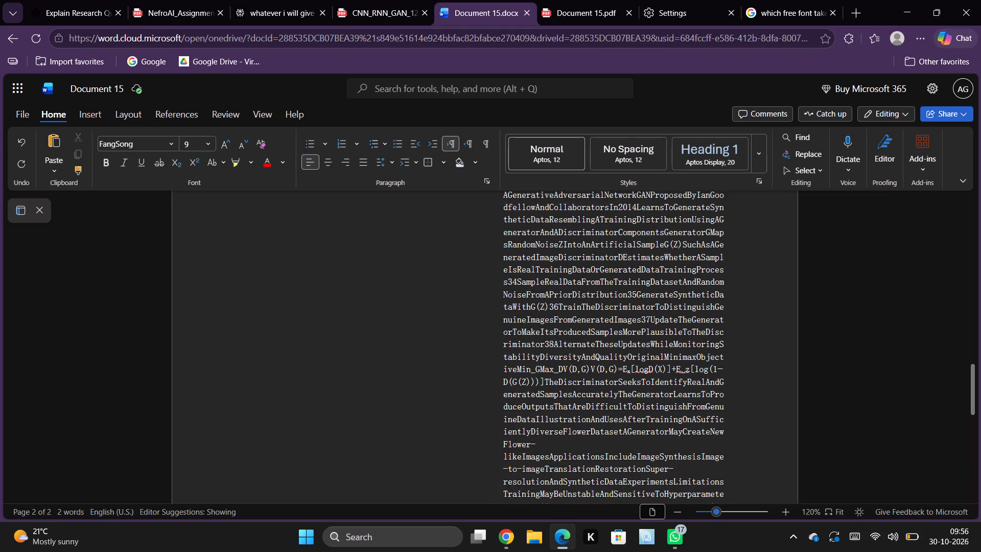
scroll(450, 287, up, 1)
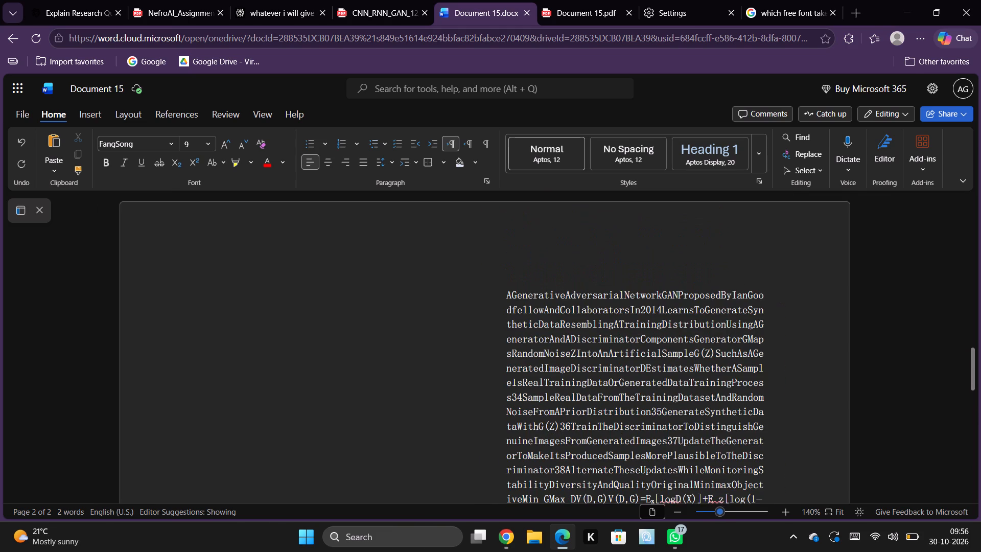
scroll(450, 287, down, 1)
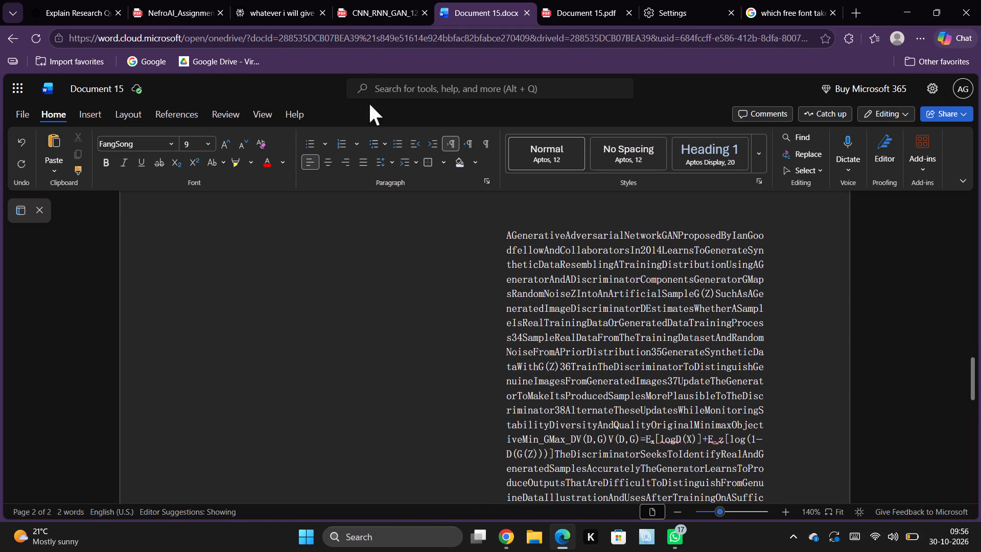
click(381, 5)
scroll(373, 302, up, 1)
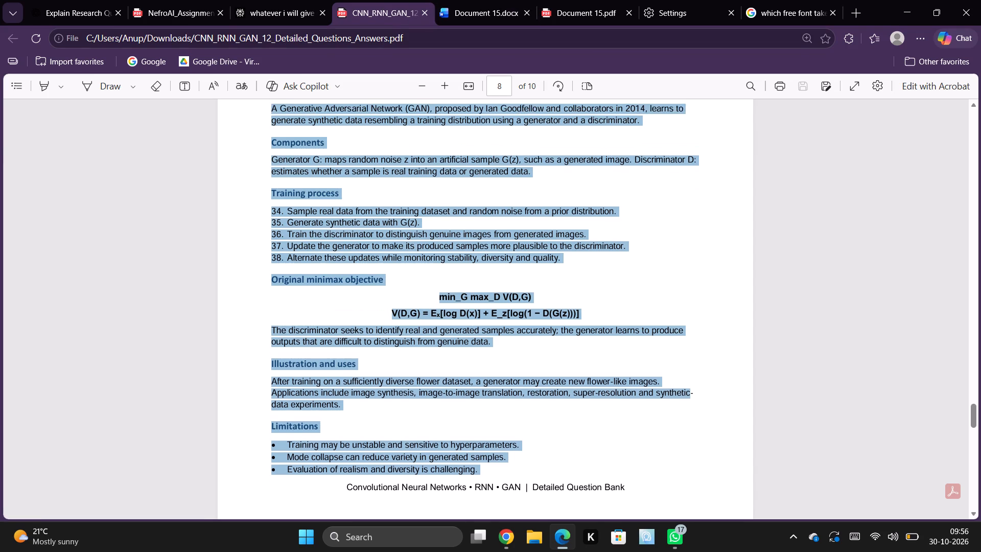
scroll(373, 302, up, 1)
click(452, 0)
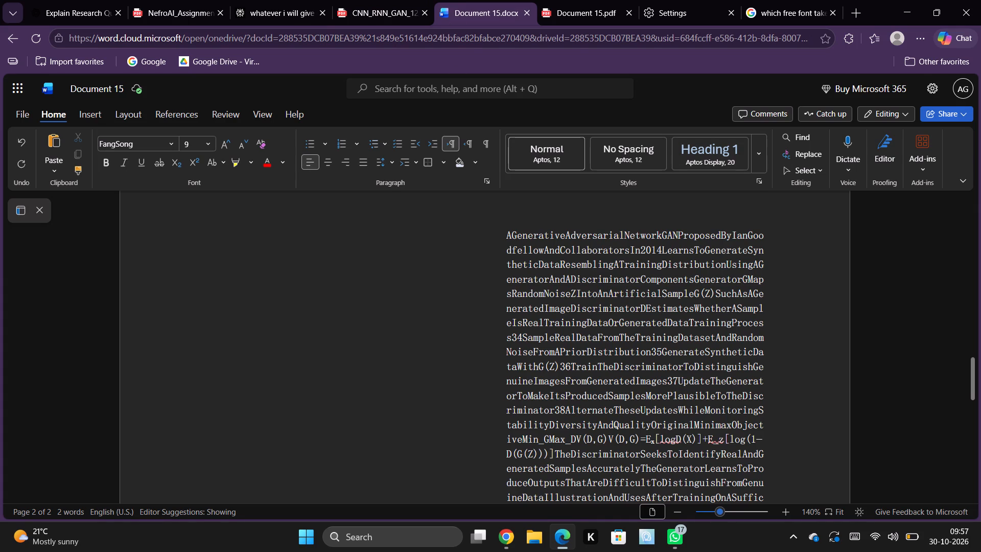
click(402, 0)
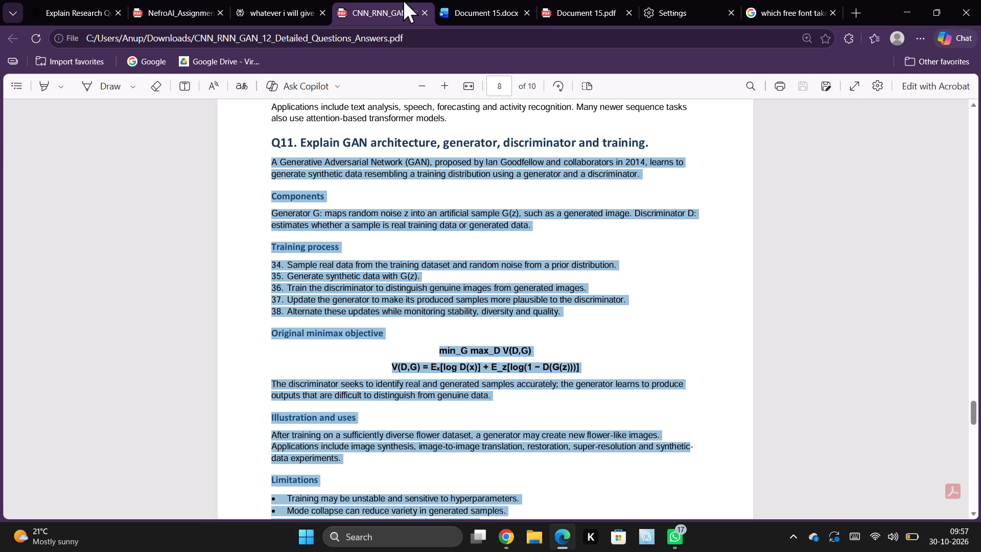
click(468, 0)
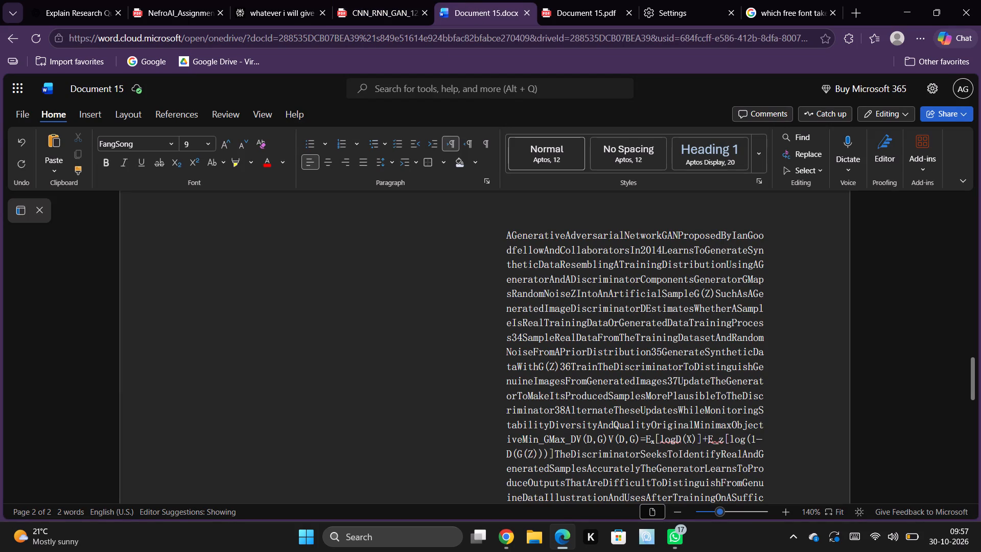
Underline and italicize the word "Components" in the pasted GAN text.
drag(641, 281, 657, 281)
drag(657, 281, 692, 279)
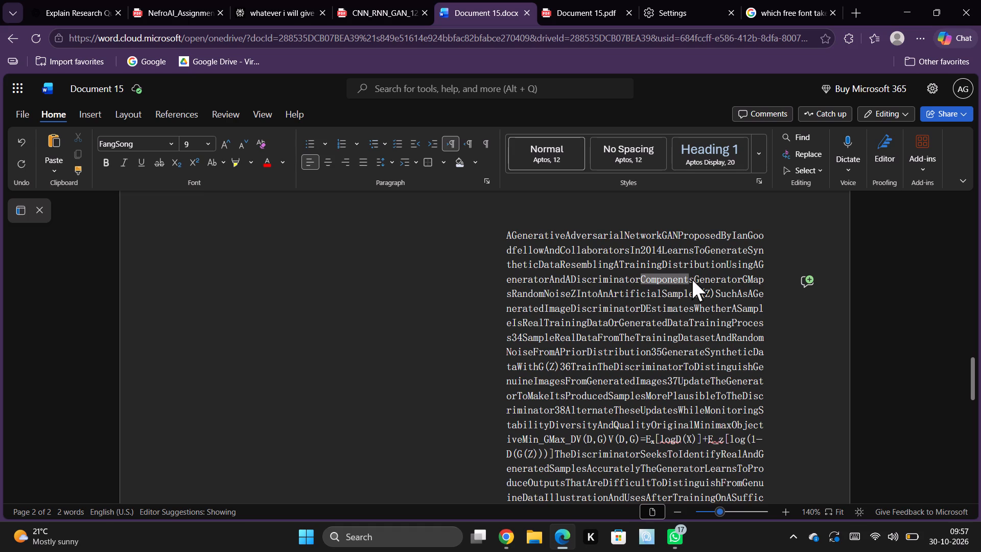
drag(692, 279, 692, 279)
click(135, 158)
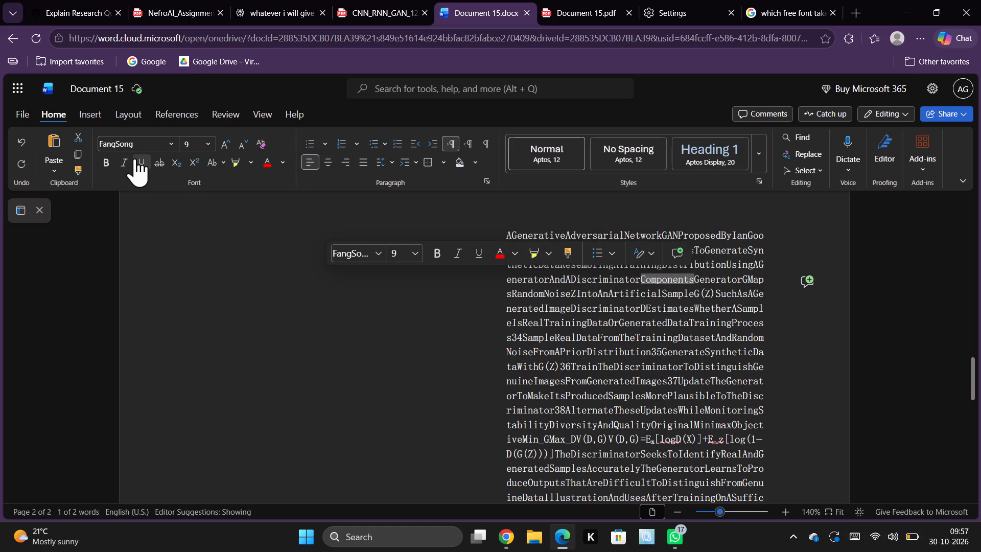
click(129, 158)
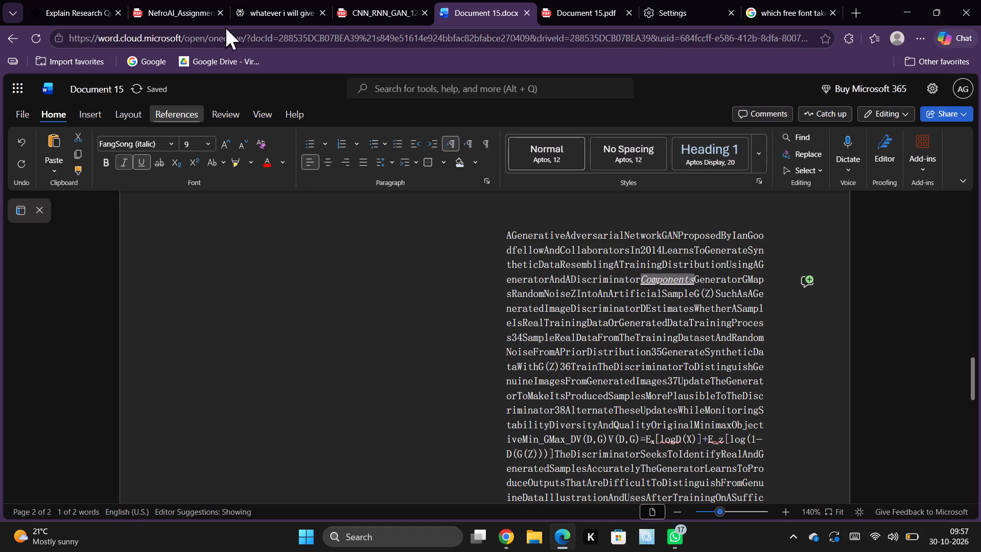
Underline and italicize the heading "TrainingProcess" in the pasted GAN text, following the PDF's Q11 headings.
click(355, 0)
click(440, 0)
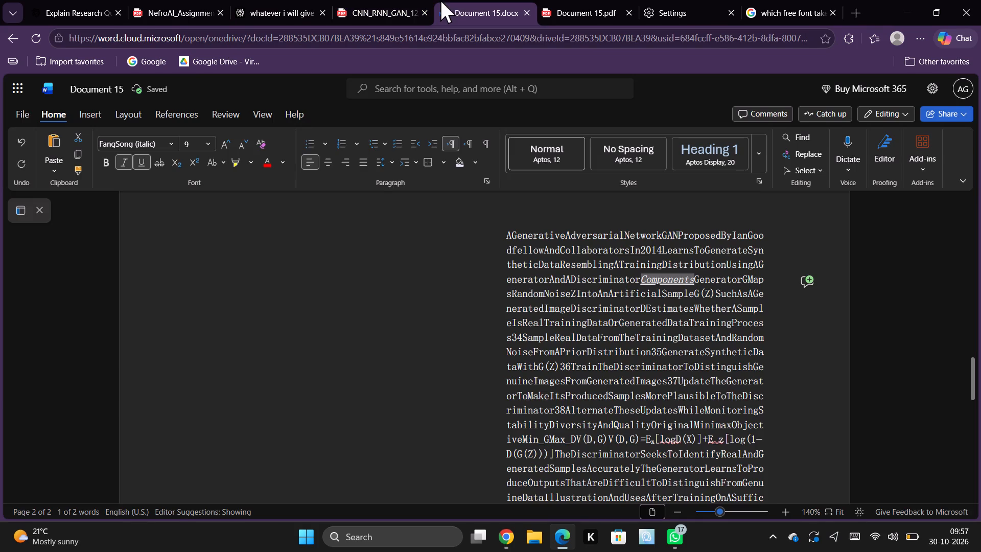
click(596, 371)
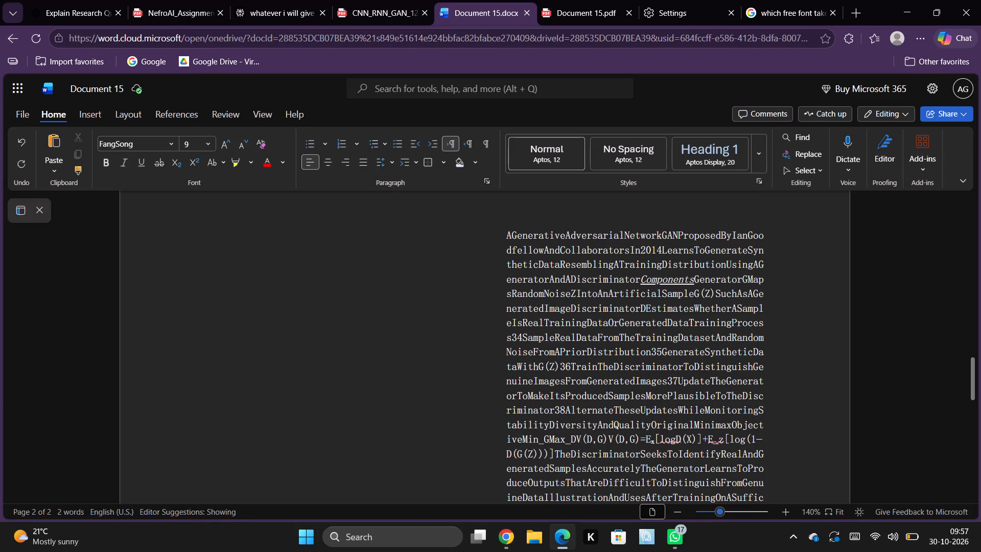
drag(690, 322, 708, 324)
drag(708, 324, 511, 335)
click(134, 157)
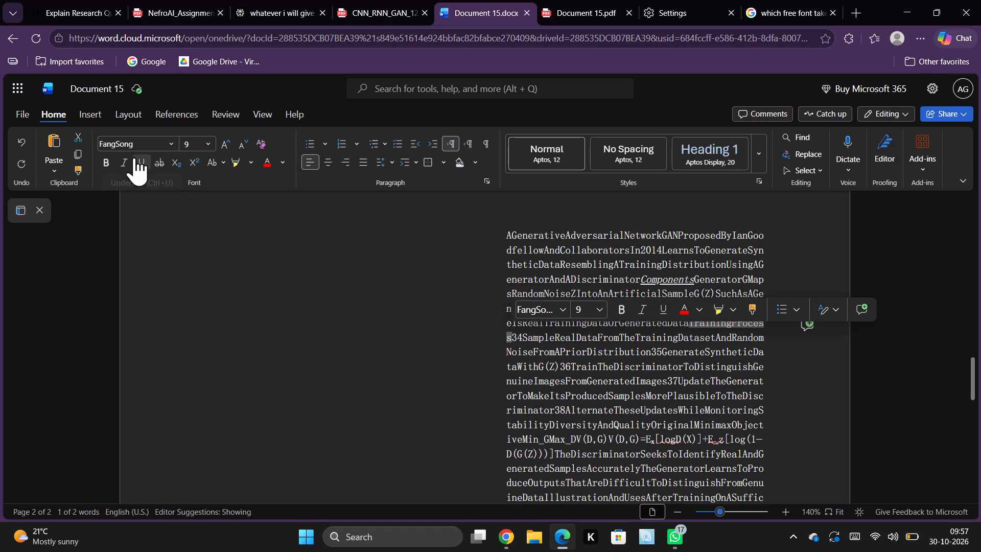
click(119, 158)
Check the next Q11 heading in the PDF, and underline and italicize "OriginalMinimaxObjective" in Document 15's GAN text.
click(365, 0)
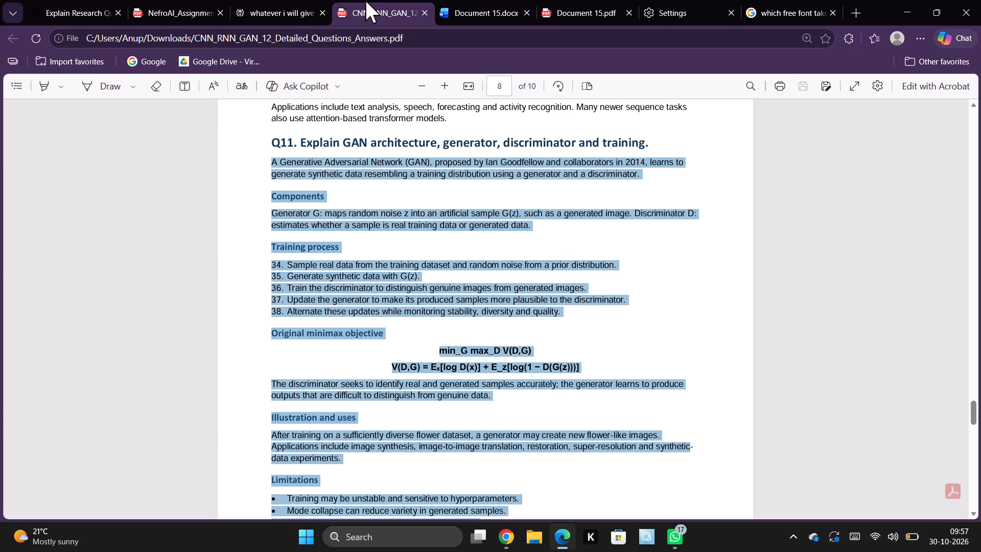
click(442, 0)
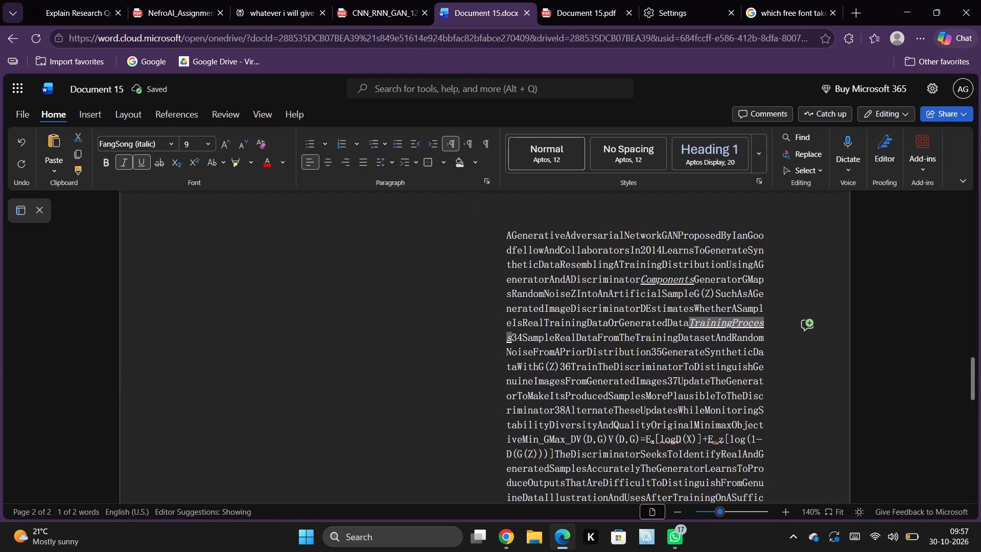
click(373, 9)
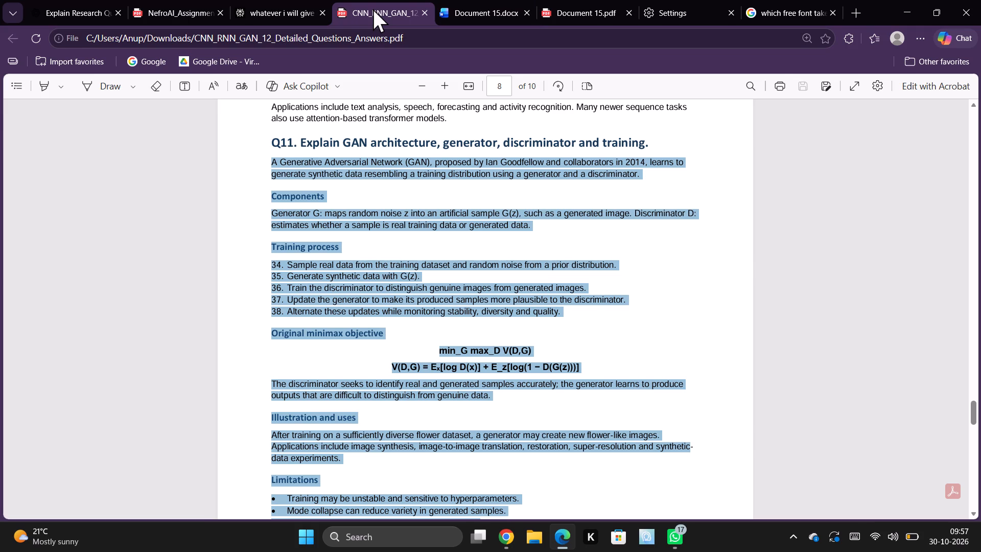
click(454, 0)
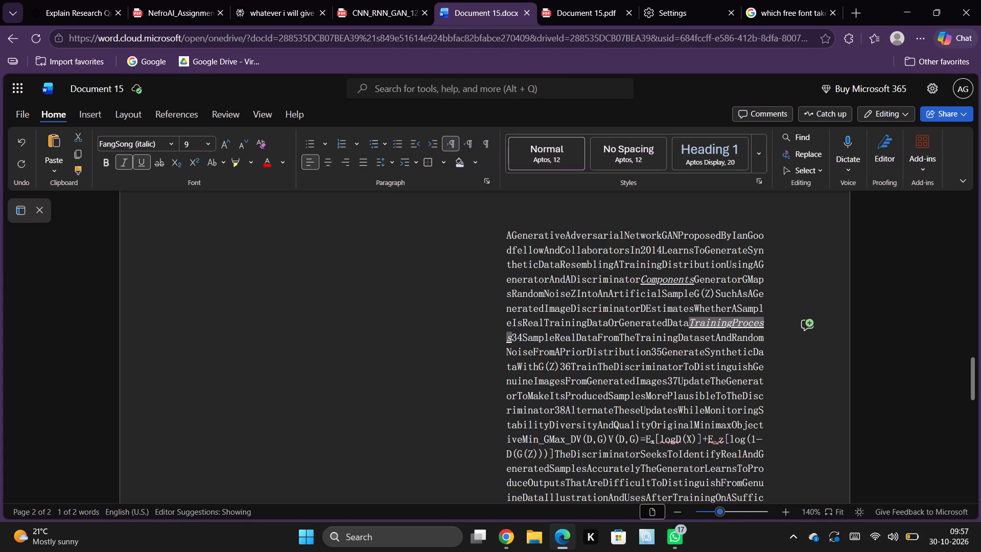
scroll(549, 383, down, 1)
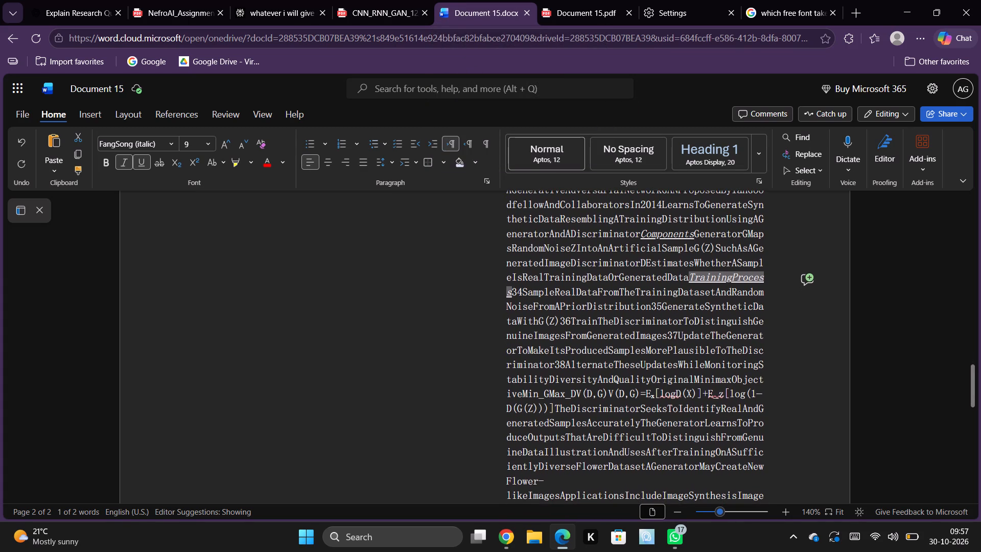
click(579, 378)
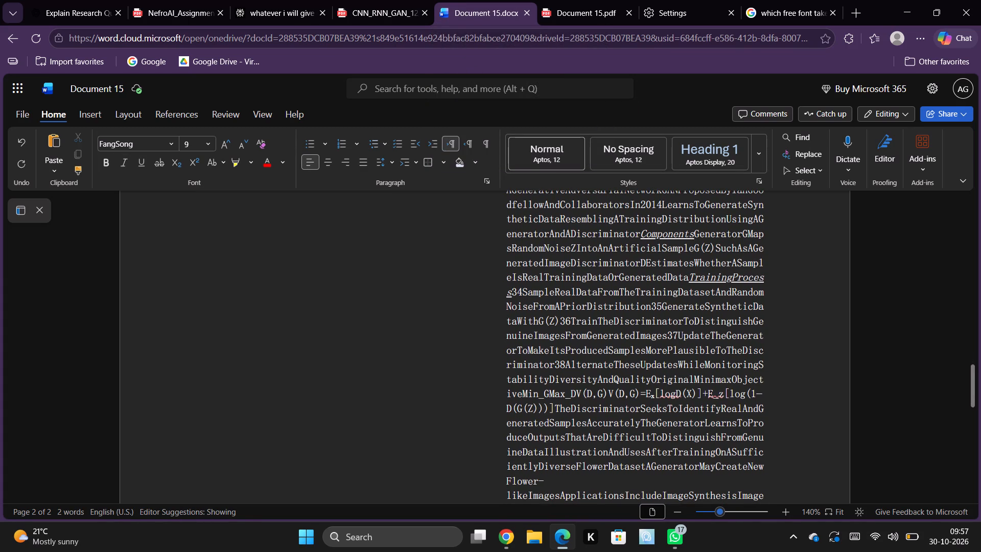
scroll(642, 357, down, 2)
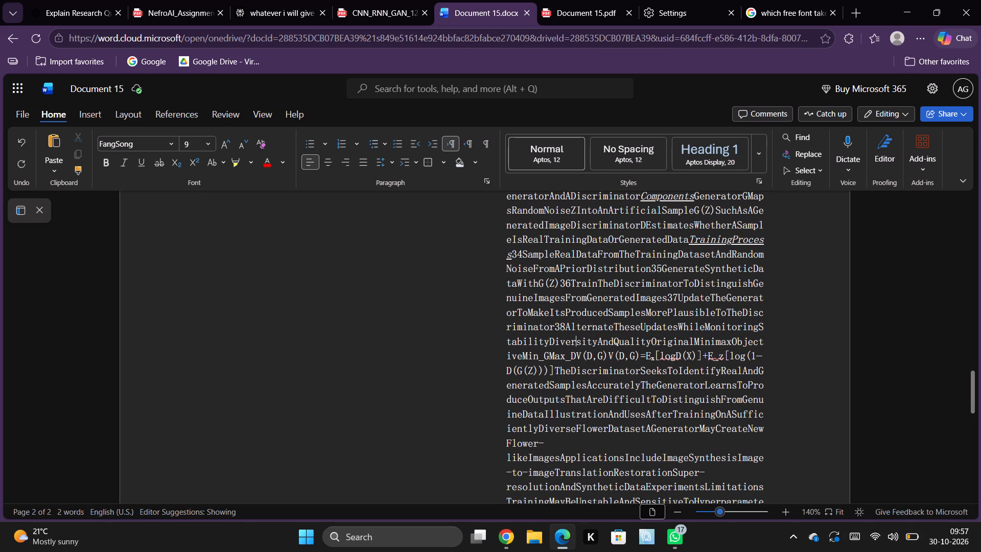
scroll(612, 365, down, 1)
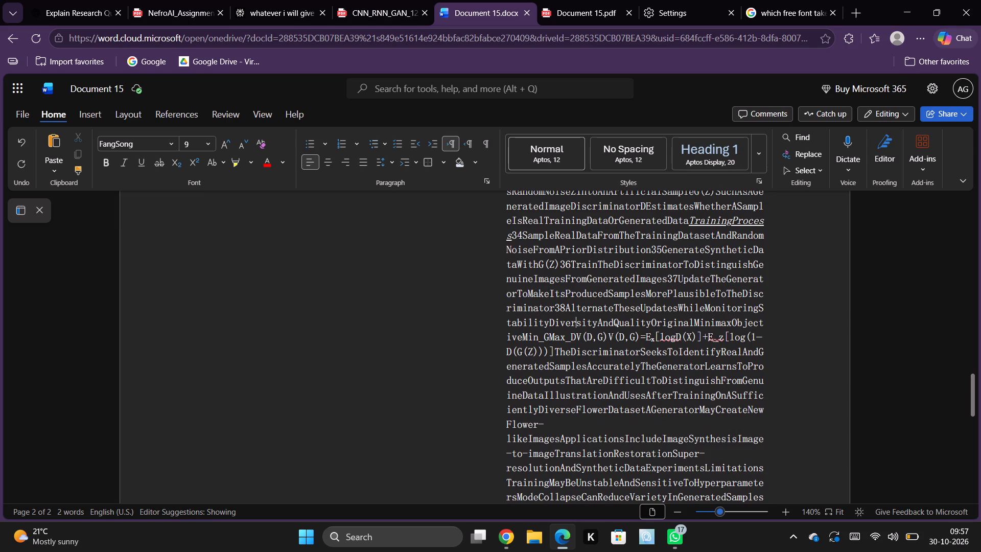
drag(651, 322, 535, 336)
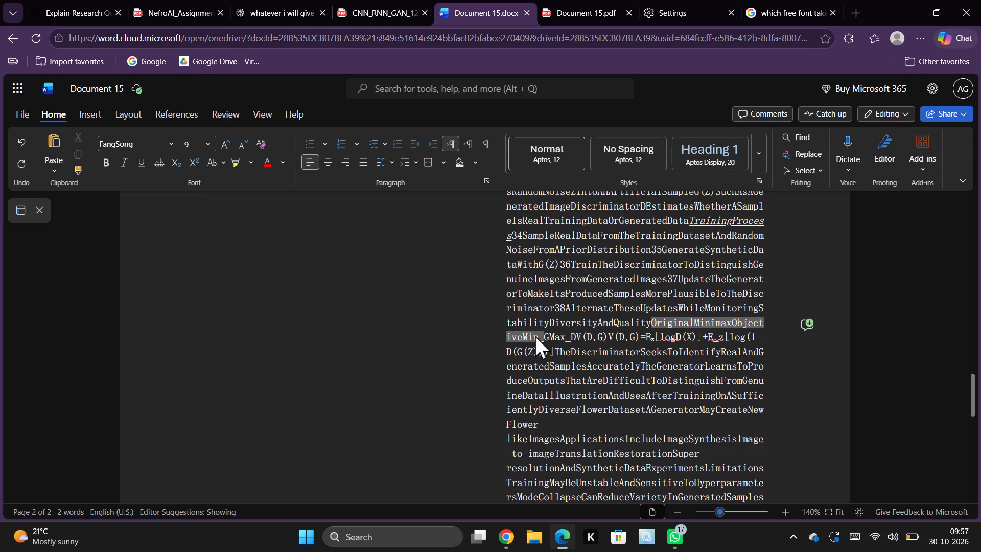
drag(535, 336, 522, 336)
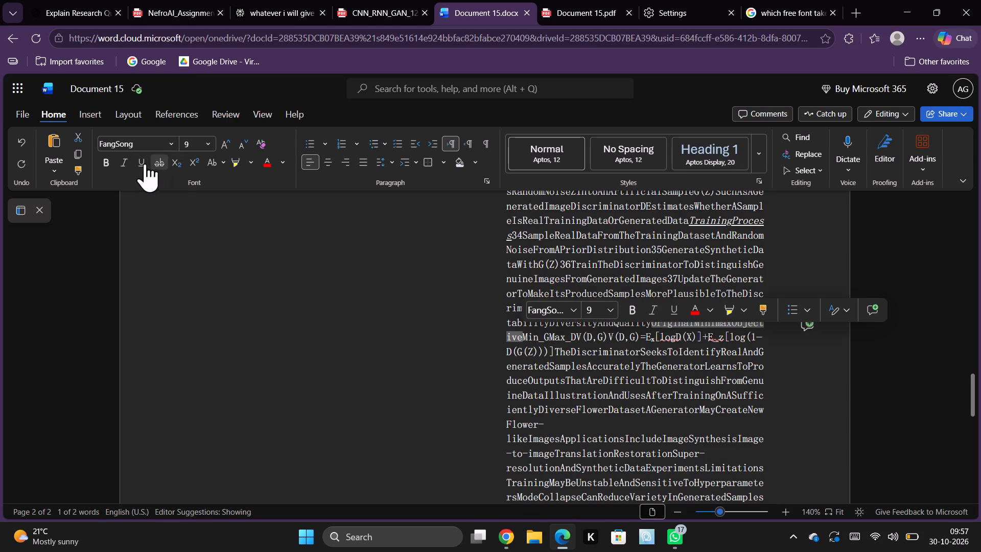
click(139, 163)
click(126, 162)
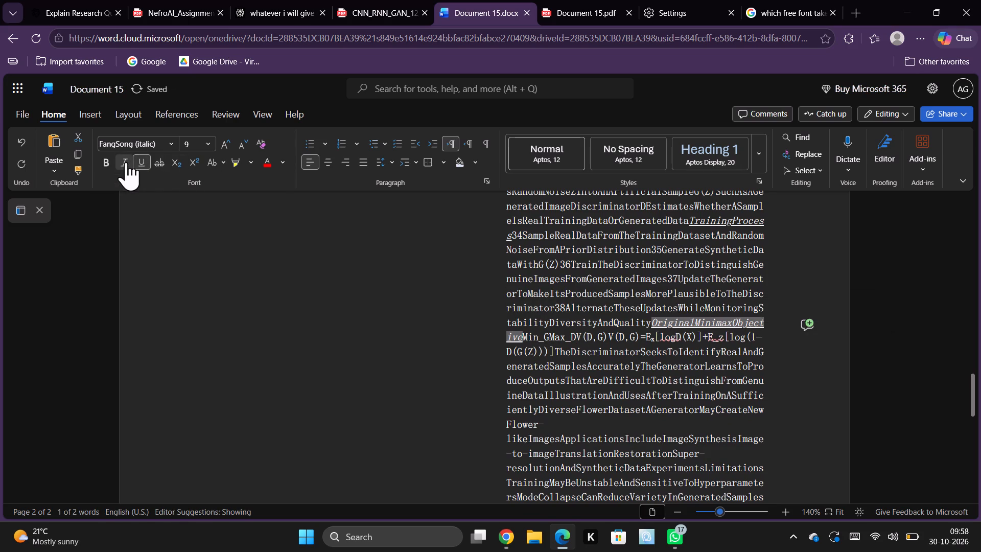
Check the following Q11 heading in the PDF, and underline and italicize "IllustrationAndUses" in Document 15's GAN text.
click(372, 0)
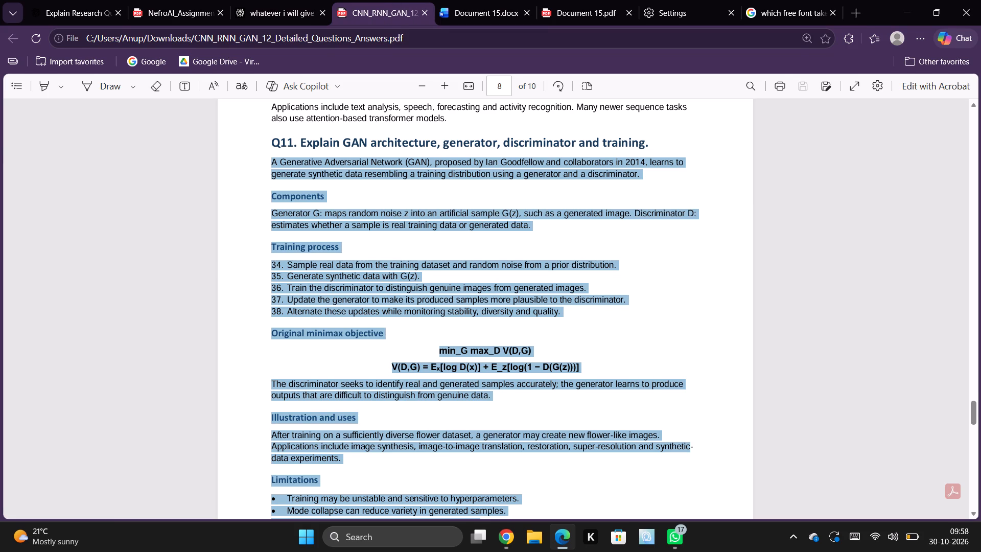
scroll(396, 208, down, 2)
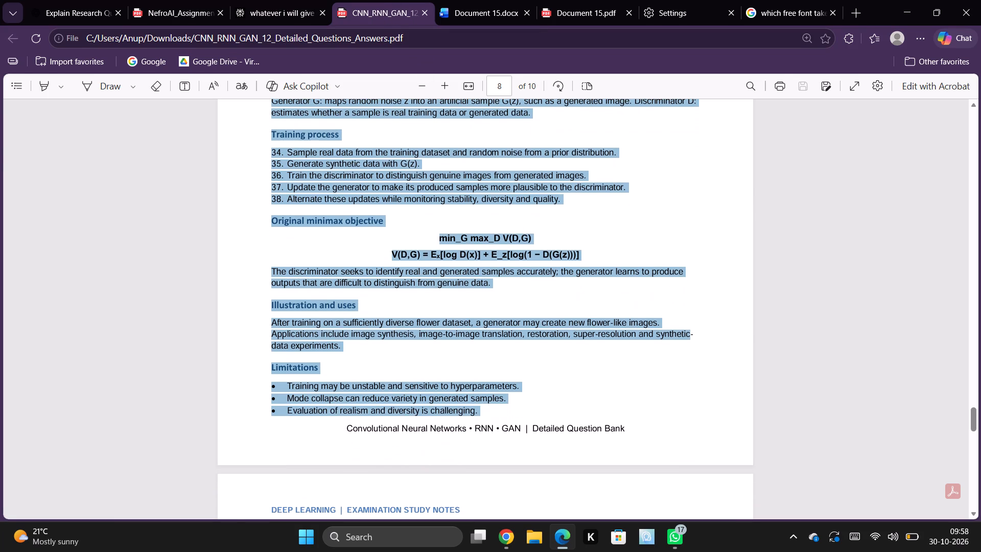
click(481, 0)
scroll(582, 354, down, 1)
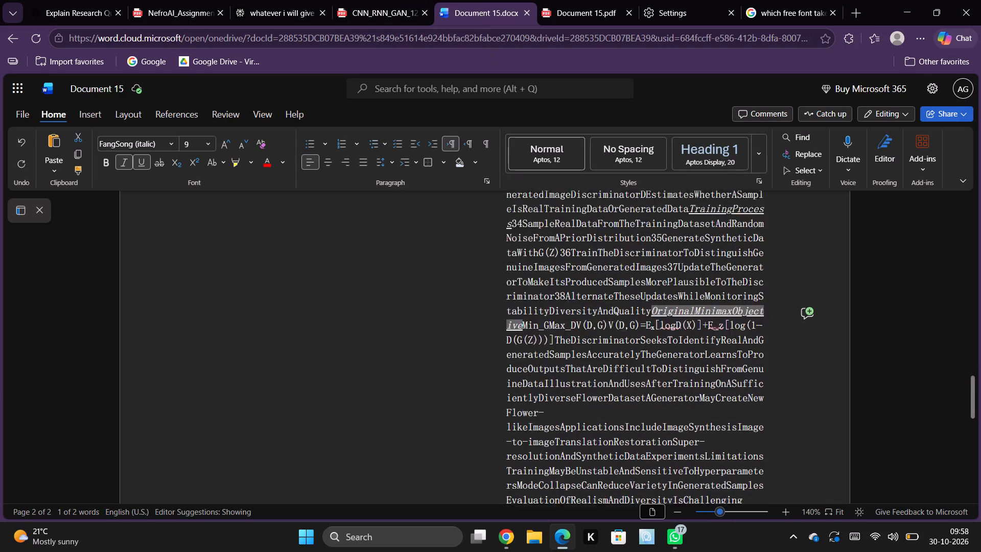
scroll(582, 354, down, 1)
click(582, 354)
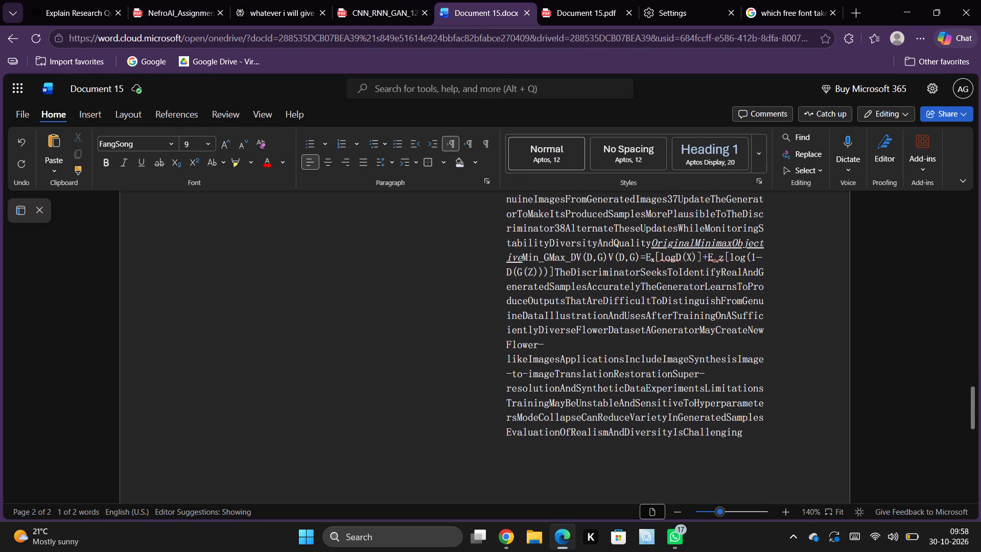
drag(542, 316, 559, 314)
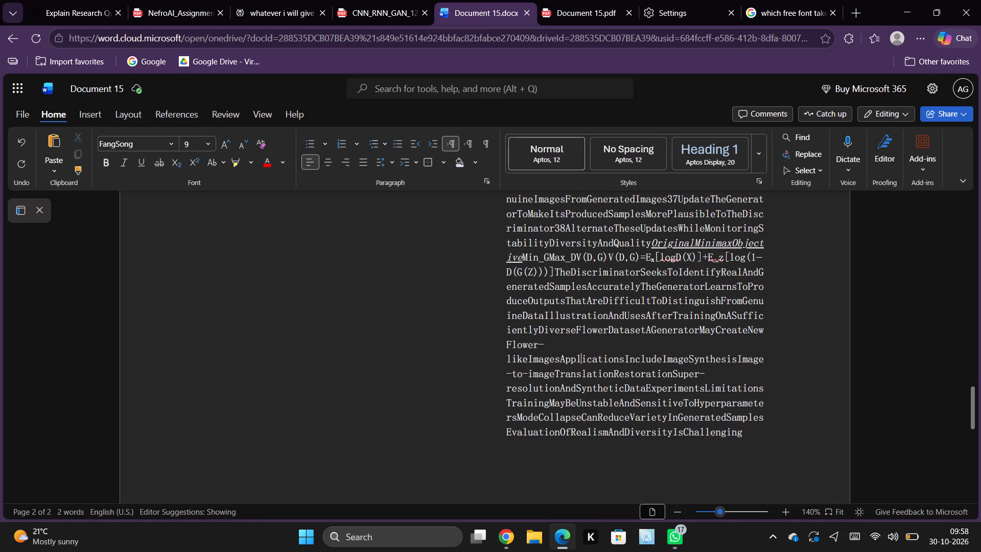
drag(559, 314, 645, 316)
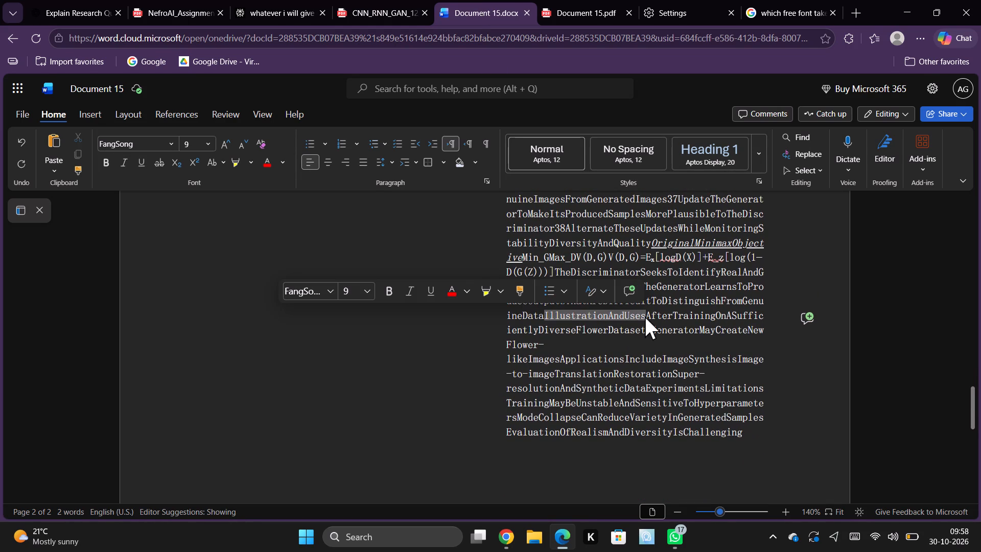
click(135, 155)
click(127, 157)
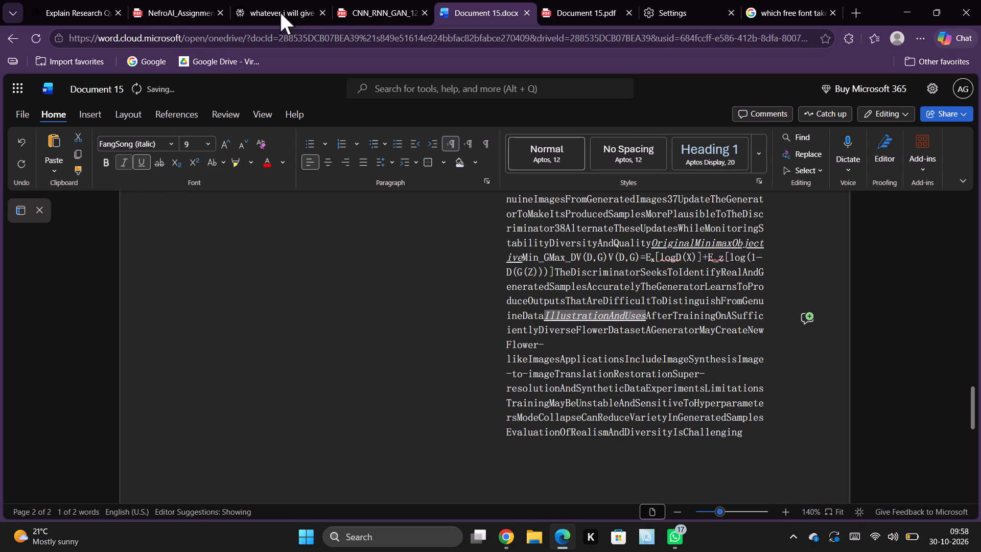
Check the last Q11 heading in the PDF, and underline and italicize "Limitations" in Document 15's GAN text.
click(355, 0)
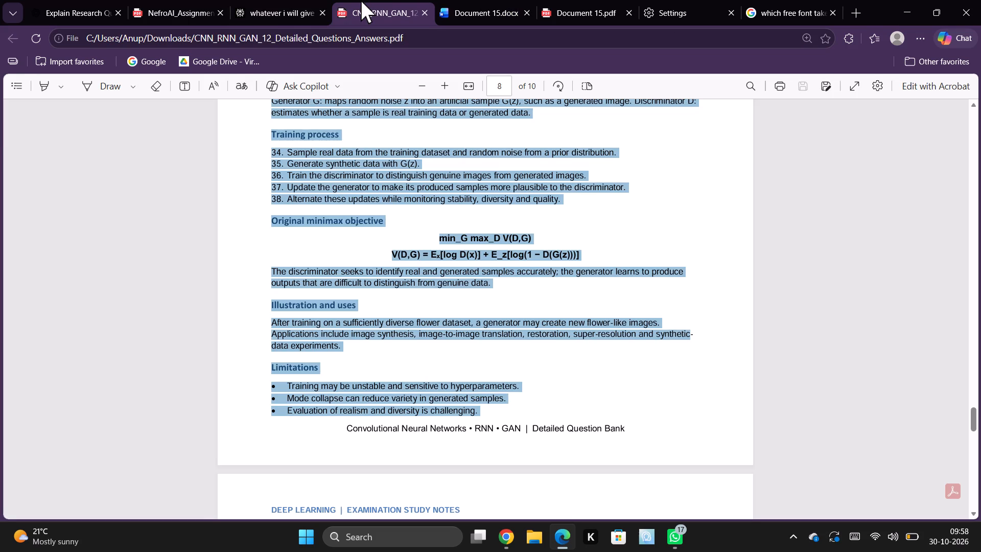
click(431, 0)
click(457, 0)
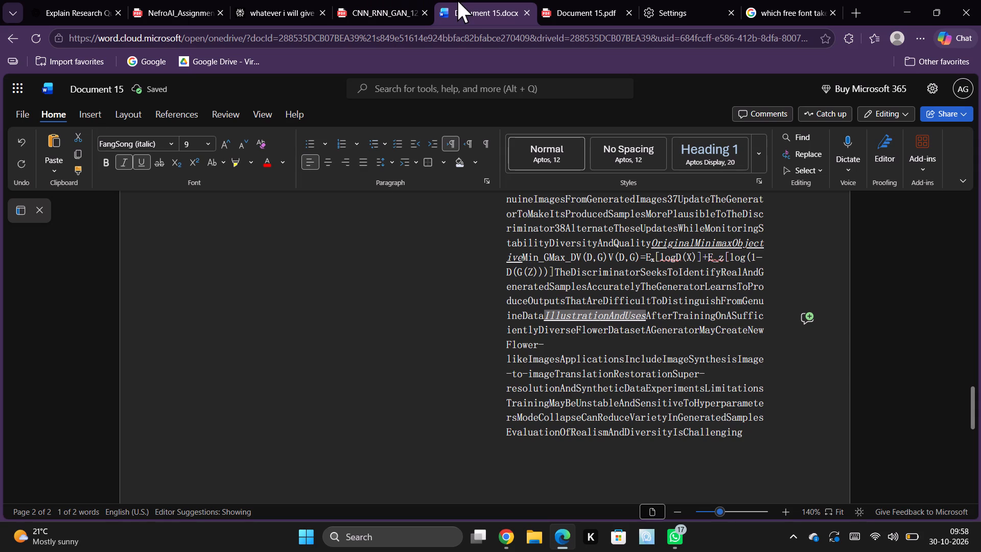
click(627, 321)
scroll(627, 321, down, 1)
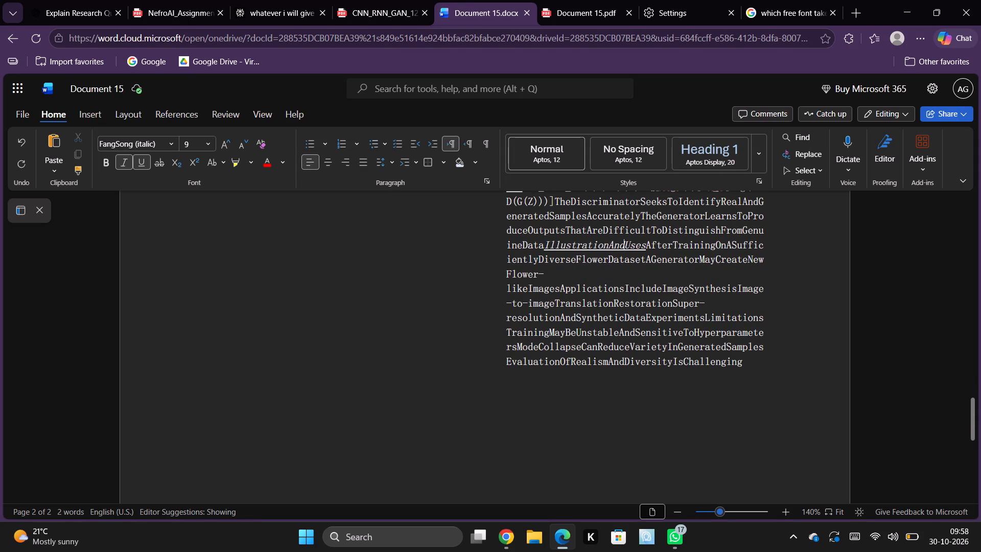
drag(705, 320, 745, 314)
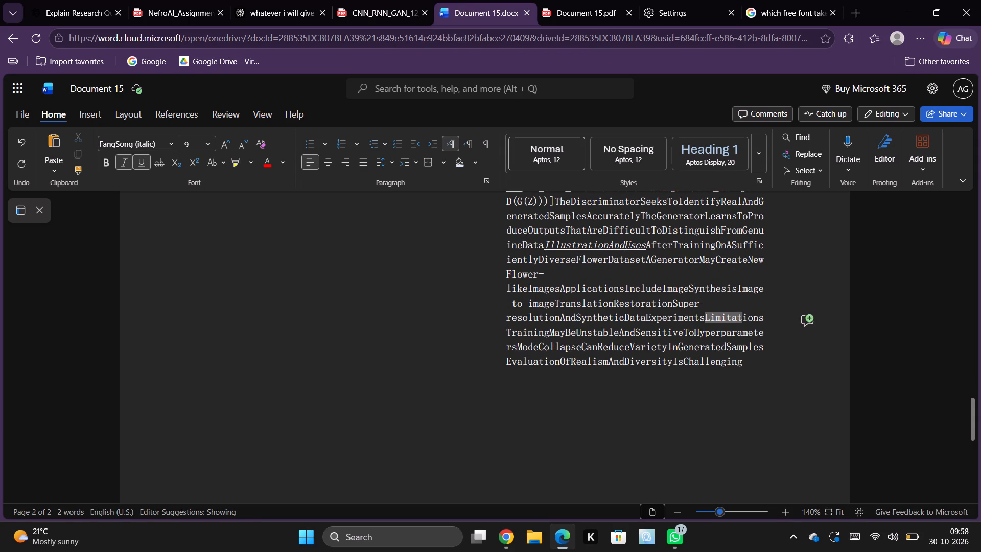
drag(745, 314, 765, 314)
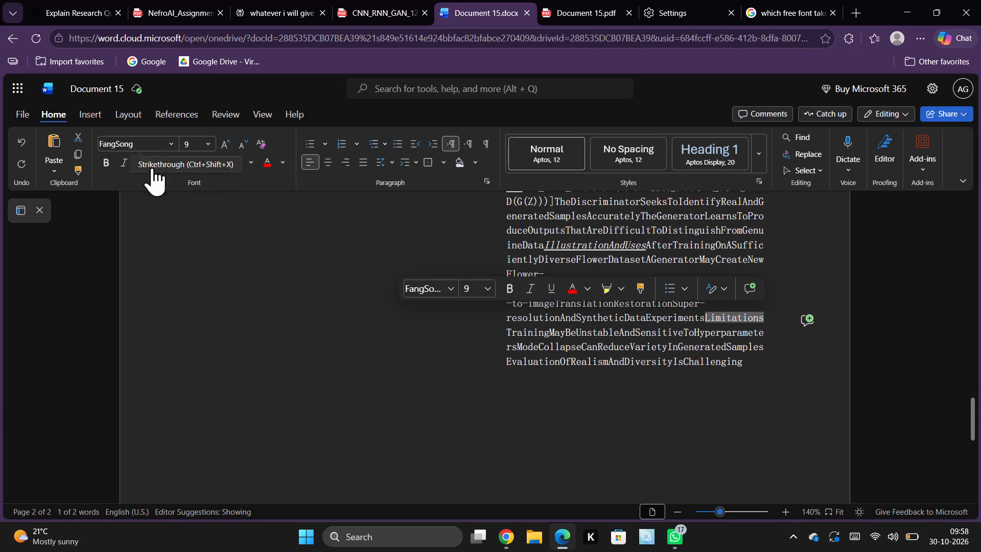
click(143, 161)
click(129, 161)
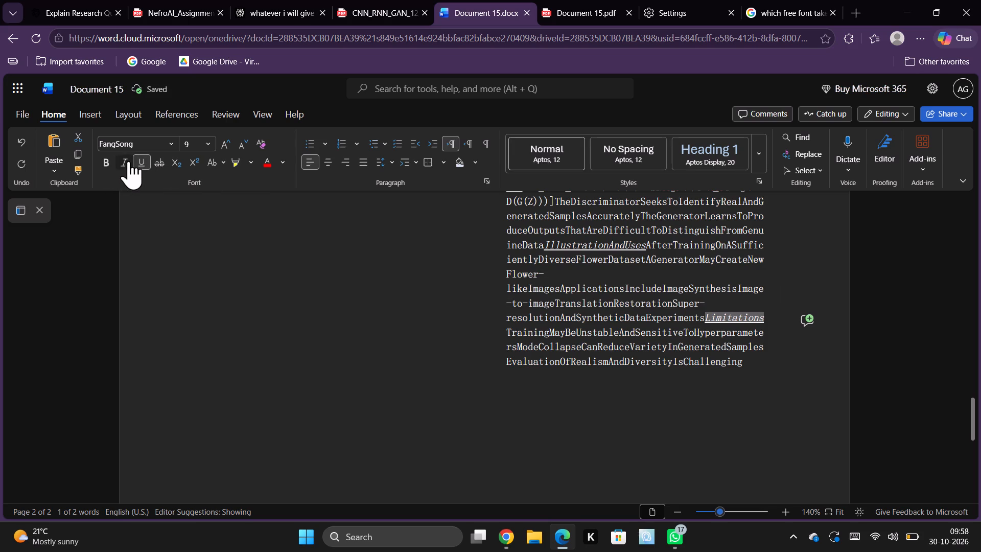
Delete the hyphens from "Flower-like", "Super-resolution" and "Image-to-image" in the GAN text to close the line gaps.
click(470, 285)
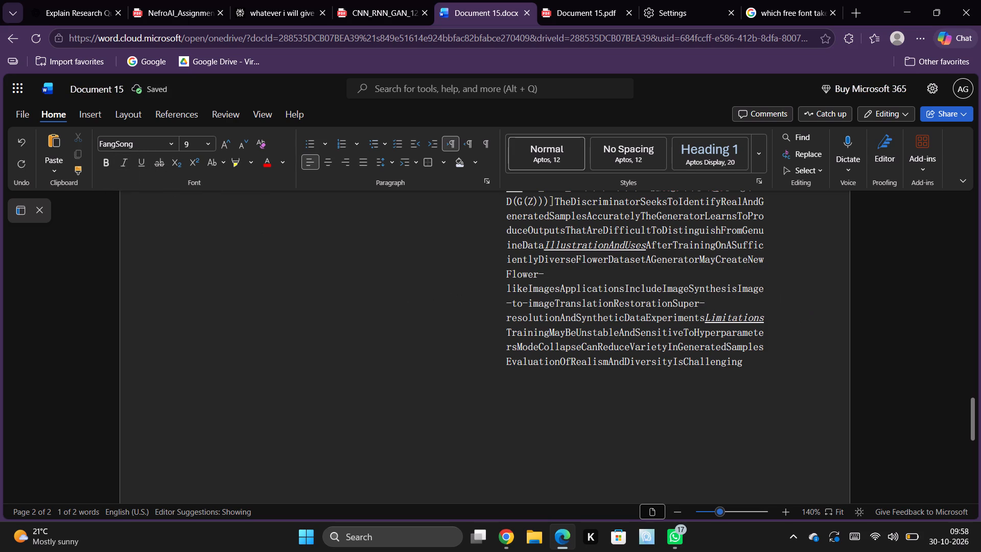
click(488, 287)
key(BackSpace)
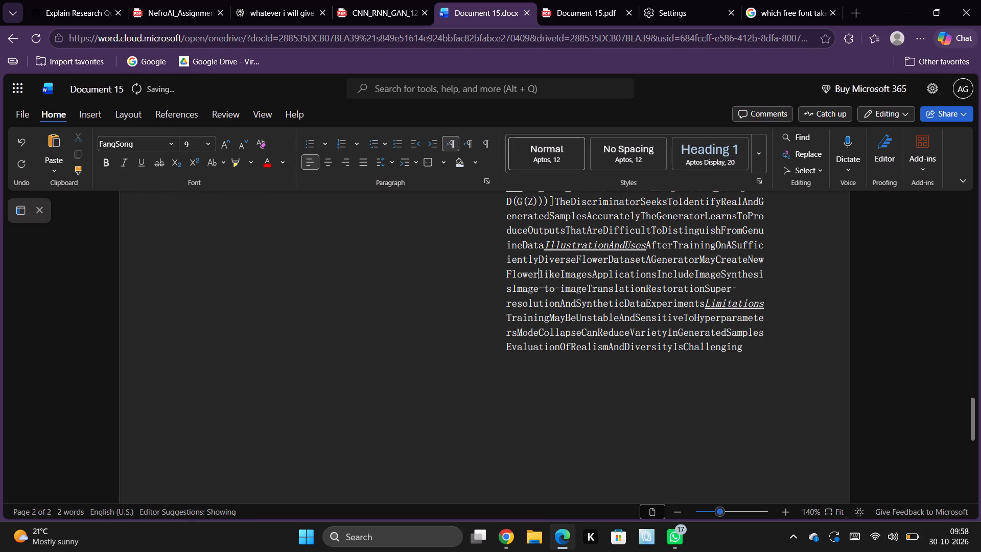
click(489, 301)
key(BackSpace)
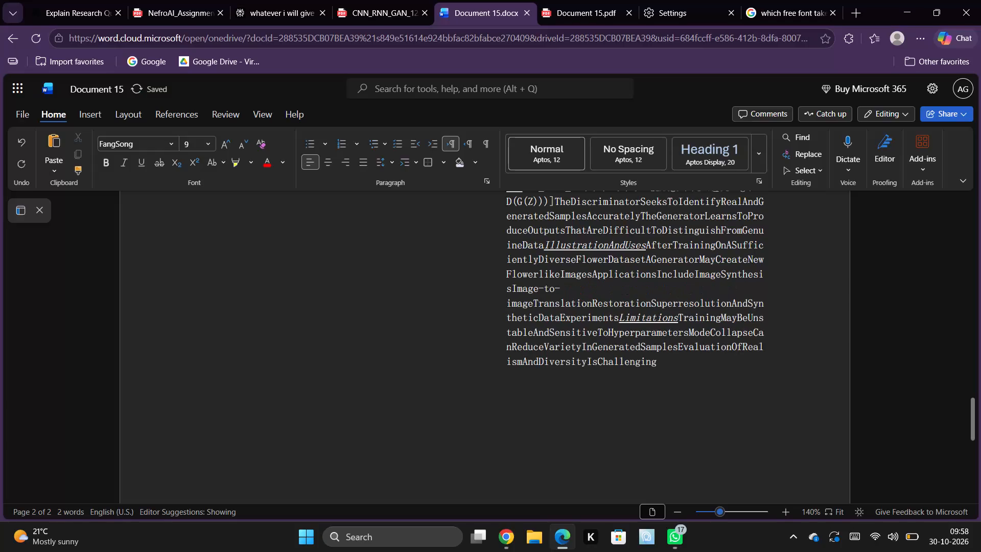
click(489, 301)
key(BackSpace)
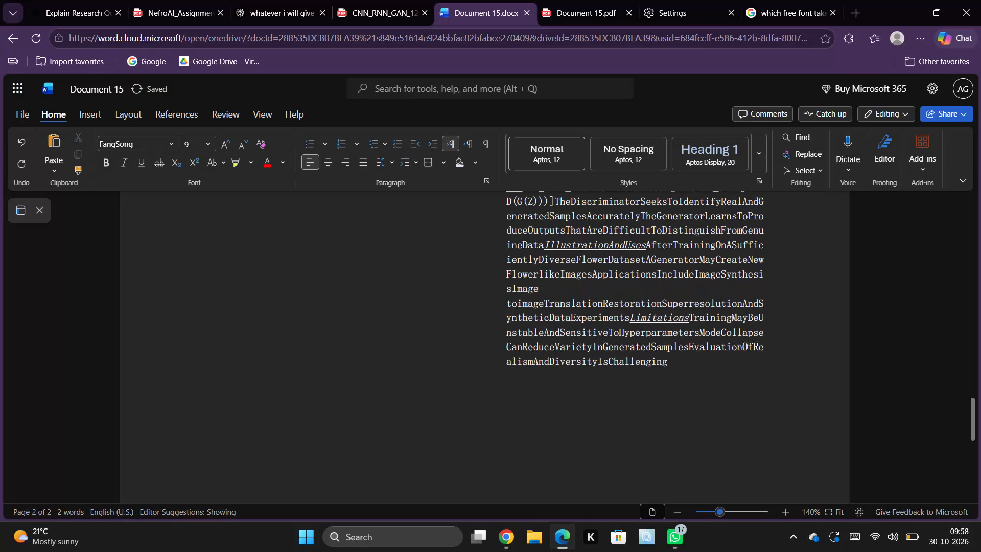
click(489, 301)
key(BackSpace)
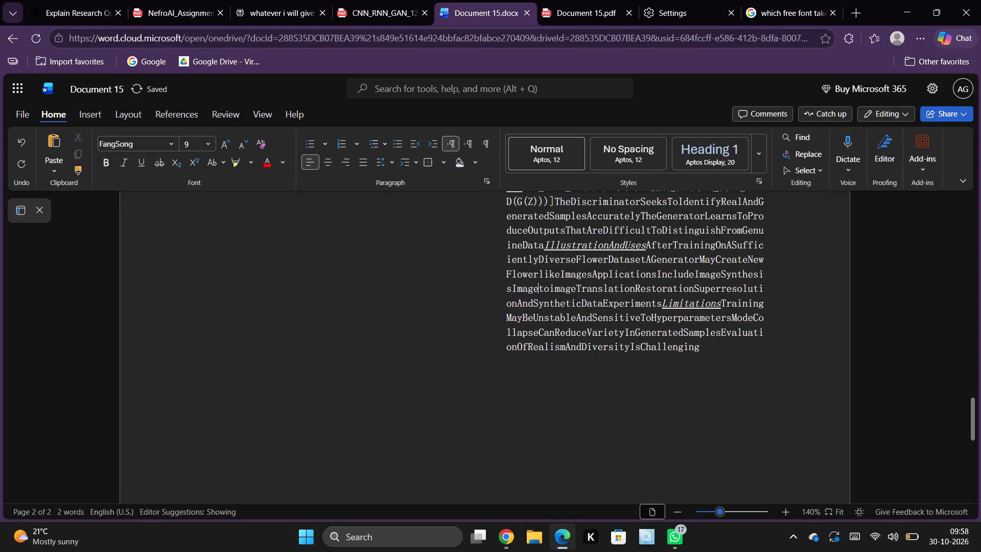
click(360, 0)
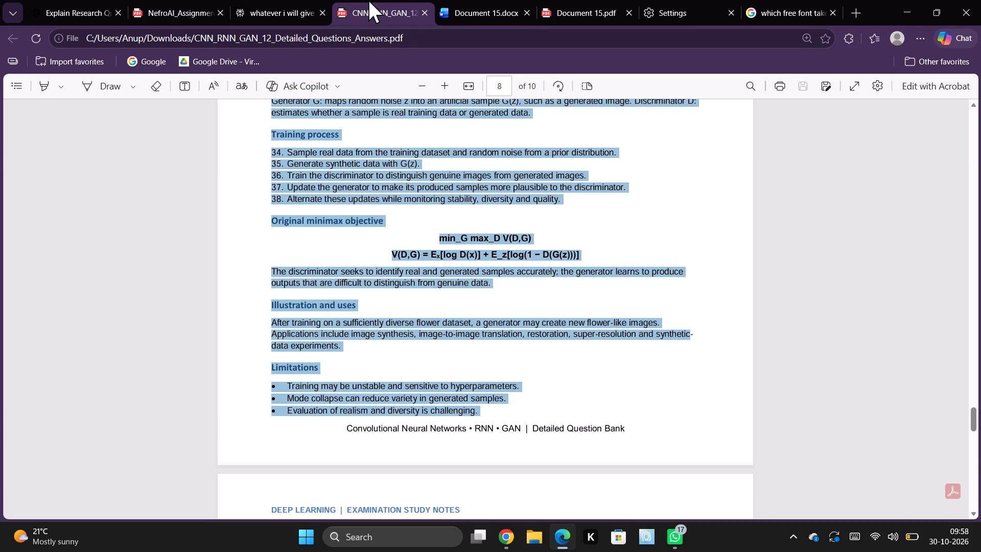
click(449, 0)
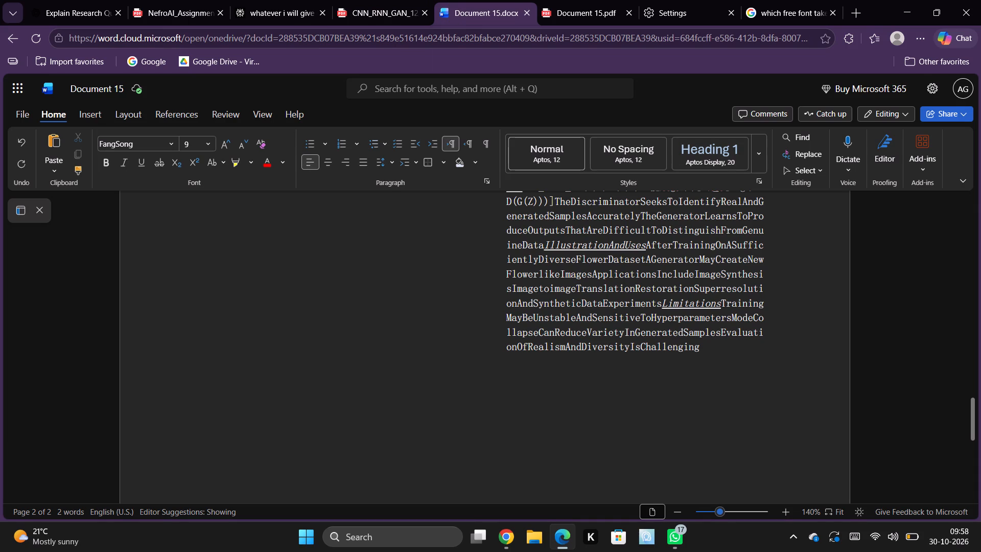
Check the Limitations bullets in the PDF, and insert an underlined, italic "2" before "ModeCollapse" in Document 15's GAN text.
click(410, 0)
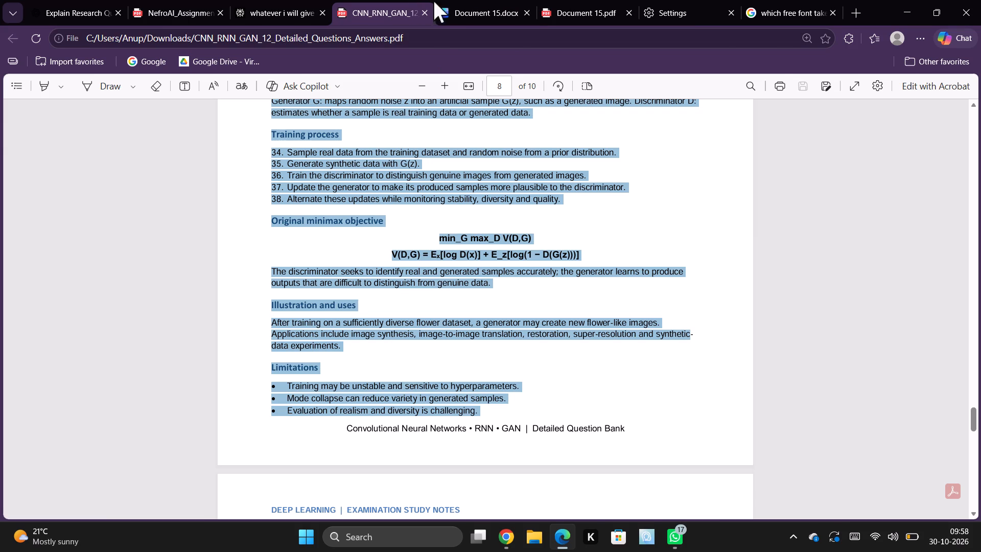
click(459, 0)
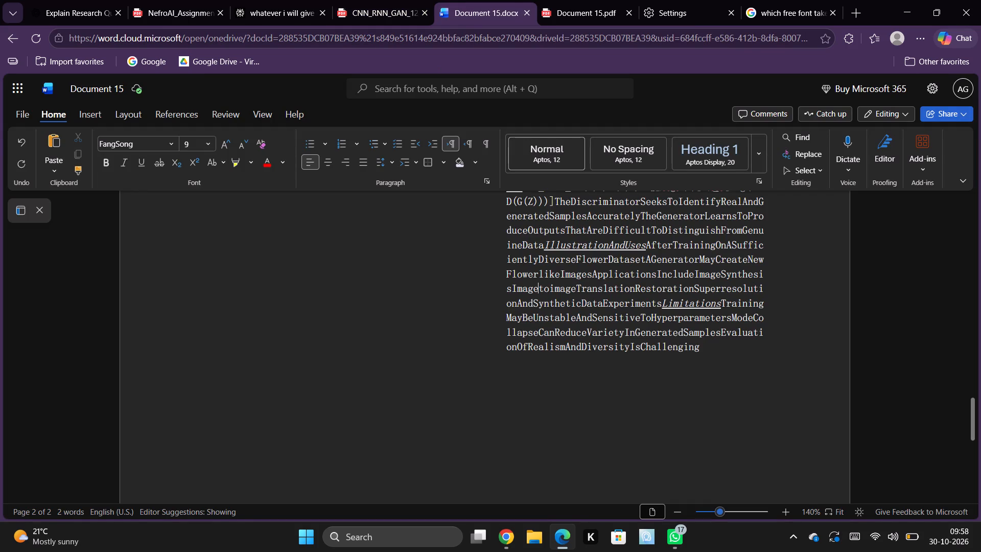
click(731, 314)
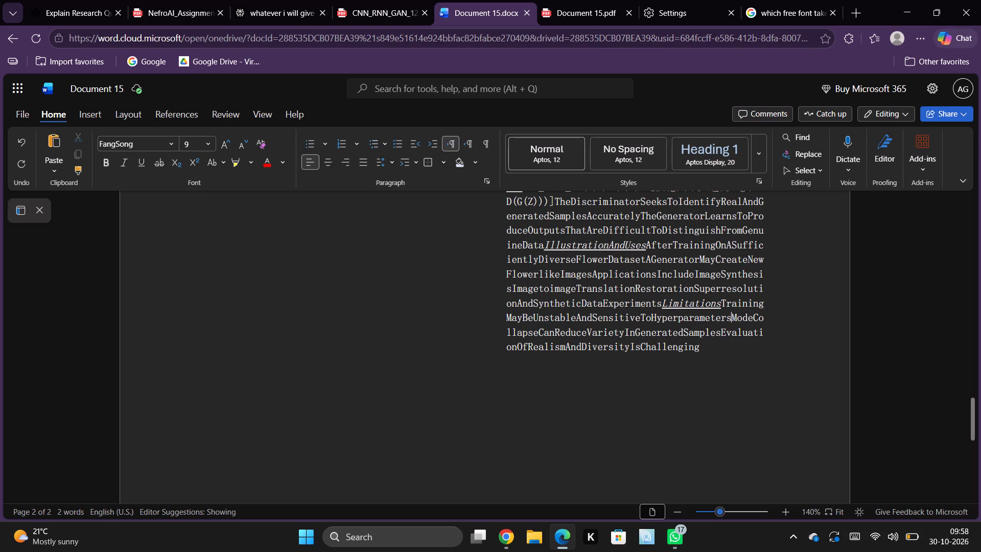
key(2)
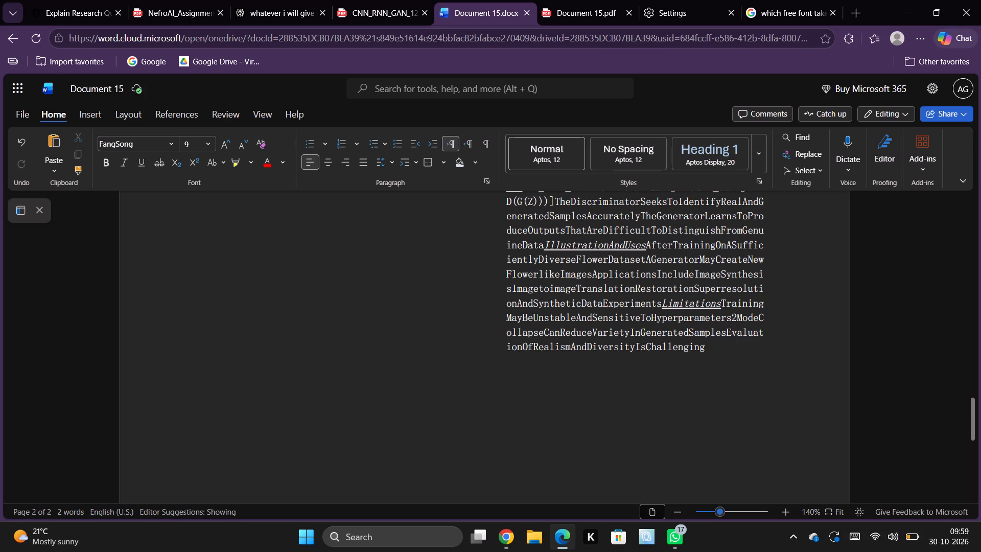
drag(731, 314, 736, 315)
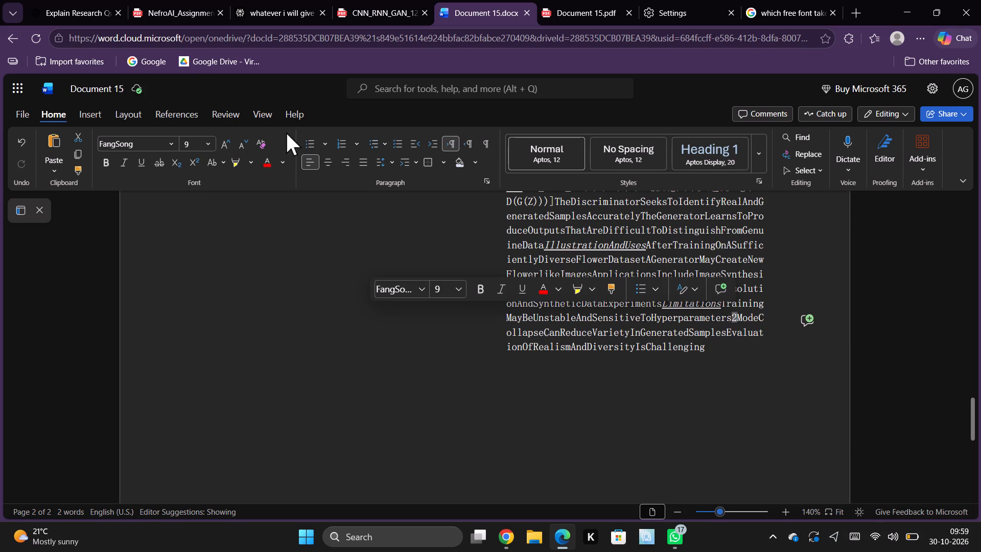
click(137, 162)
click(127, 162)
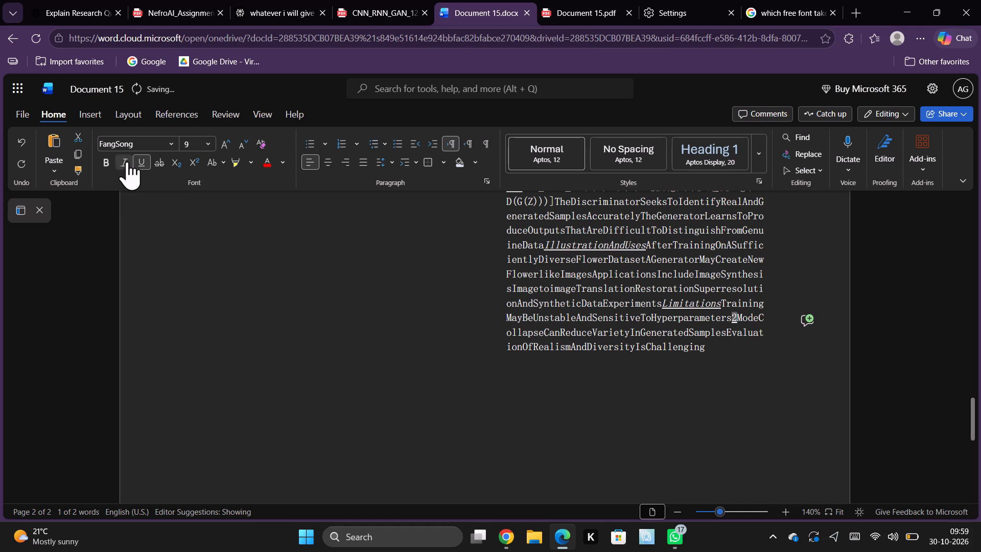
Check the third Limitations bullet in the PDF, and insert an underlined, italic "3" before "EvaluationOfRealism" in Document 15's GAN text.
click(398, 0)
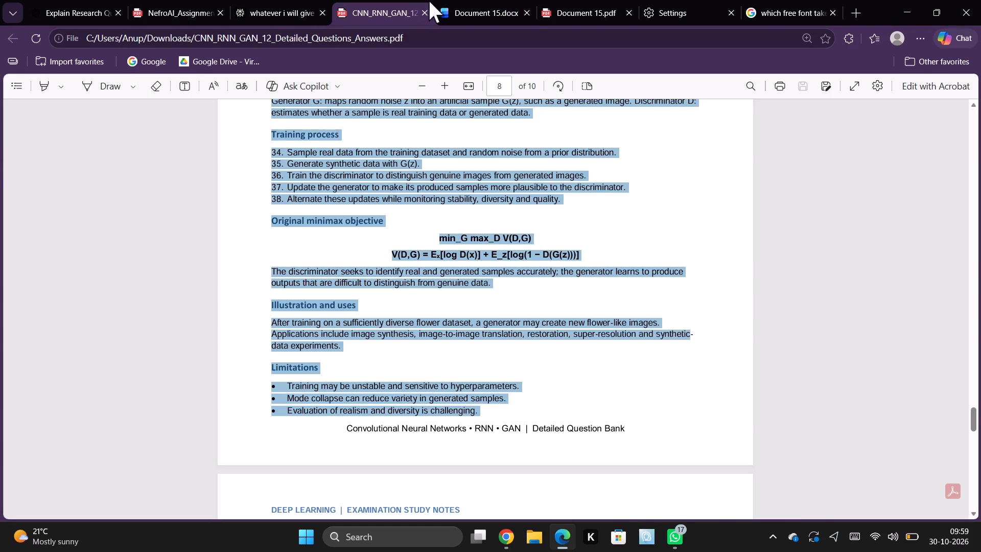
click(442, 0)
click(511, 402)
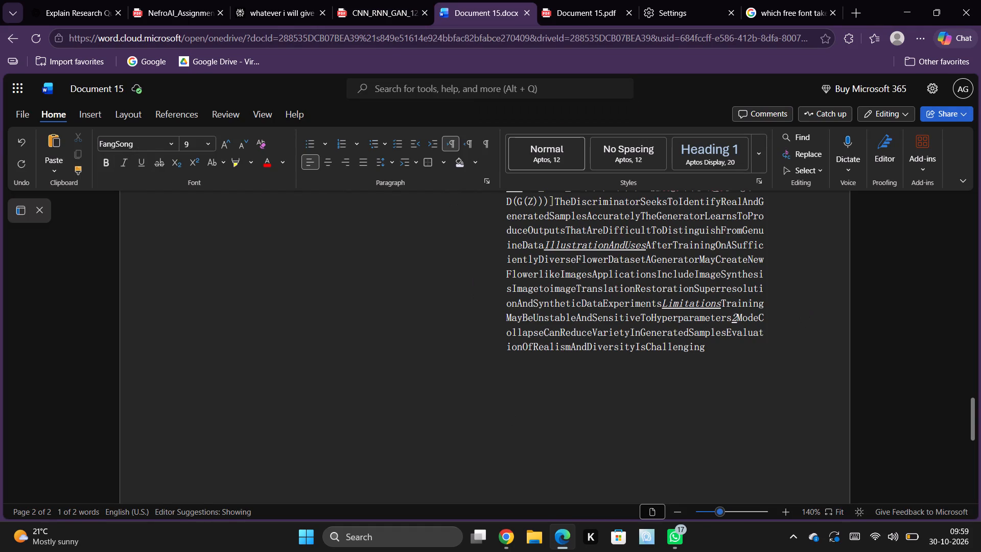
click(726, 332)
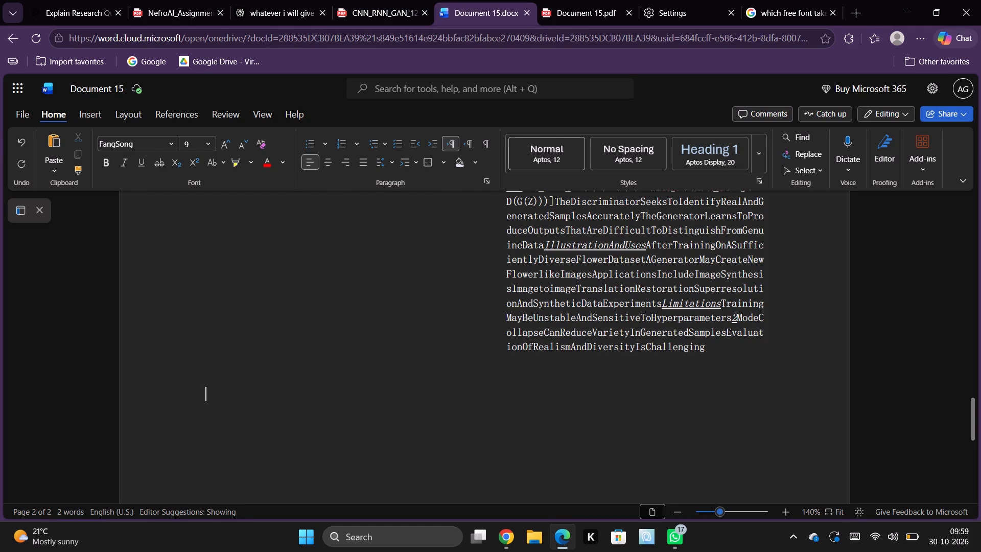
key(3)
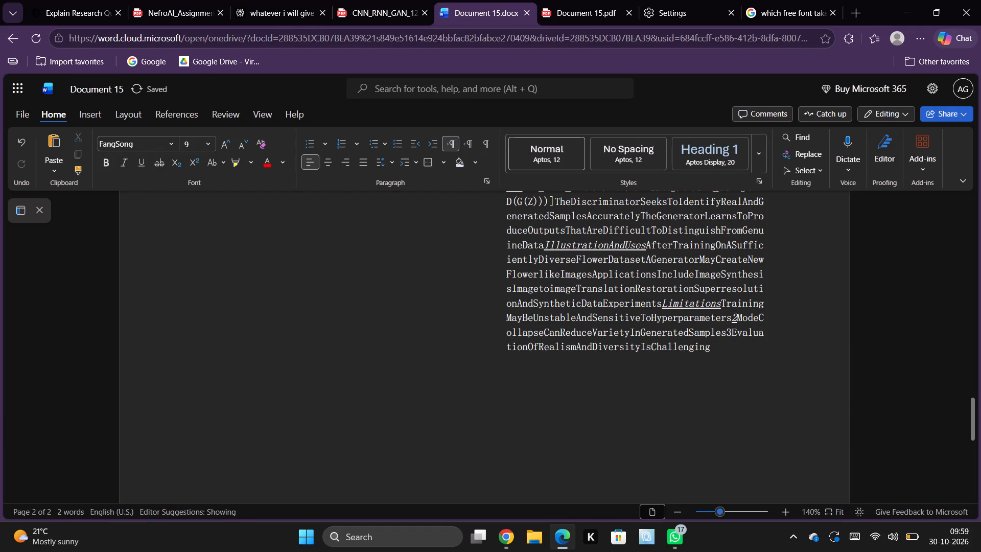
drag(724, 332, 730, 332)
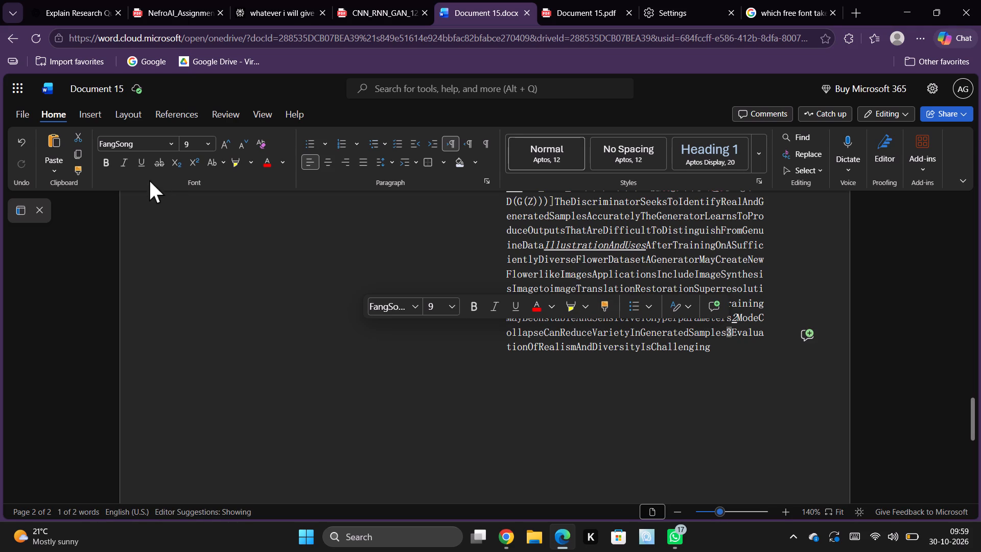
click(138, 163)
click(126, 163)
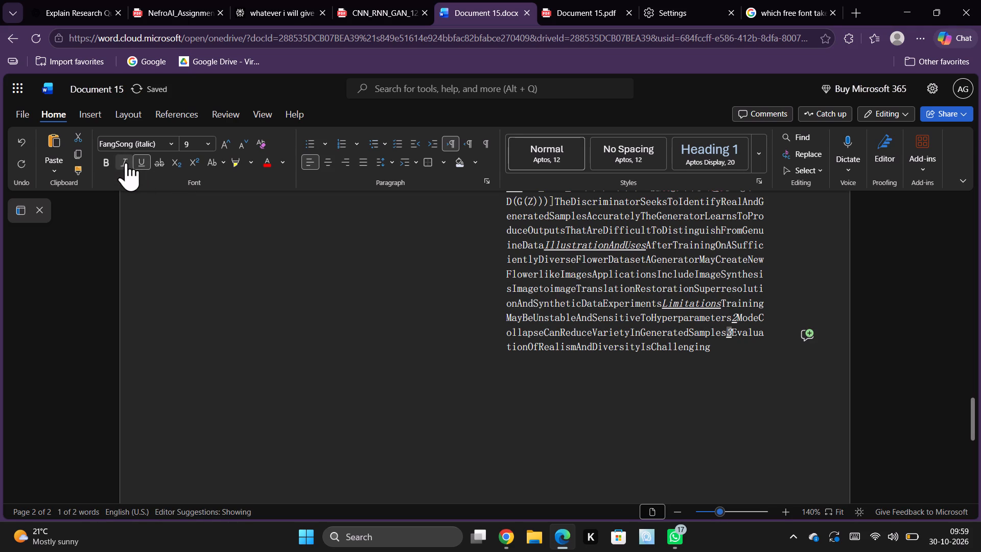
Look through pages 7 and 8 of the question-and-answer PDF for the Q10 RNN answer and its headings.
click(384, 0)
click(446, 304)
scroll(446, 304, down, 1)
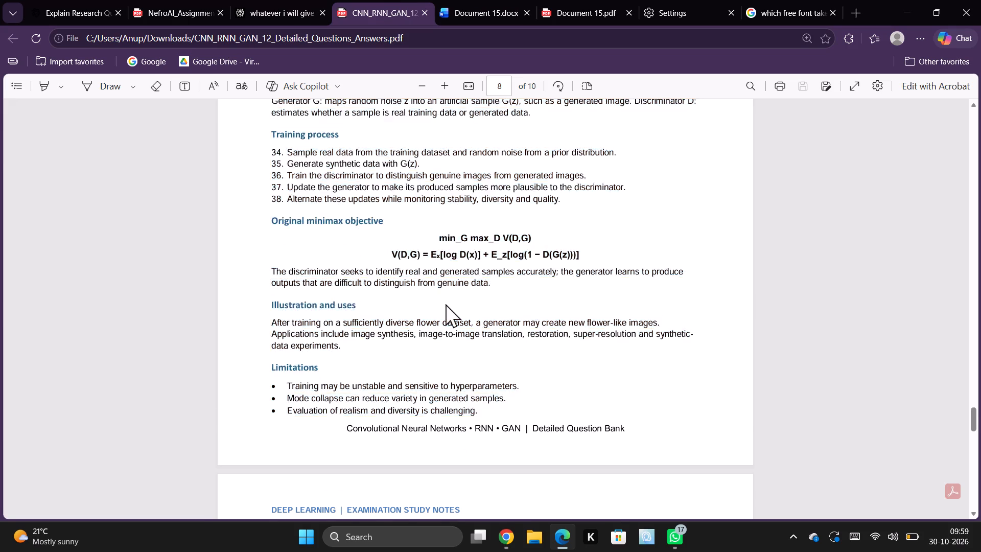
scroll(446, 304, down, 2)
scroll(446, 304, up, 7)
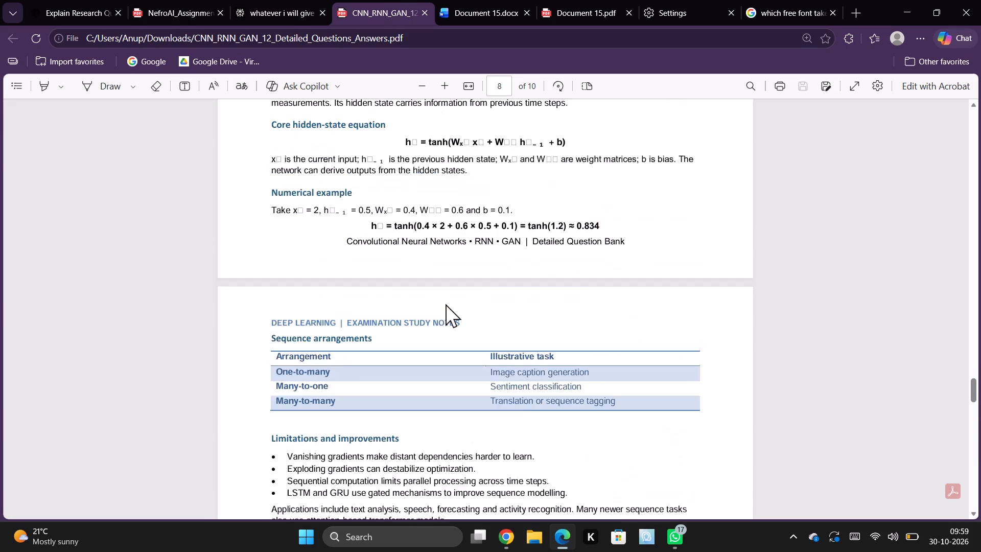
scroll(446, 304, up, 1)
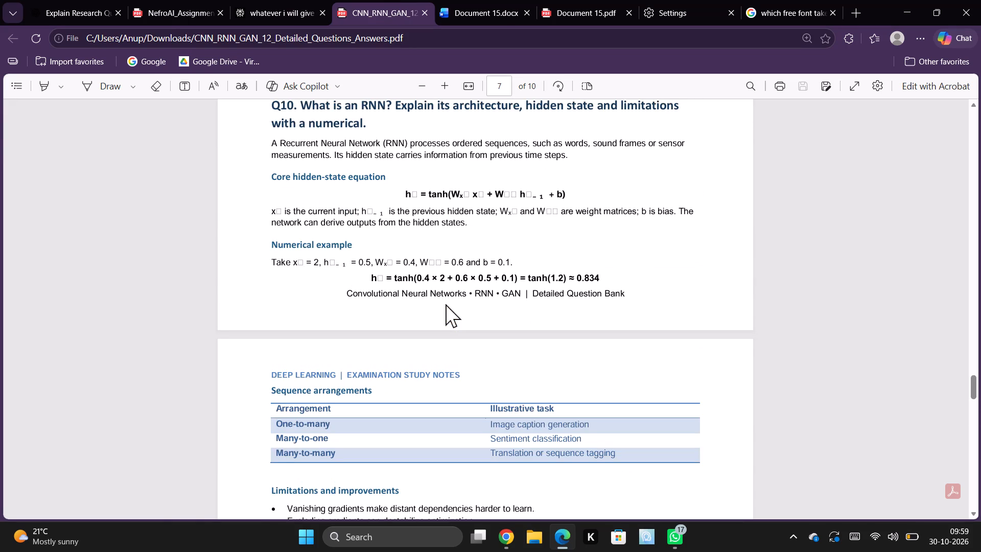
scroll(446, 304, up, 2)
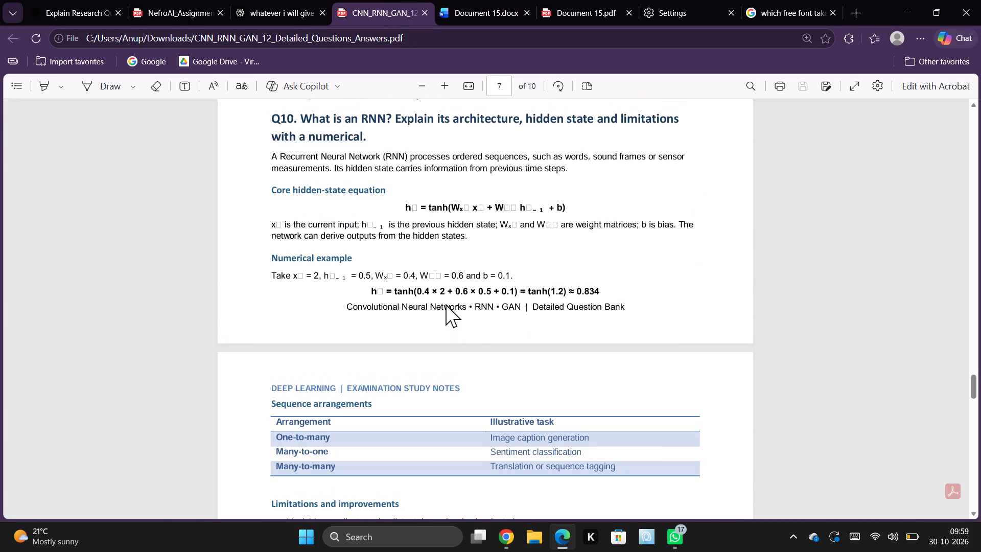
scroll(446, 304, up, 4)
scroll(446, 304, down, 1)
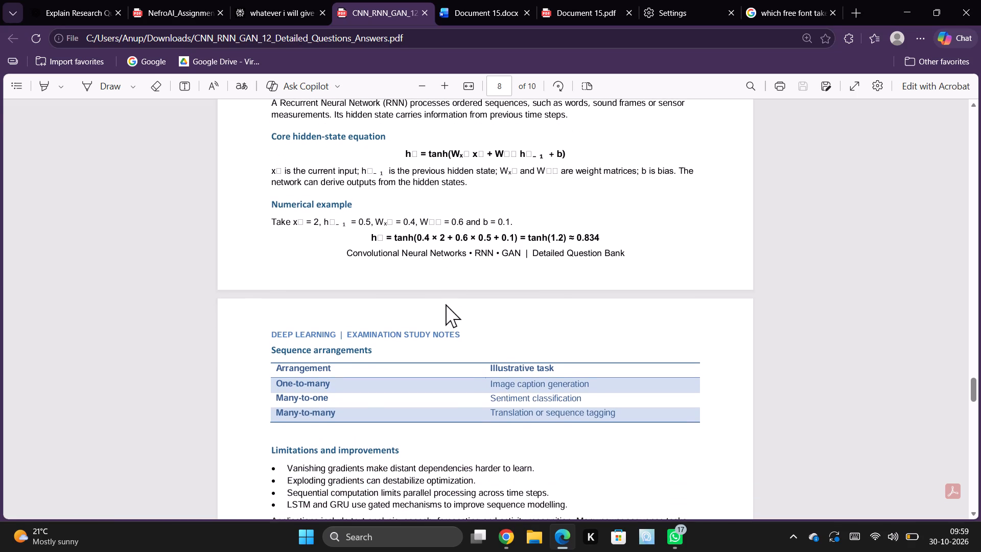
scroll(446, 304, down, 2)
scroll(446, 304, up, 4)
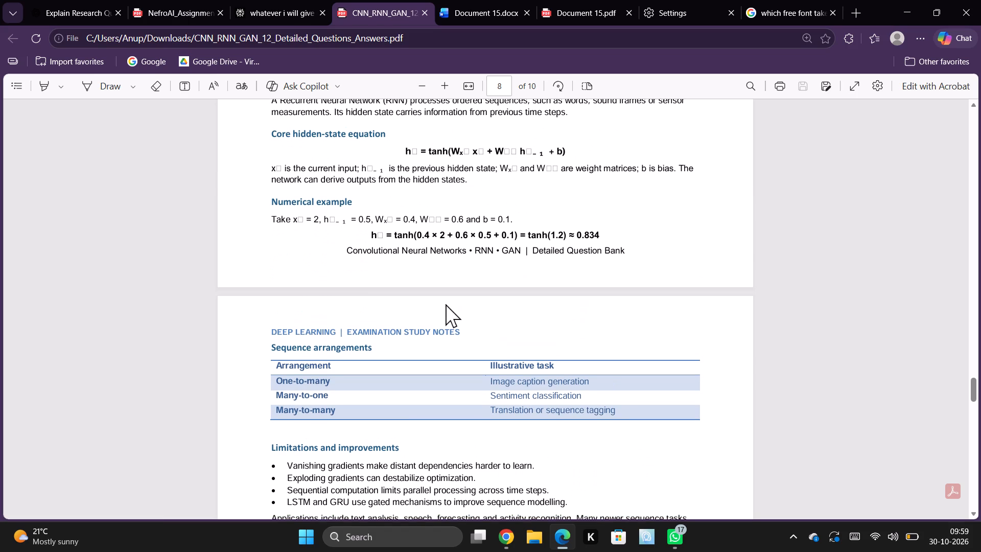
scroll(446, 304, up, 5)
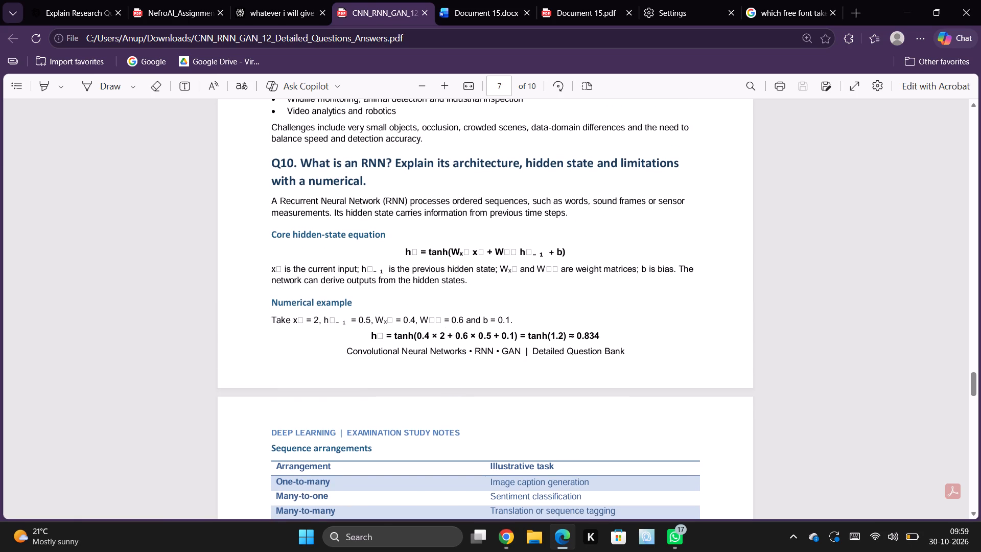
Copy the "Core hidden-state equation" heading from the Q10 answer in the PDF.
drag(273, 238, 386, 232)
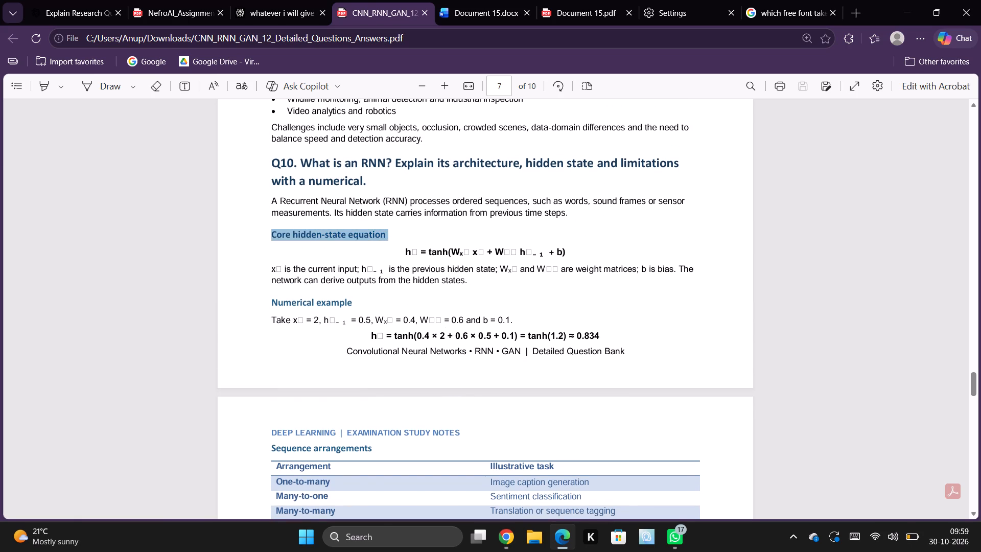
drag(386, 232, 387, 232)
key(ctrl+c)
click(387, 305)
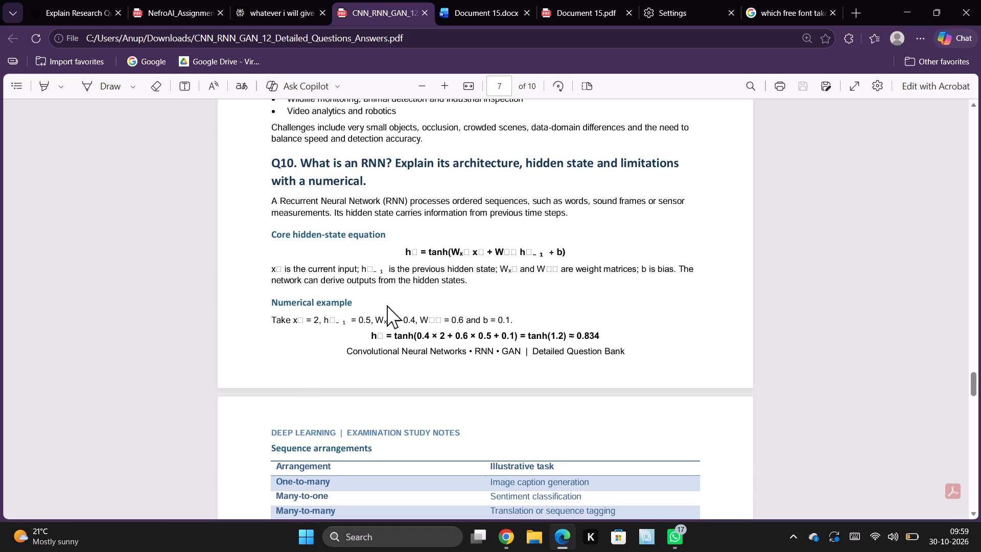
scroll(387, 305, down, 2)
scroll(387, 305, up, 1)
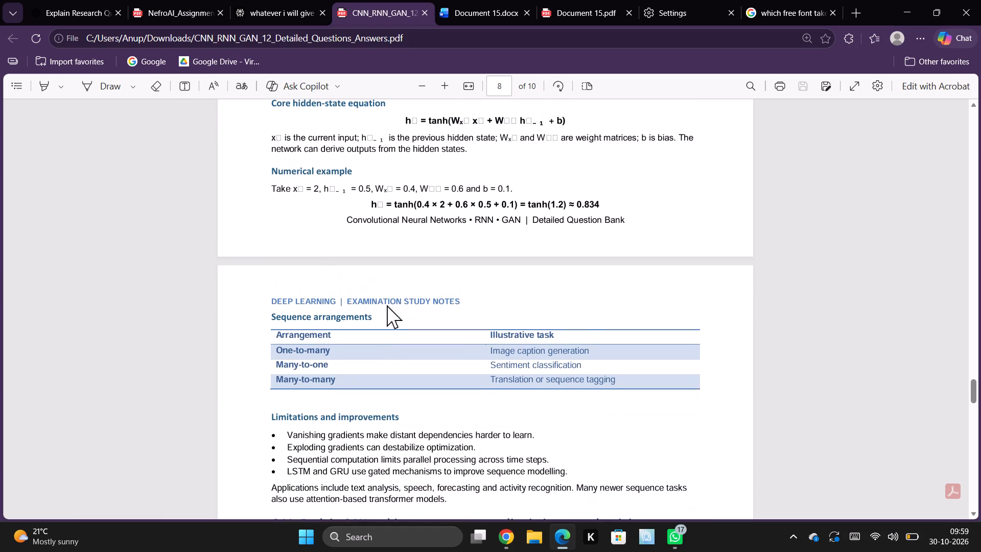
scroll(387, 305, up, 2)
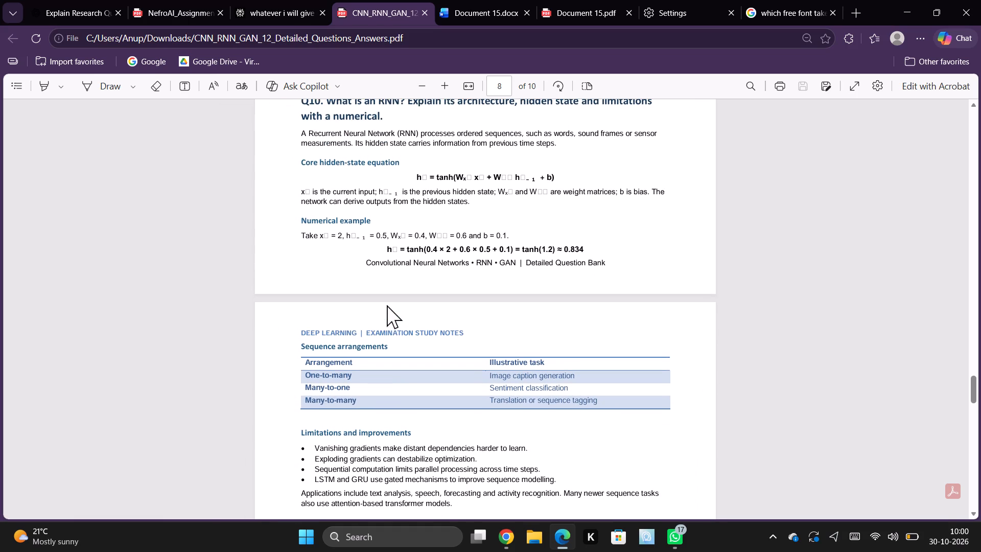
scroll(387, 305, up, 1)
scroll(387, 305, down, 1)
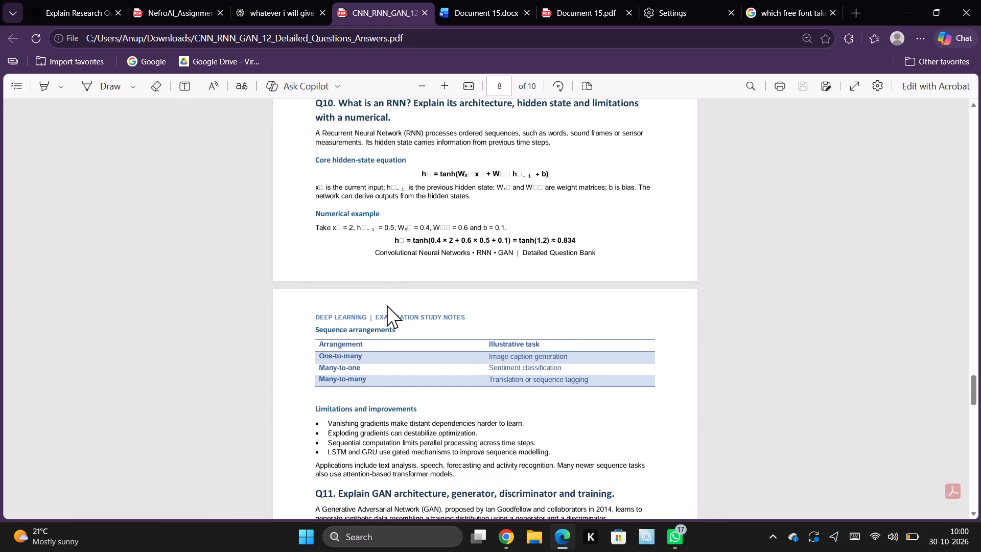
scroll(387, 305, down, 2)
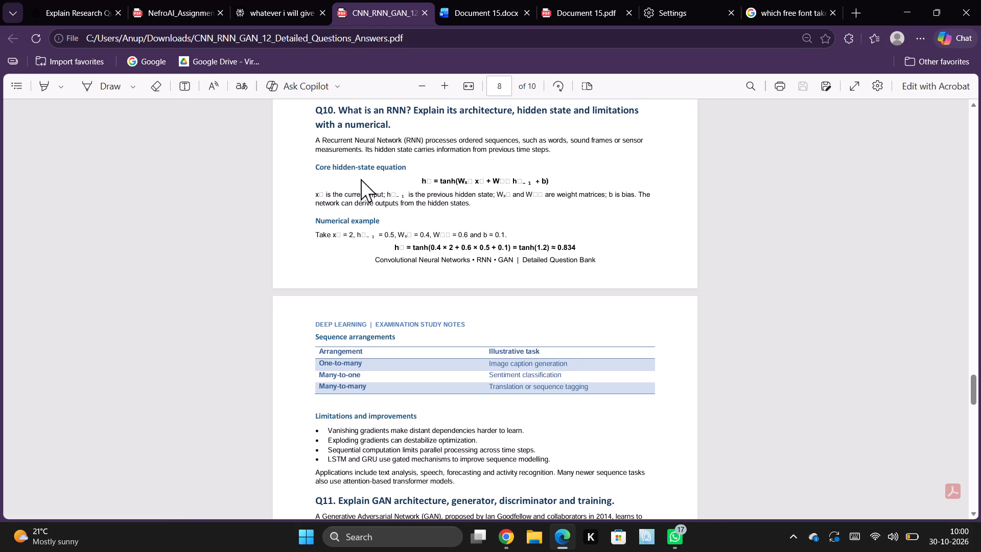
drag(315, 112, 394, 421)
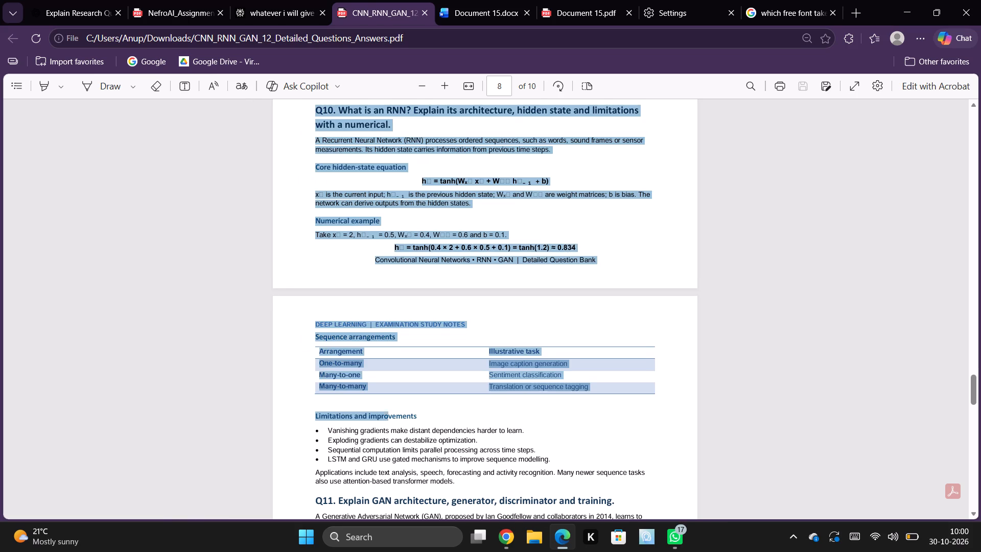
drag(394, 421, 458, 480)
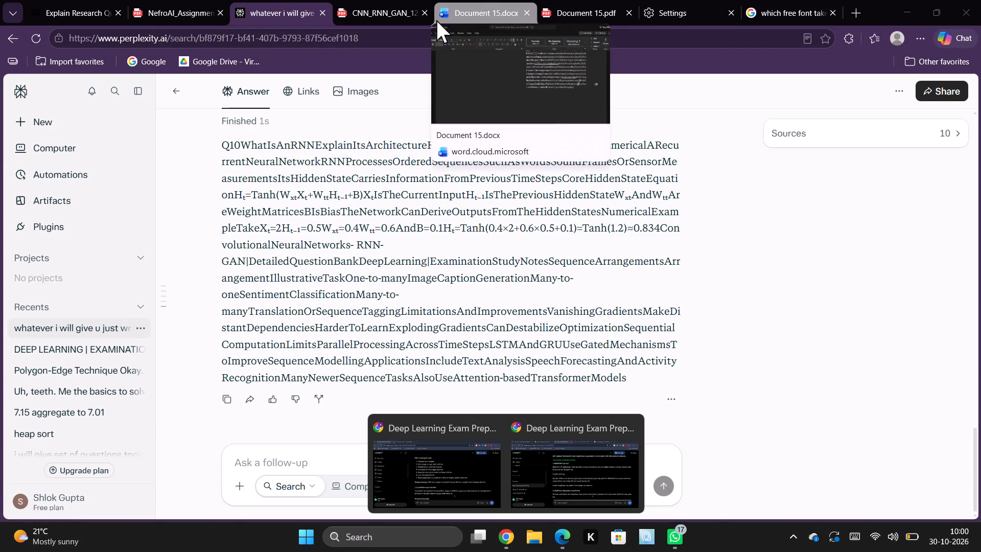
click(479, 0)
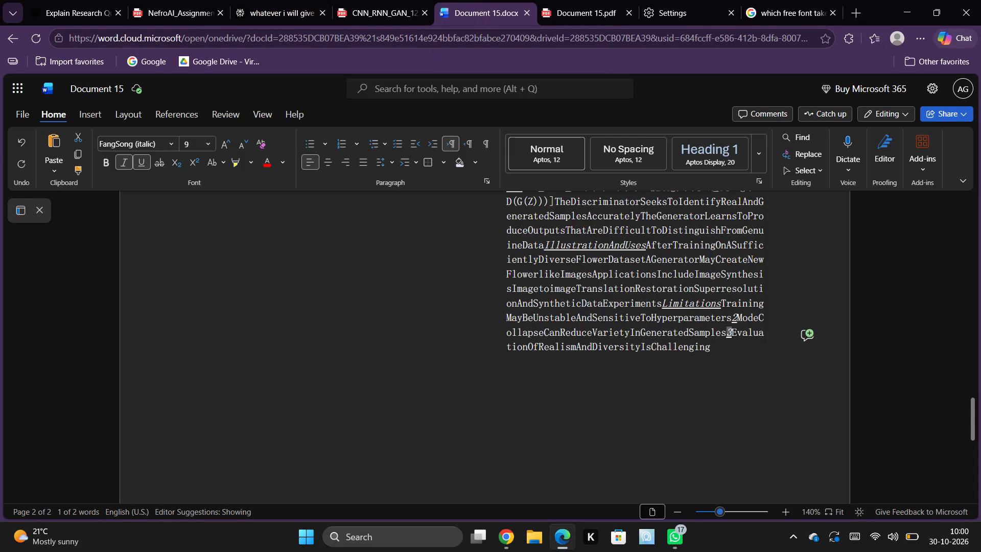
click(720, 354)
key(shift+Return)
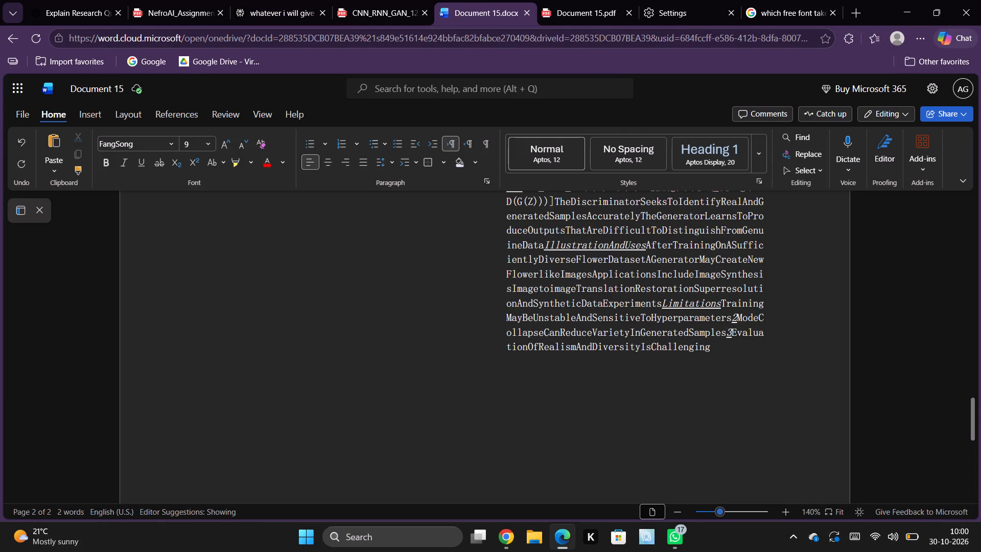
key(ctrl+v)
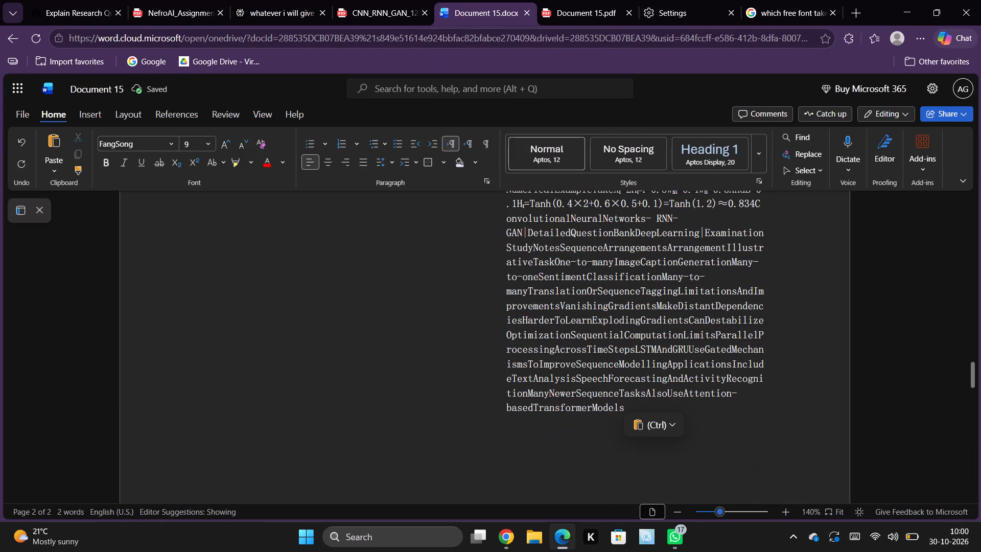
Underline and italicize "RecurrentNeuralNetworkRNN" in the pasted Q10 text of Document 15.
scroll(700, 282, up, 2)
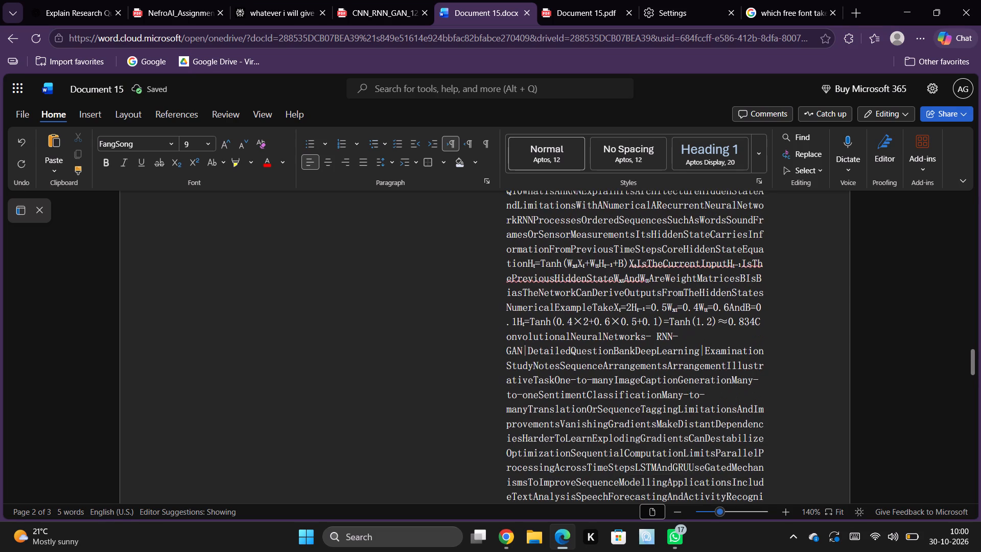
scroll(700, 282, up, 3)
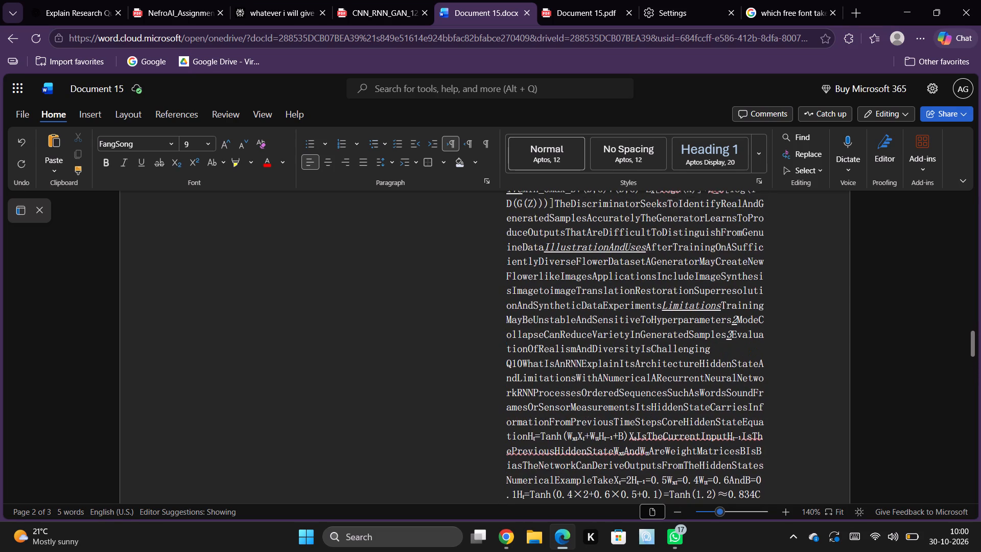
scroll(700, 282, down, 1)
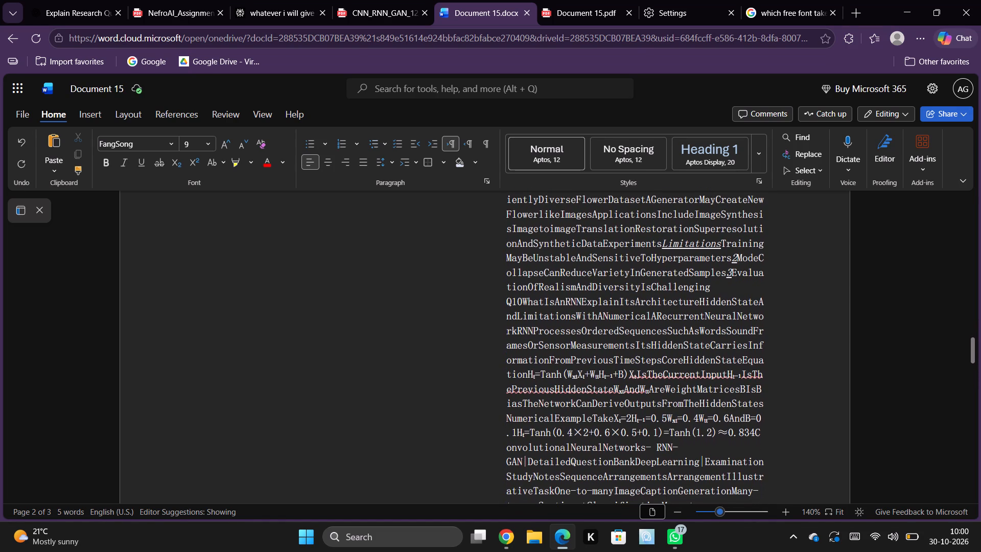
scroll(700, 282, down, 2)
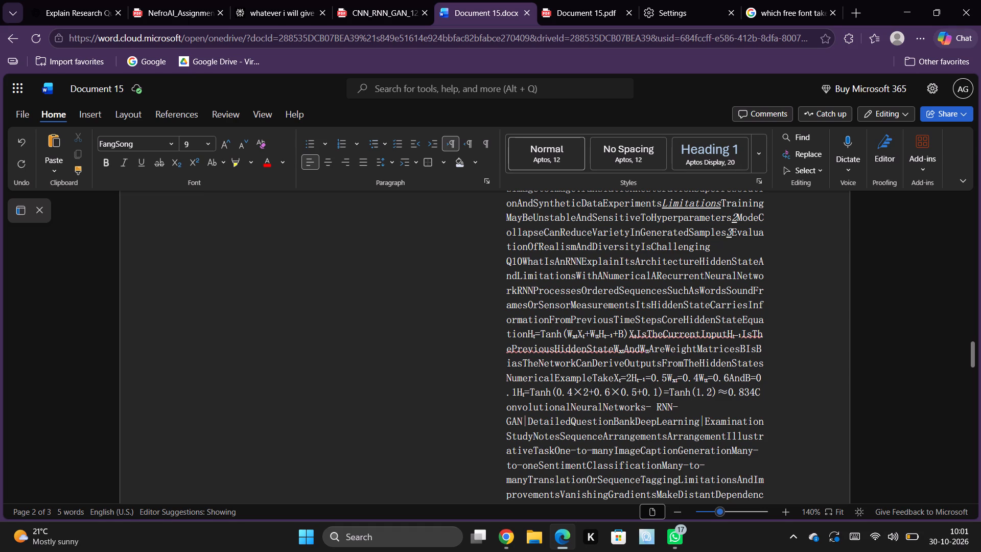
drag(656, 275, 515, 288)
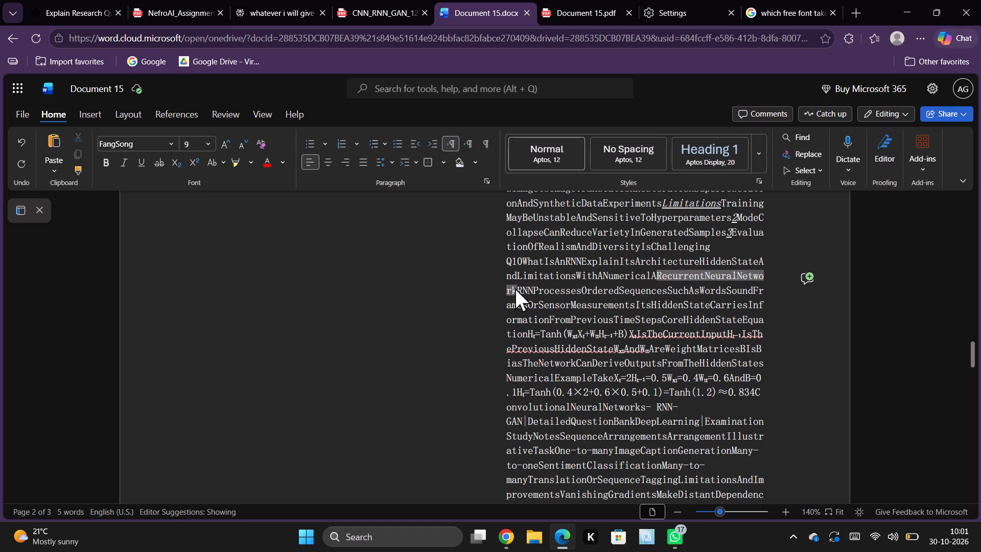
drag(515, 288, 528, 290)
drag(528, 290, 531, 291)
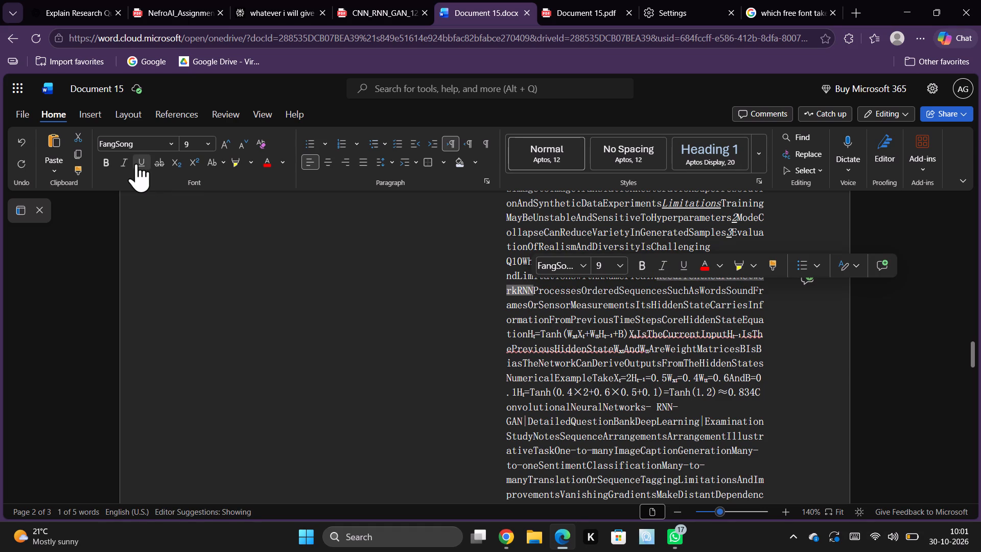
click(136, 164)
click(121, 164)
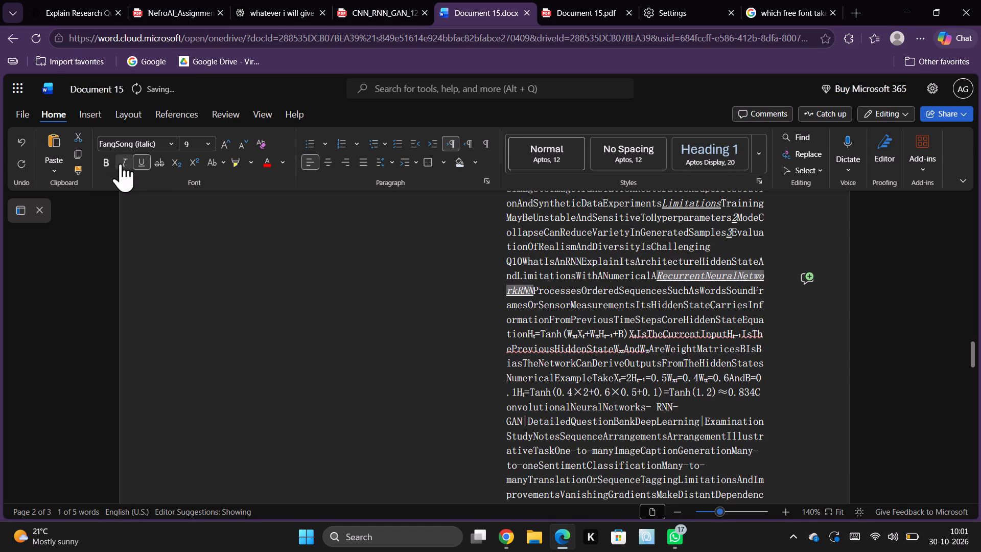
Compare the Q10 answer in the CNN_RNN_GAN PDF with the pasted text in Document 15 to identify its section headings.
click(362, 0)
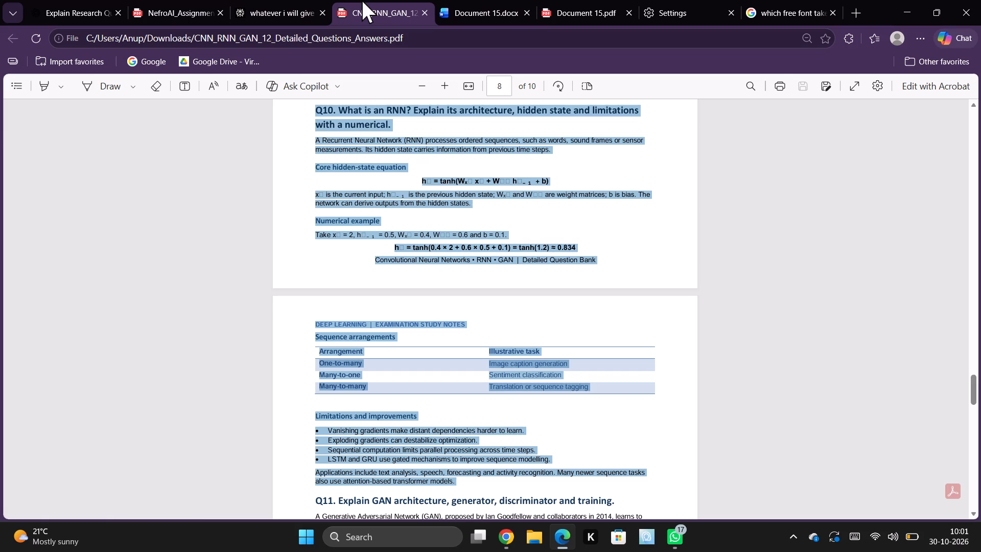
click(471, 0)
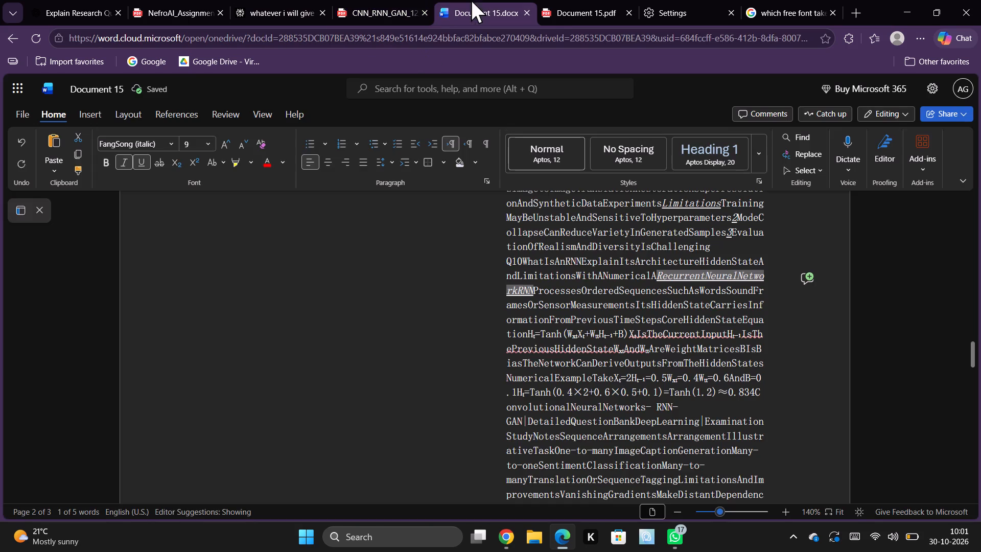
click(406, 0)
click(423, 305)
scroll(423, 305, down, 1)
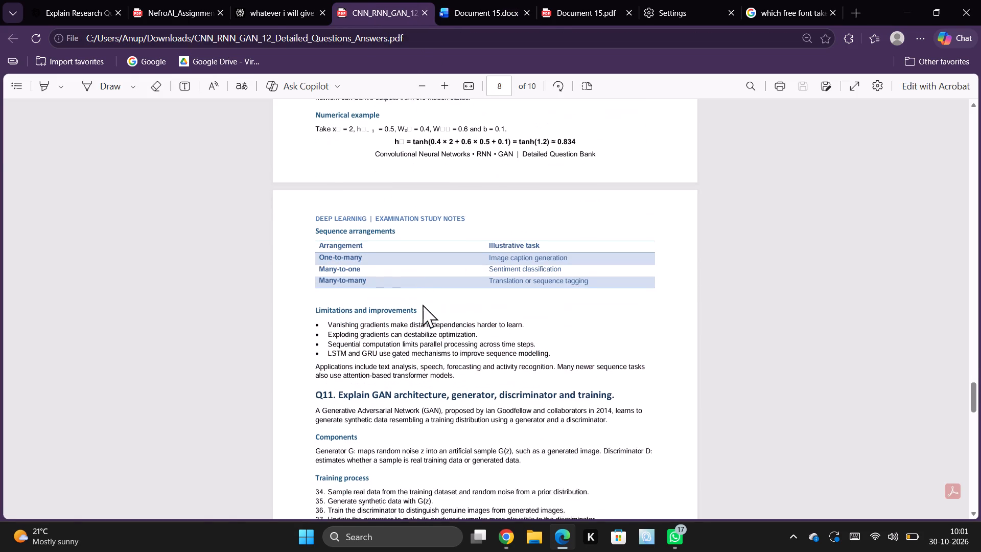
scroll(423, 305, down, 1)
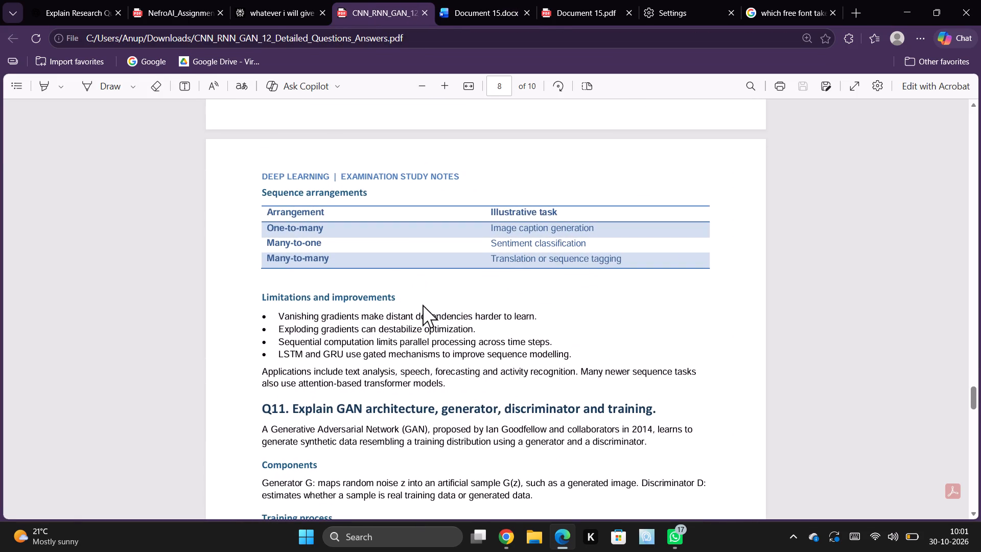
click(468, 0)
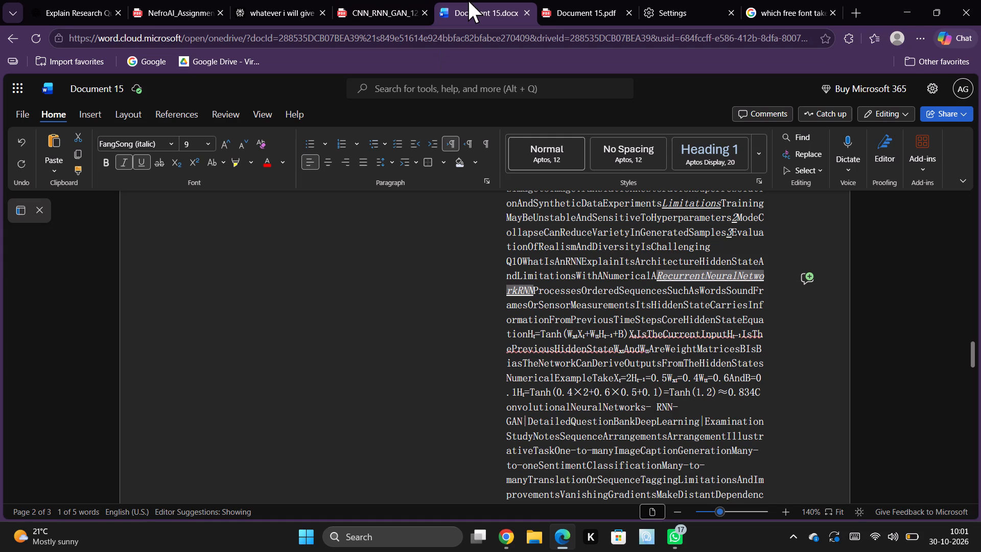
click(385, 0)
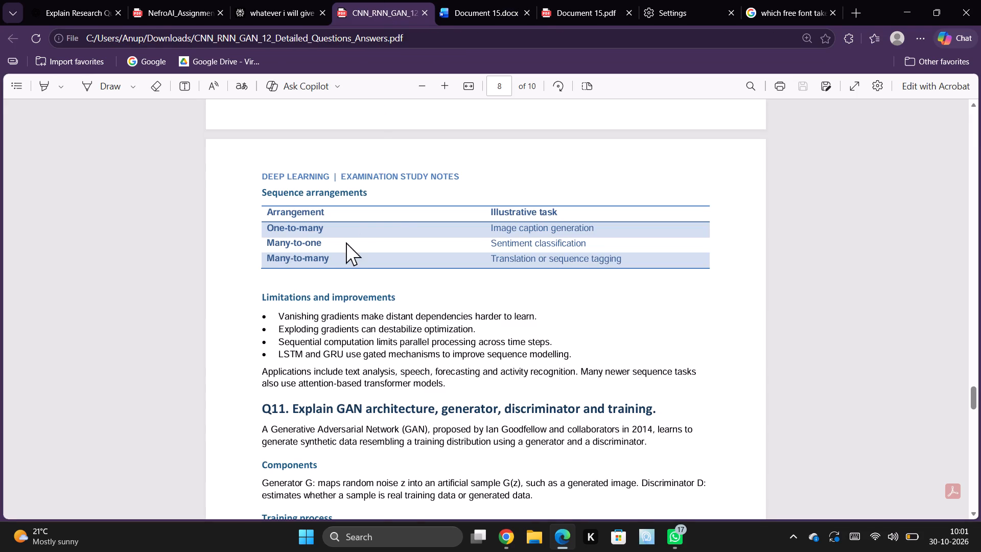
scroll(346, 242, up, 5)
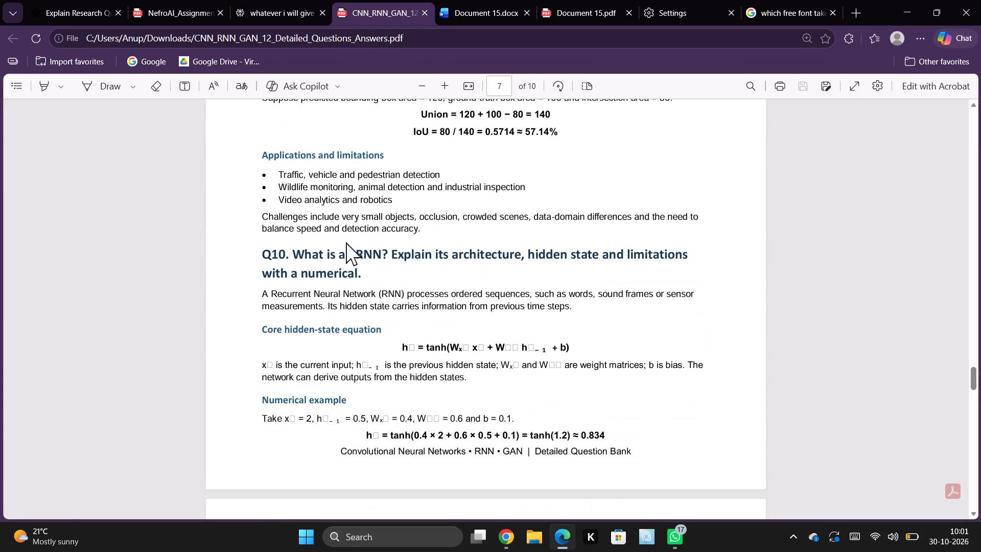
scroll(346, 242, down, 2)
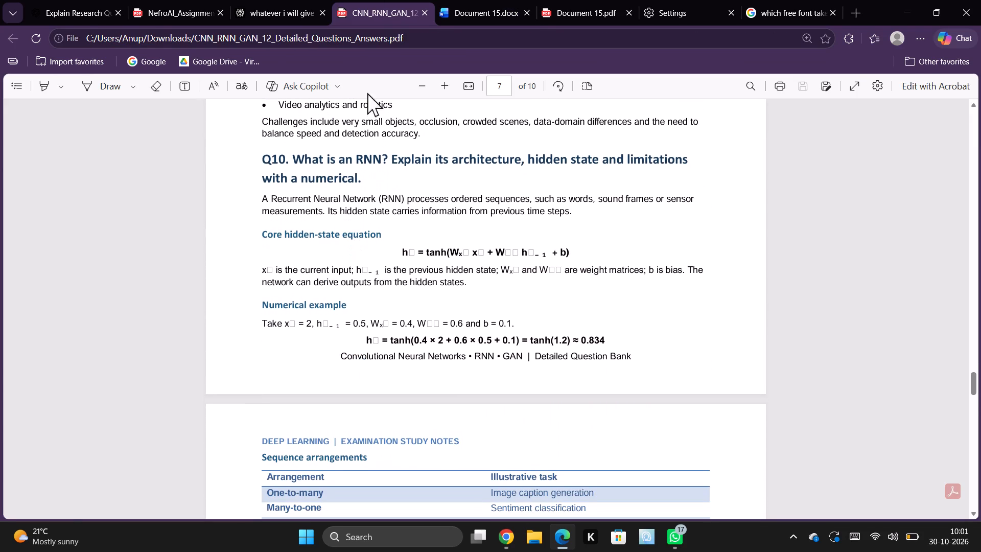
Italicize and underline the heading "CoreHiddenStateEquation" in the Q10 text of Document 15.
click(456, 0)
click(573, 335)
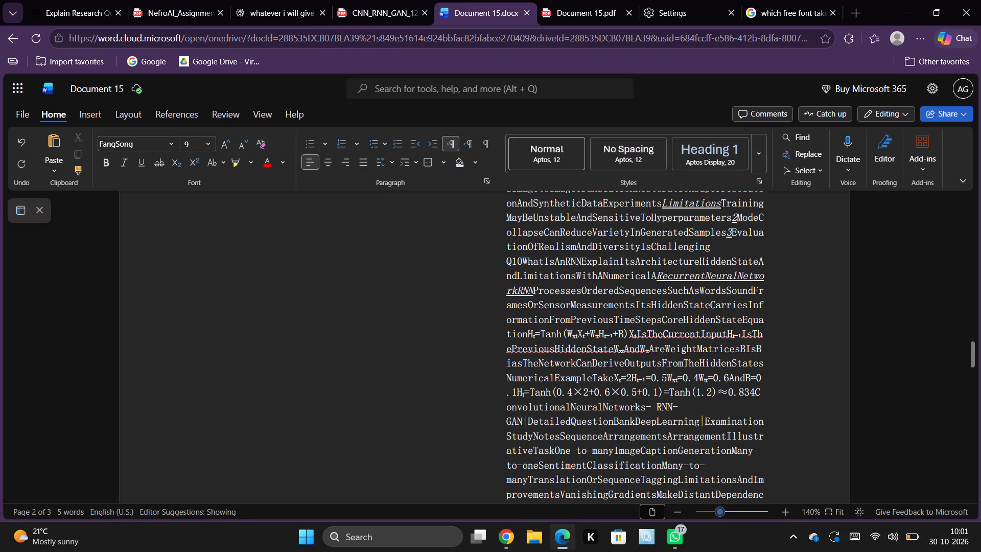
drag(662, 318, 568, 328)
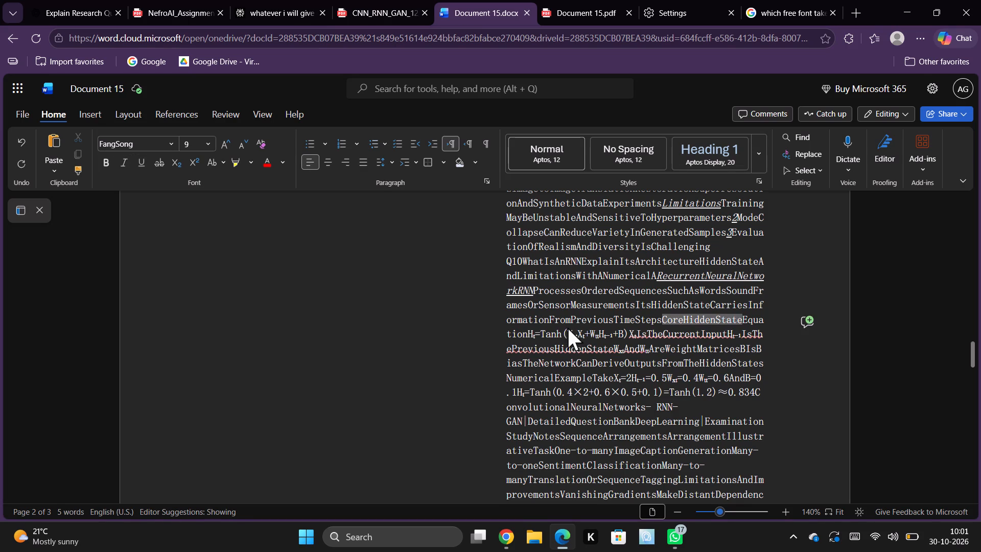
drag(568, 328, 527, 335)
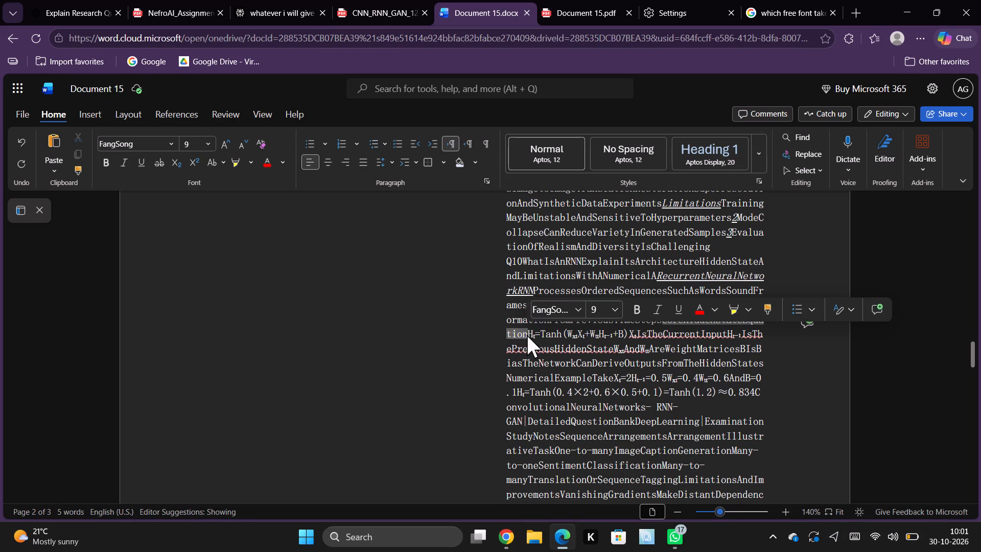
click(130, 160)
click(140, 163)
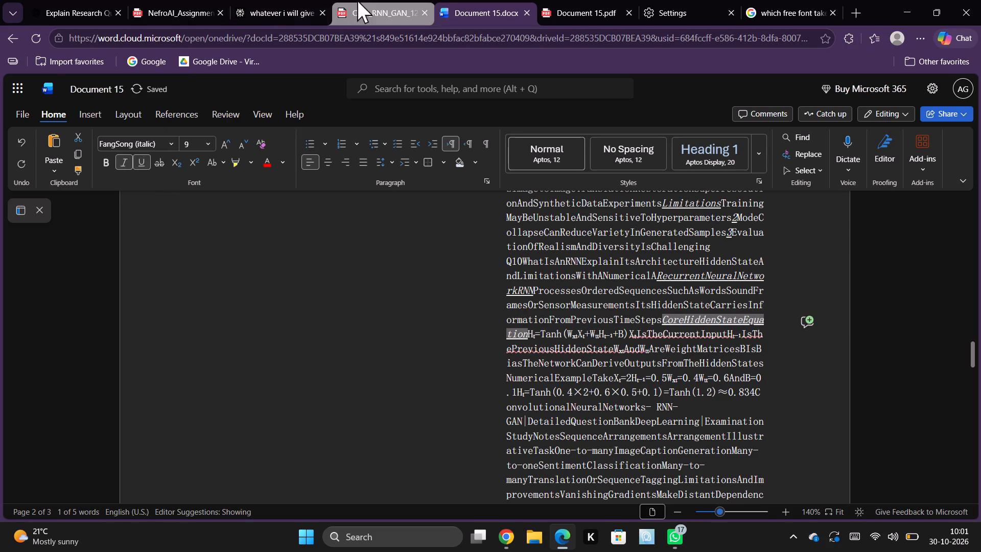
Check the PDF for the next Q10 headings, and underline and italicize "SequenceArrangements" in Document 15.
click(357, 0)
click(462, 0)
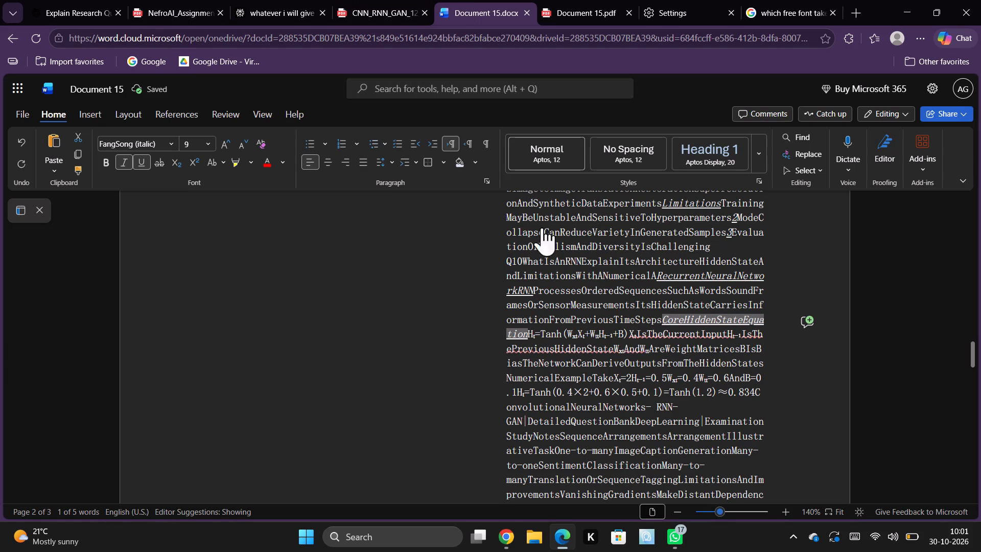
click(405, 0)
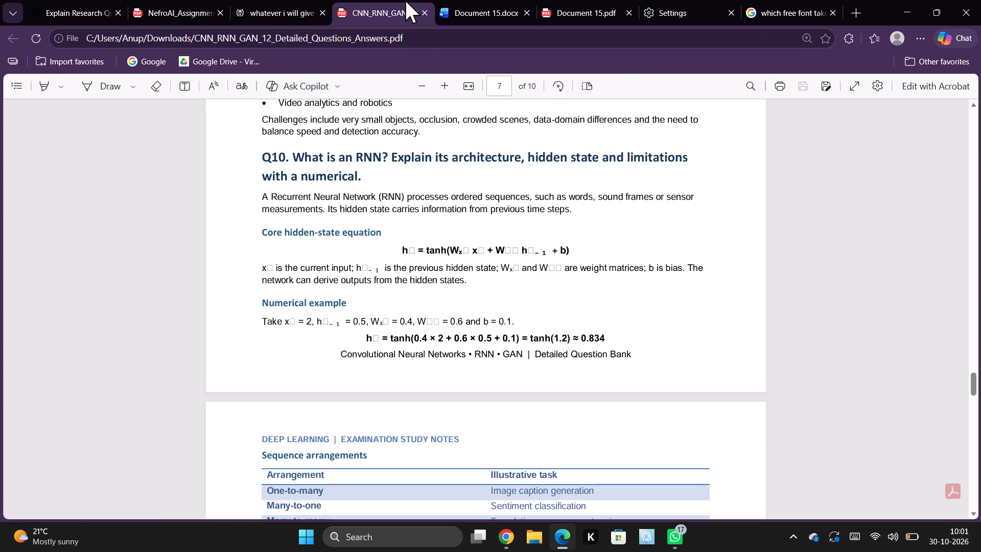
scroll(424, 292, down, 4)
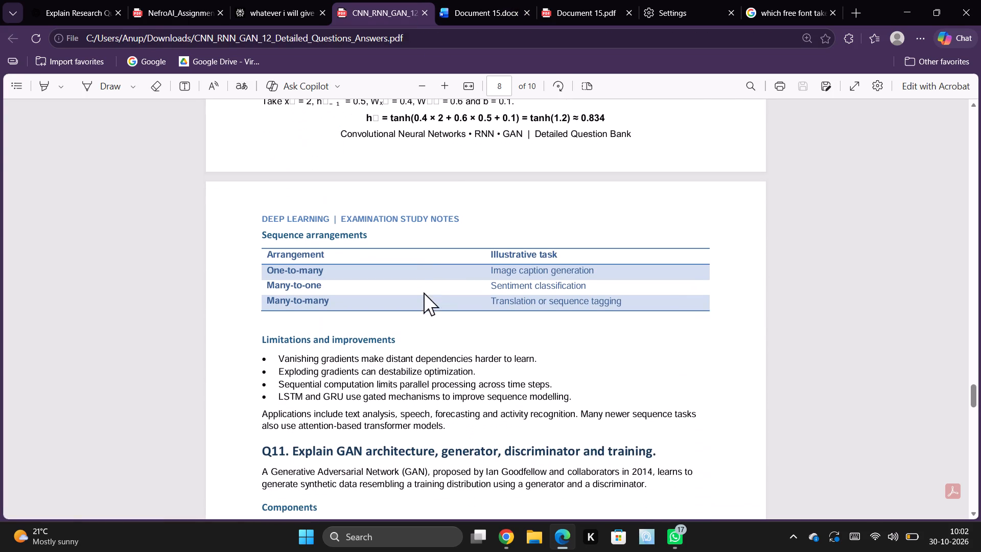
scroll(424, 292, down, 1)
click(466, 0)
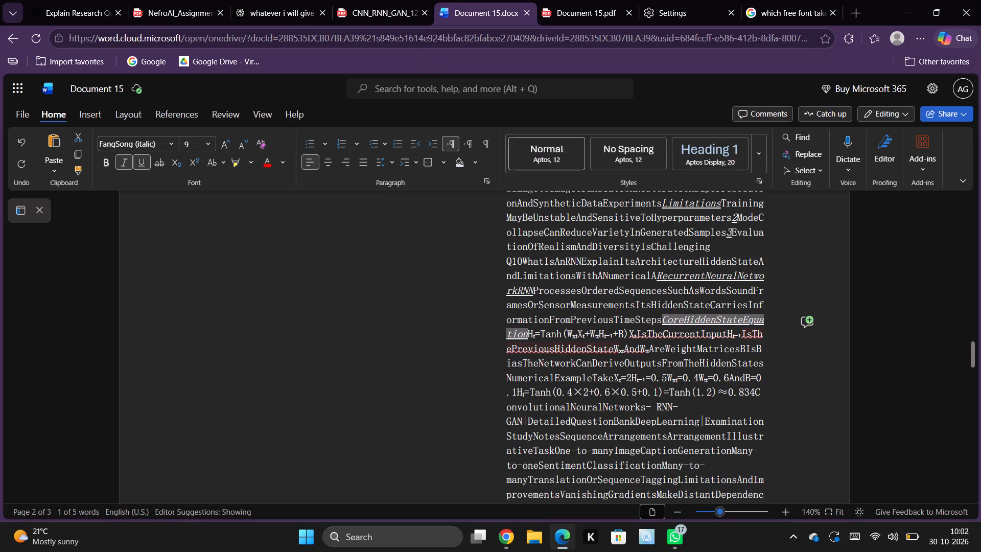
scroll(547, 410, down, 1)
click(575, 382)
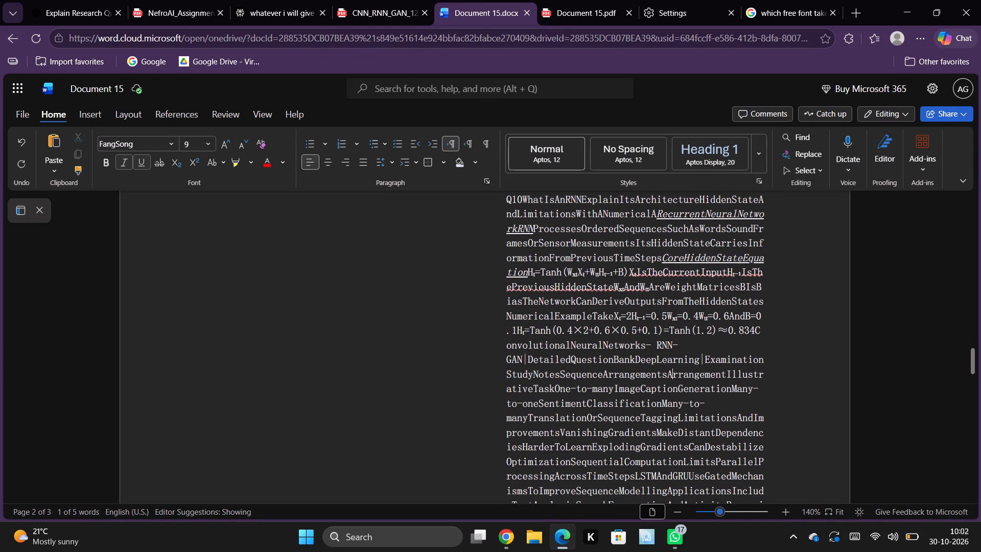
scroll(575, 382, down, 2)
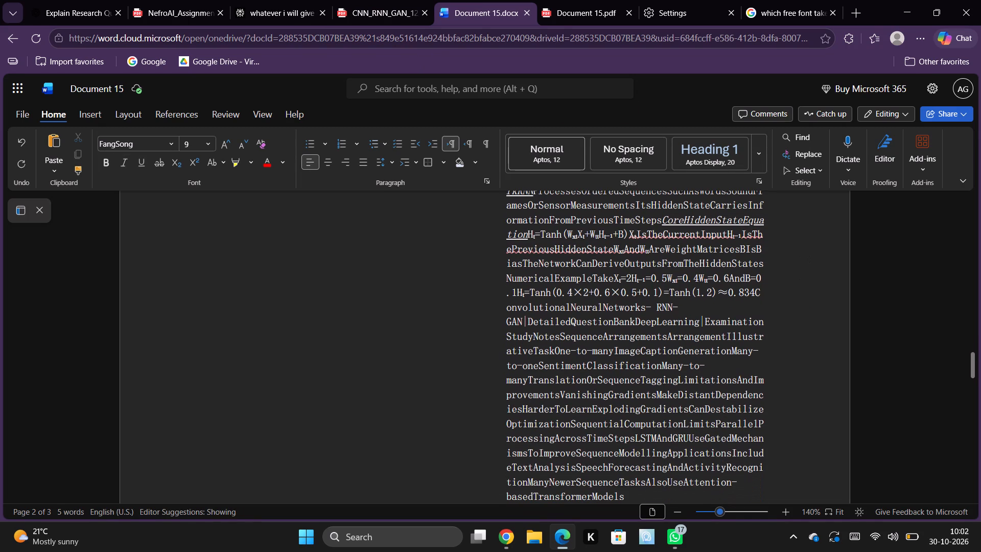
drag(560, 336, 622, 334)
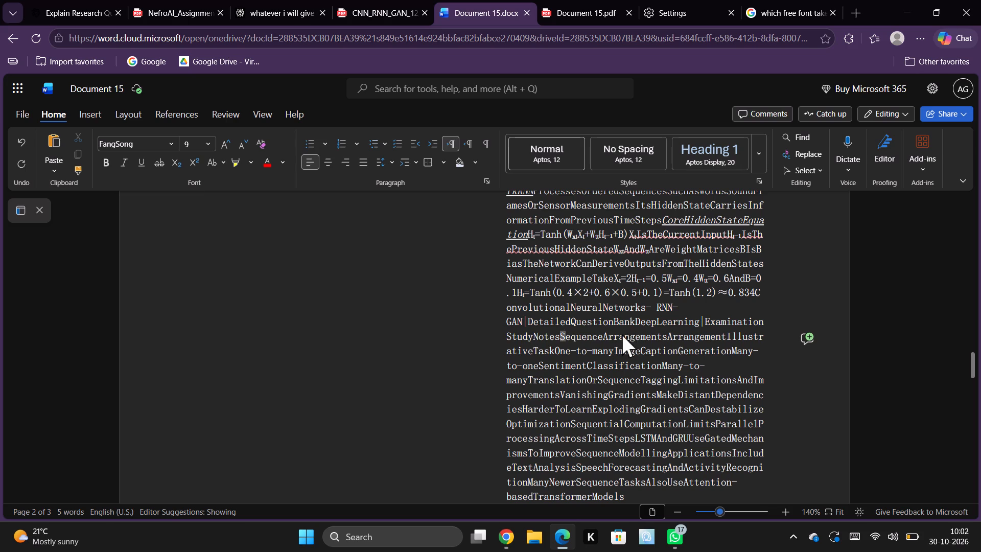
drag(622, 334, 667, 333)
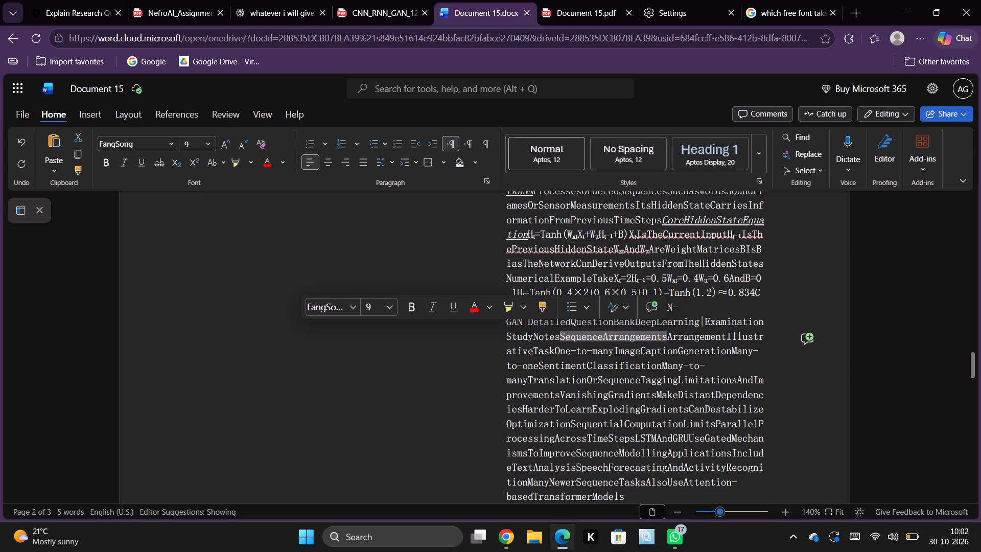
click(141, 159)
click(125, 158)
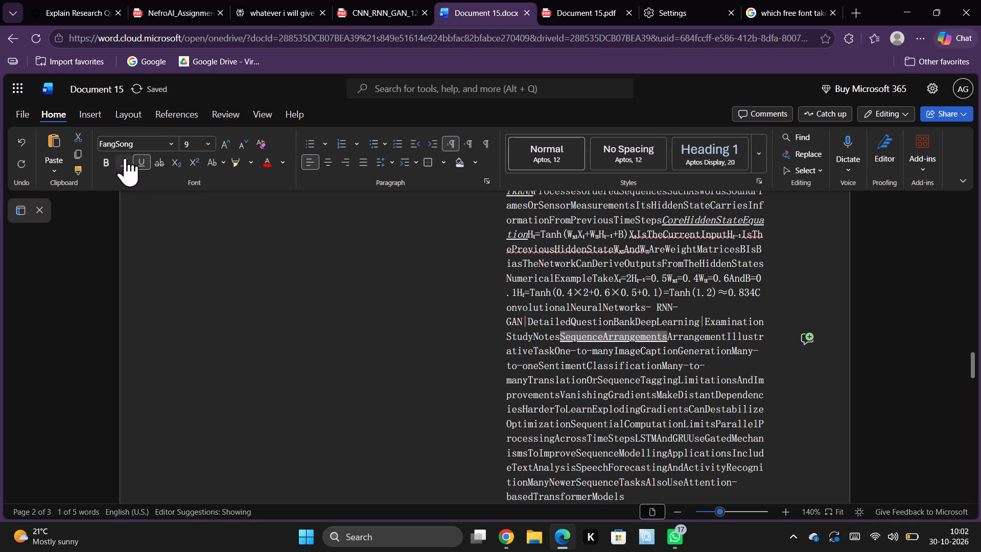
Check the PDF for the following Q10 heading, and underline and italicize "LimitationsAndImprovements" in Document 15.
click(343, 0)
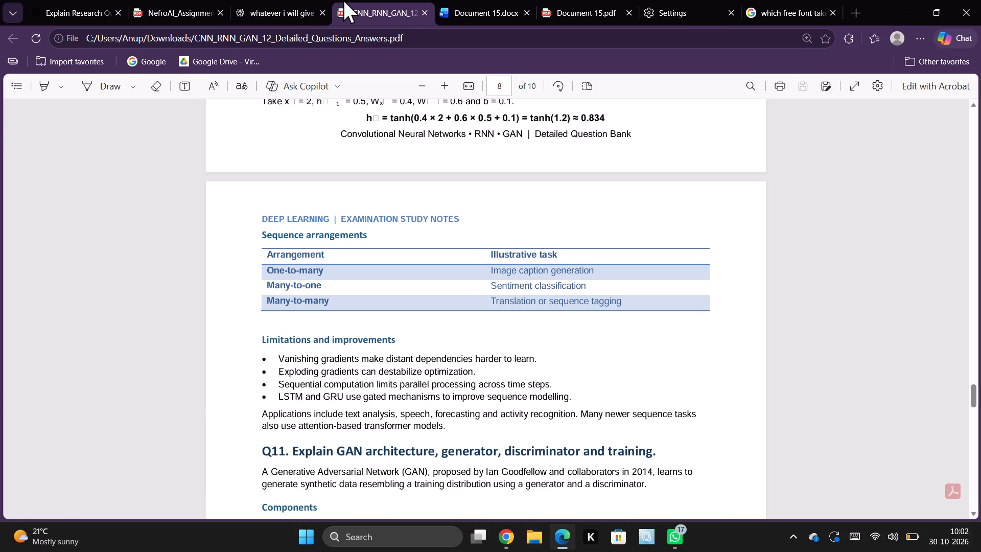
click(455, 0)
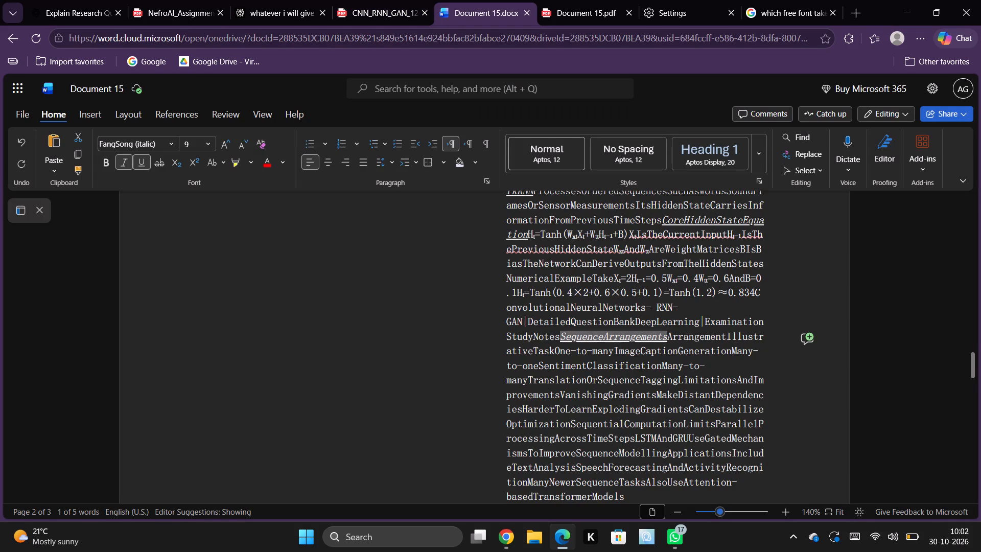
scroll(568, 401, down, 1)
click(568, 401)
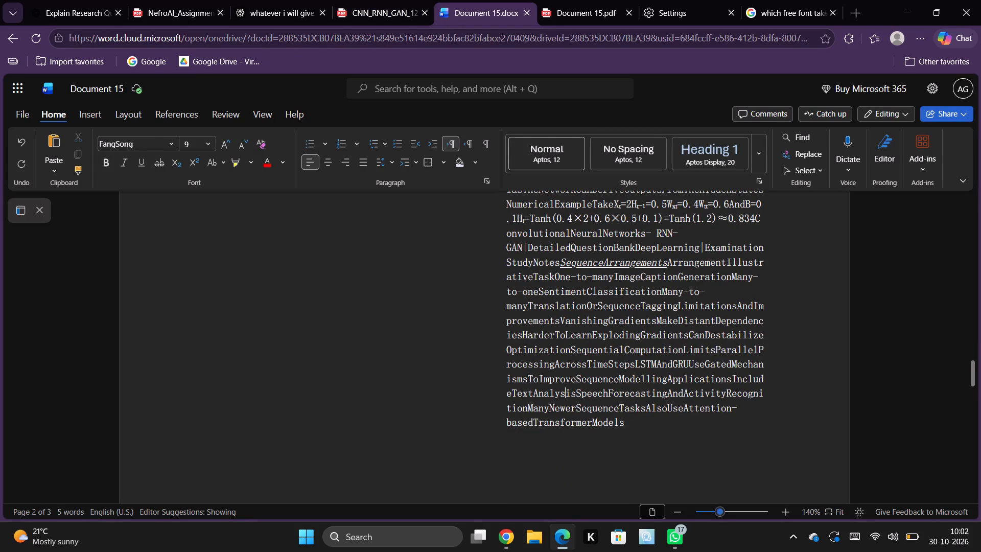
drag(679, 306, 562, 319)
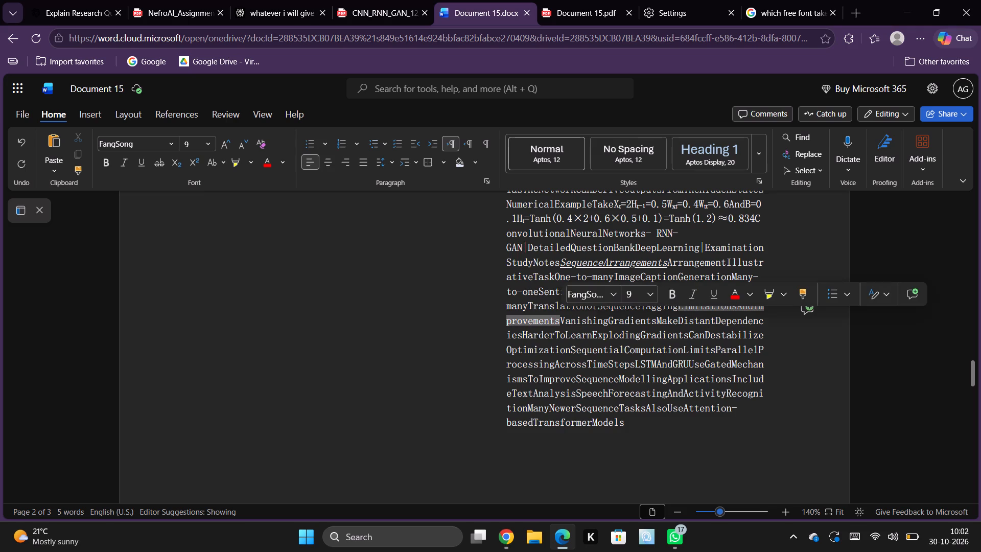
click(137, 164)
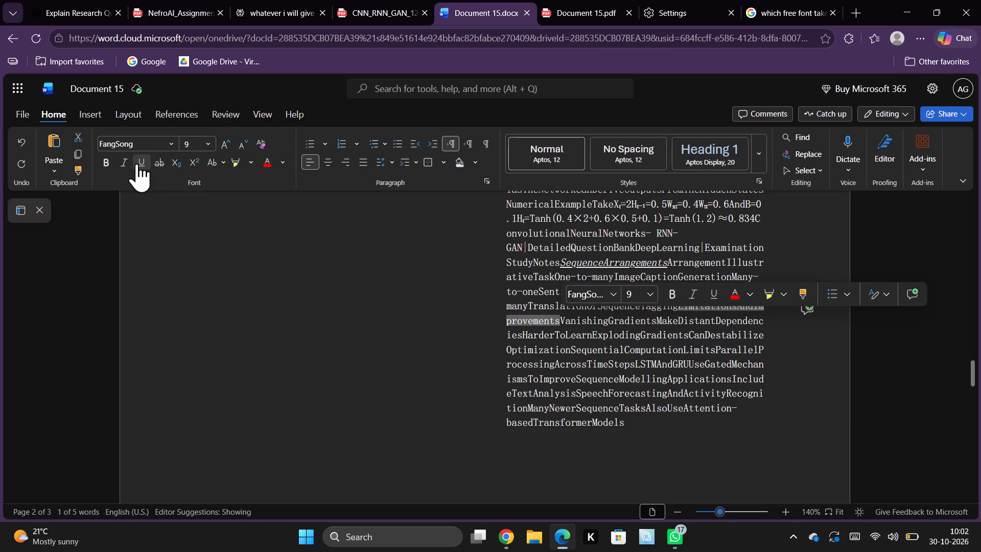
click(130, 164)
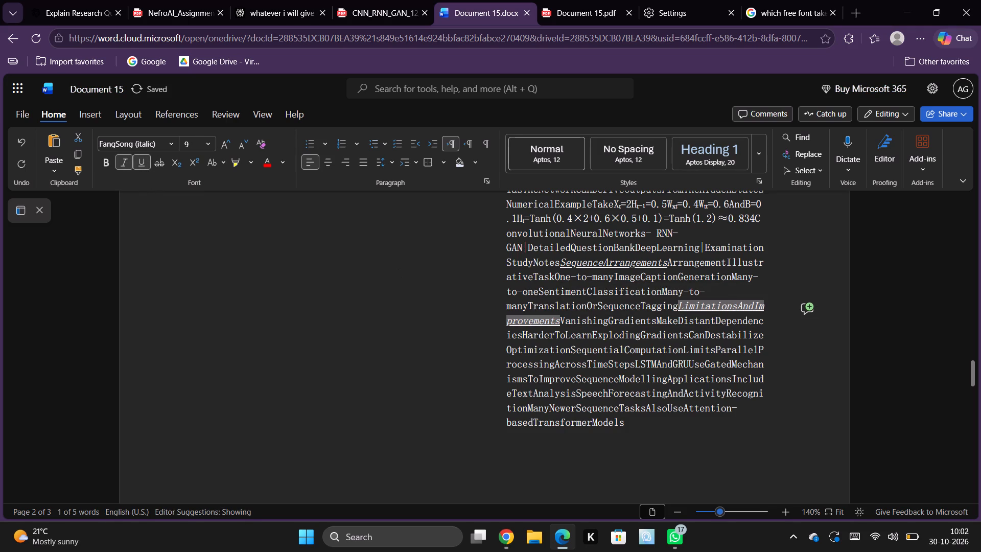
Delete both hyphens in "Many-to-many" and the hyphen before "one" in "Many-to-one" in the Q10 text.
click(476, 300)
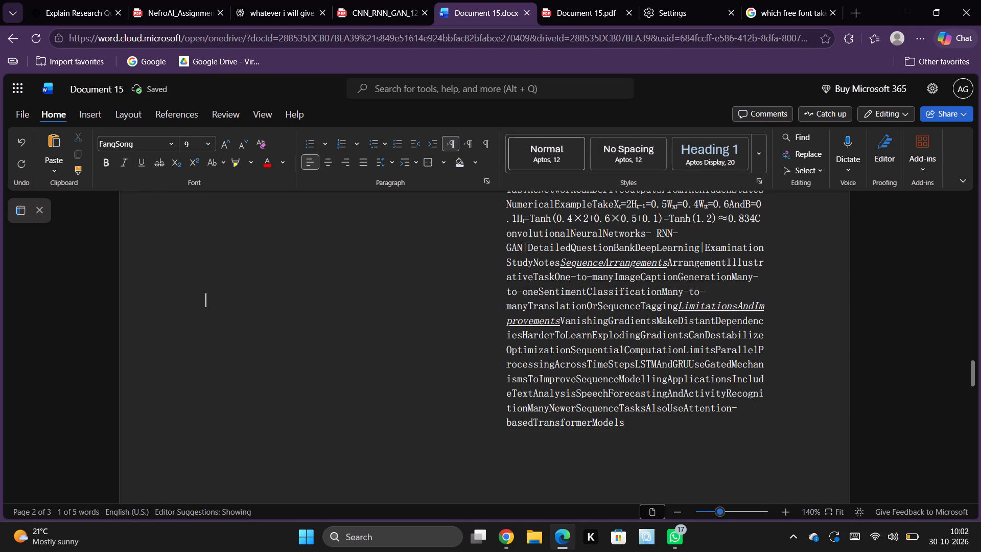
click(497, 308)
key(BackSpace)
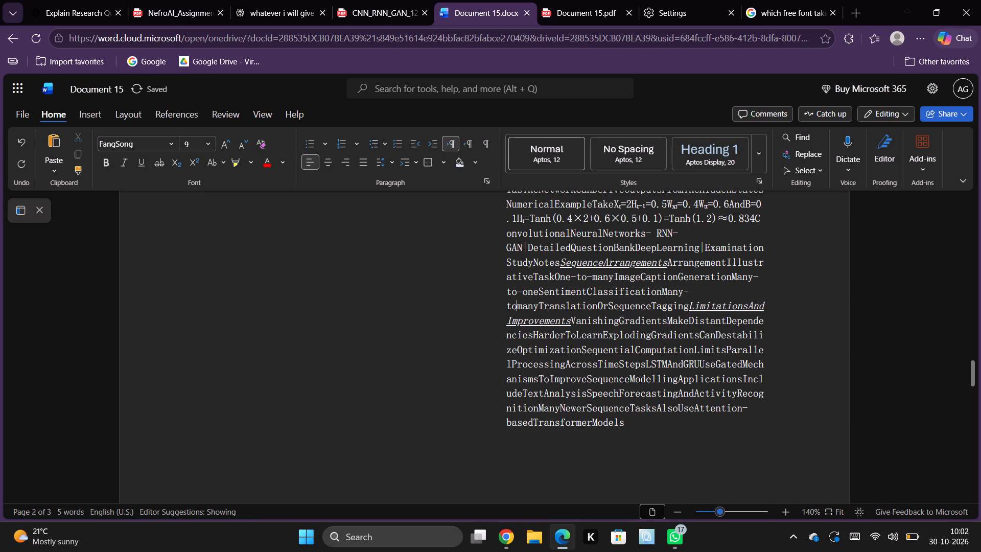
click(496, 309)
key(BackSpace)
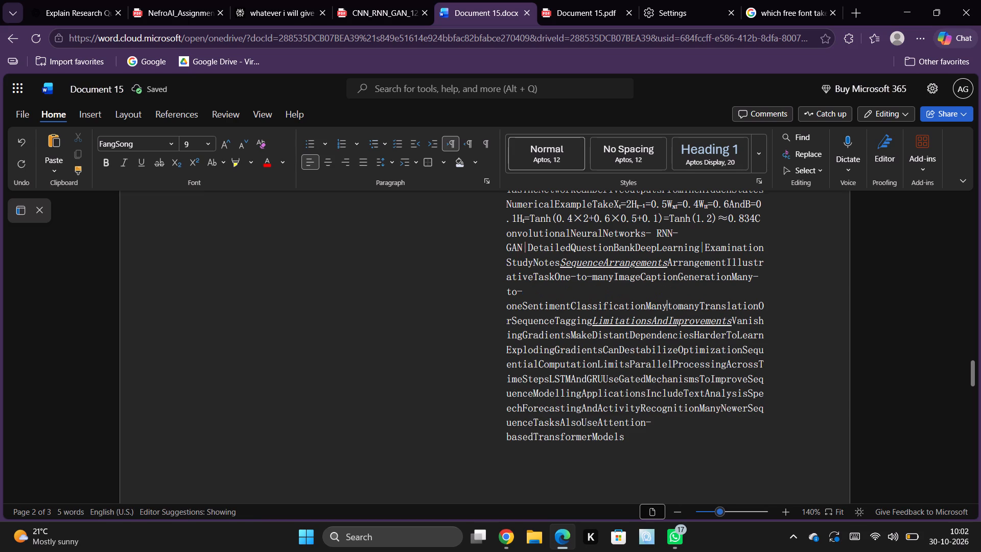
click(496, 309)
key(BackSpace)
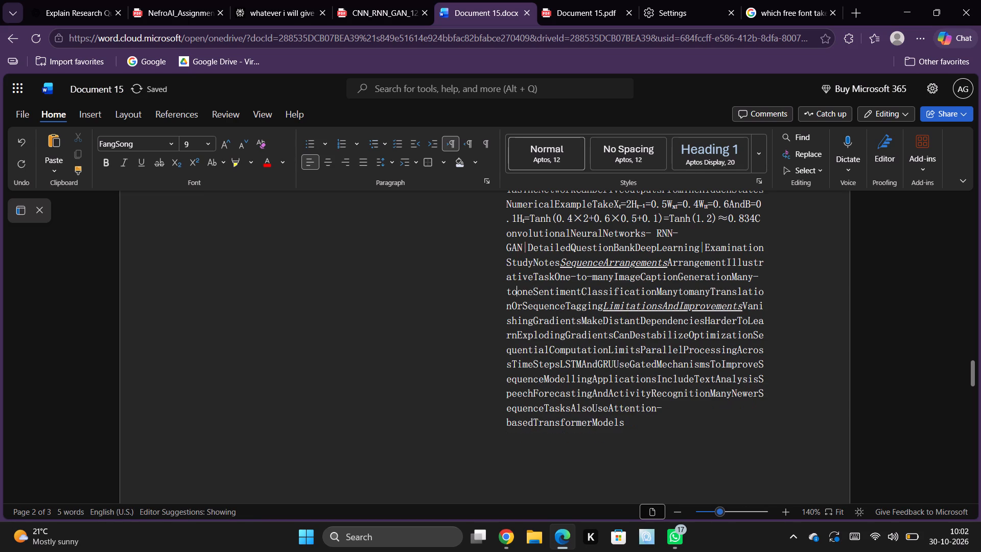
Remove the hyphen between "RNN" and "GAN" and the separators between "ConvolutionalNeuralNetworks" and "RNN" in the Q10 text.
click(489, 248)
key(BackSpace)
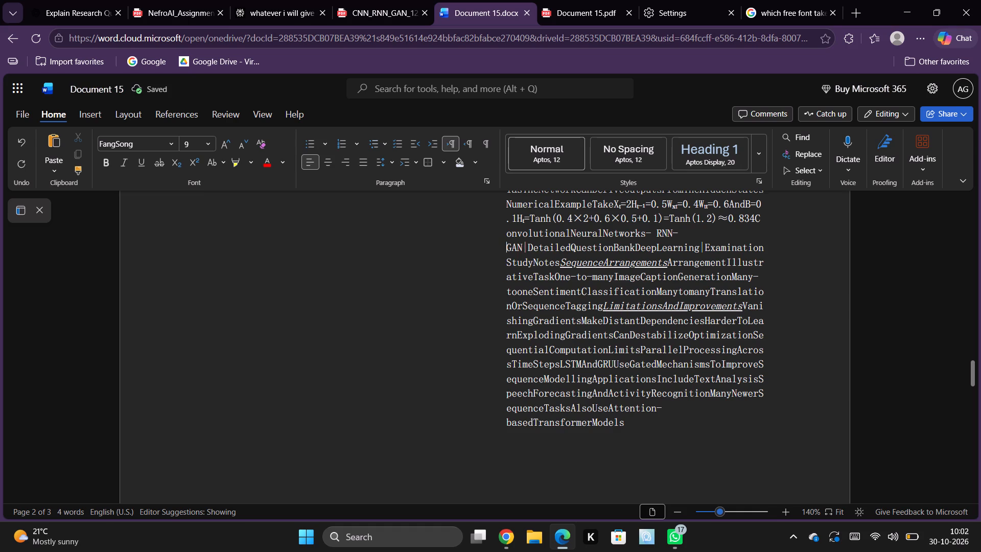
click(489, 248)
key(BackSpace)
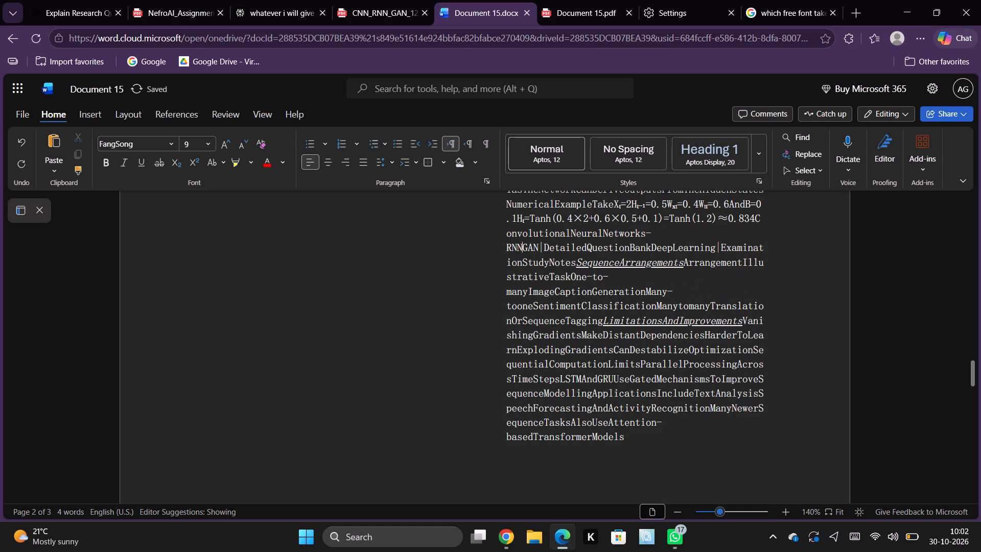
click(489, 248)
key(BackSpace)
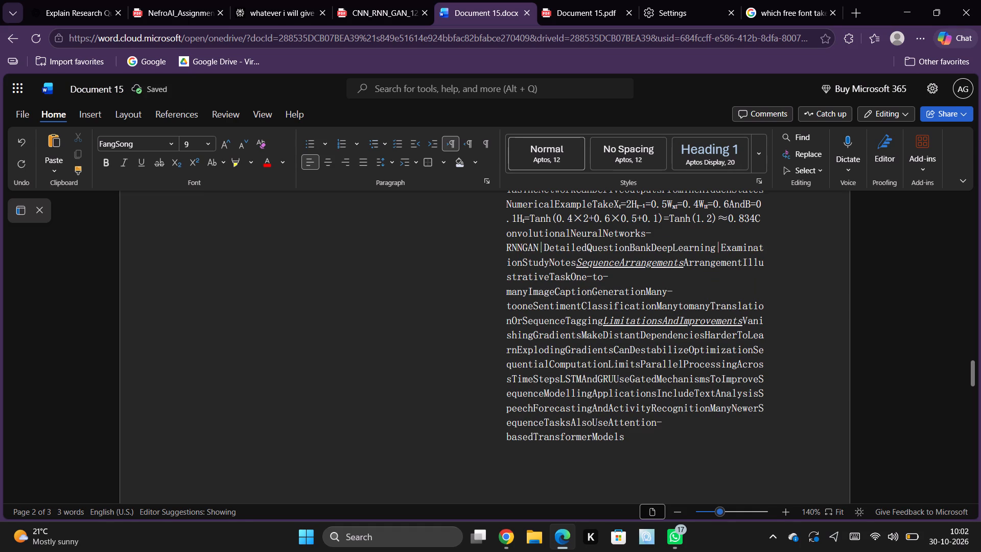
Remove the hyphens before "RNN", after "Many" in "Many-toone", and both in "One-to-many" in the Q10 text.
click(492, 248)
key(BackSpace)
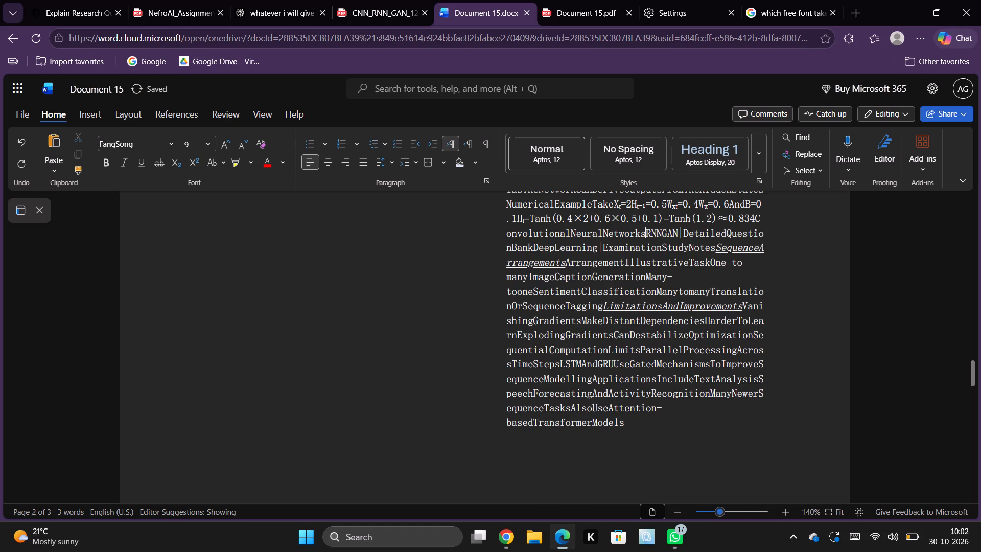
click(492, 290)
key(BackSpace)
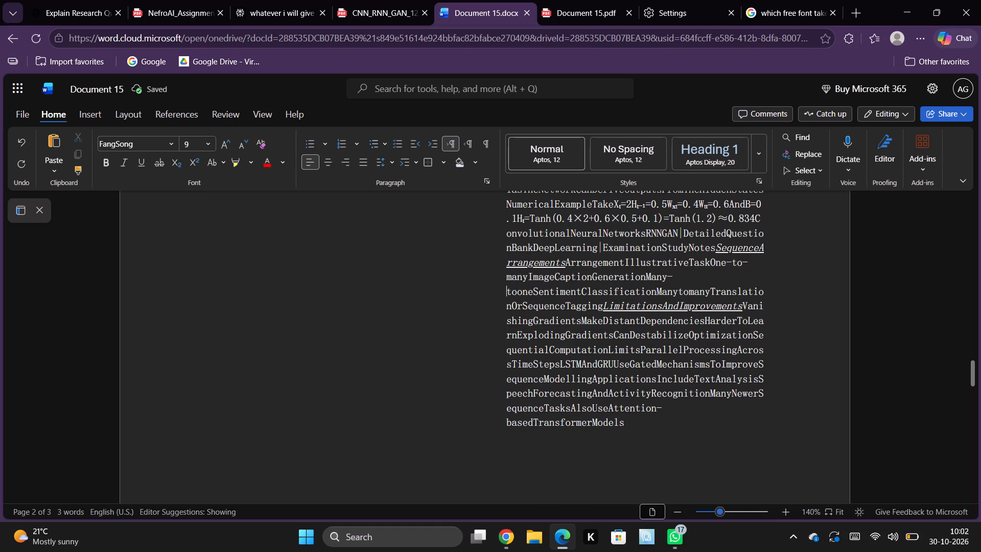
click(491, 281)
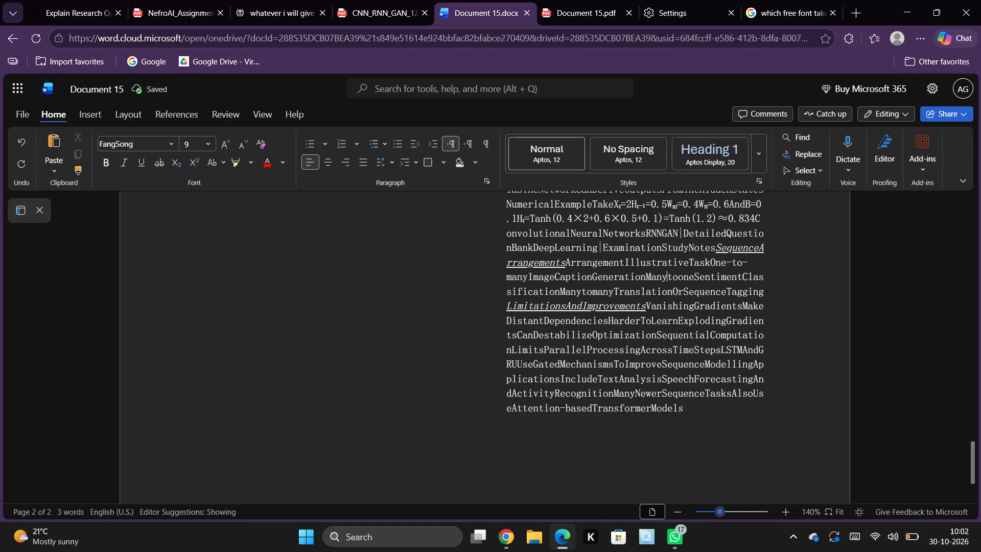
click(491, 281)
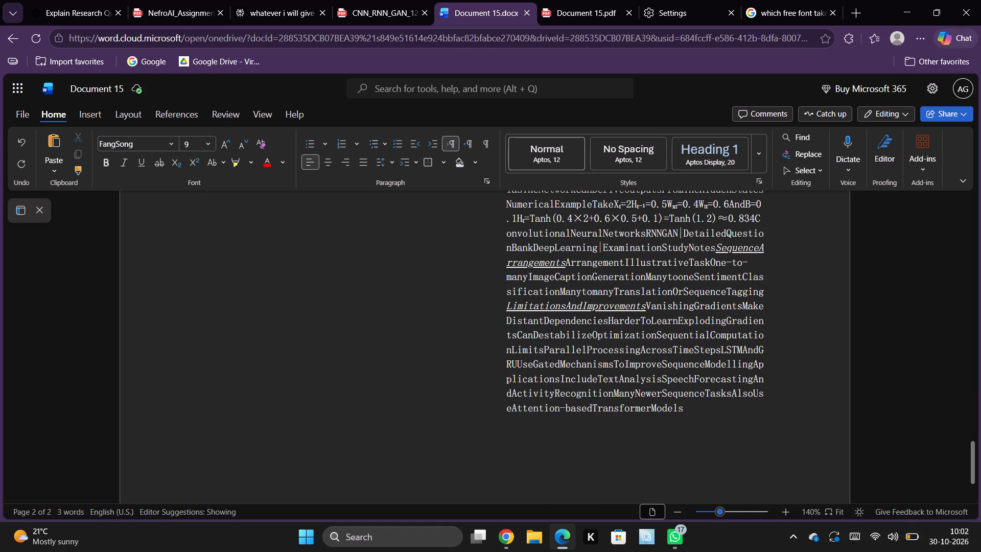
click(495, 275)
key(BackSpace)
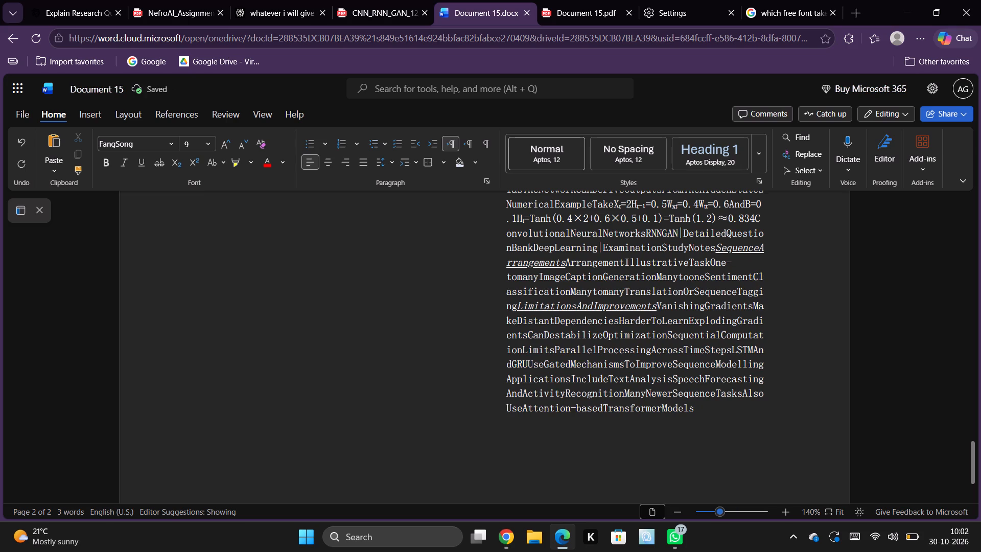
click(495, 275)
key(BackSpace)
Check the Q10 page break in the PDF and delete the footer and header text from "ConvolutionalNeuralNetworks" through "ExaminationStudyNotes" in Document 15.
scroll(601, 294, up, 1)
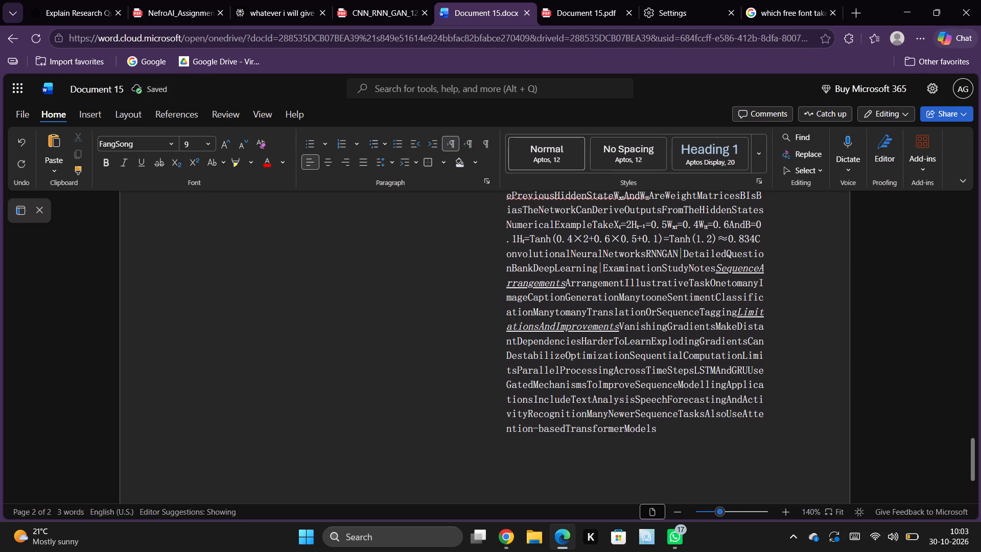
scroll(601, 294, up, 1)
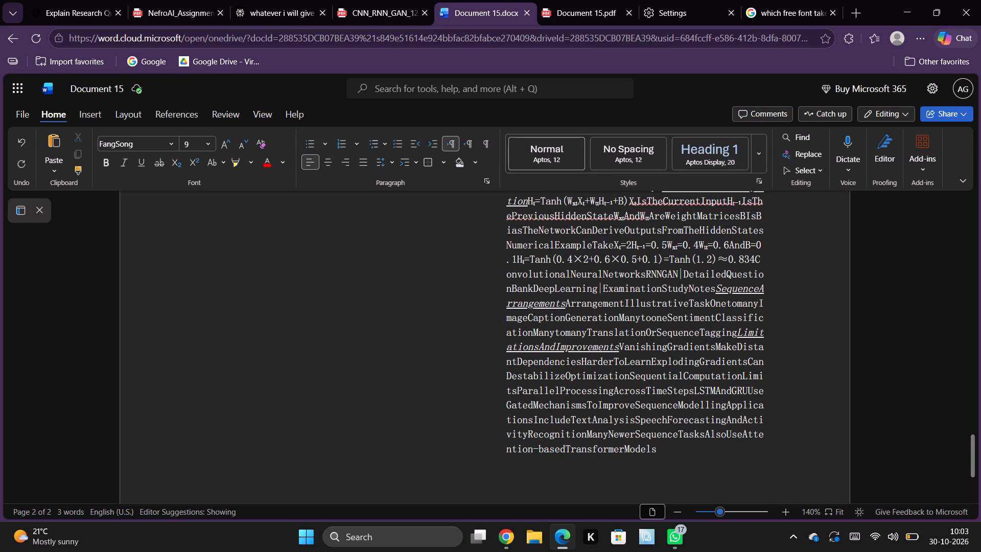
click(389, 0)
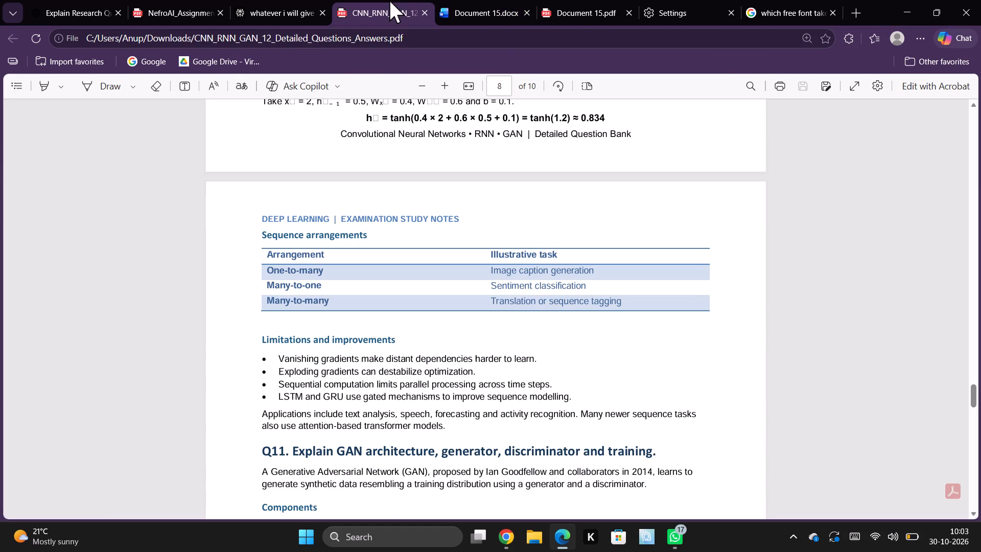
click(515, 0)
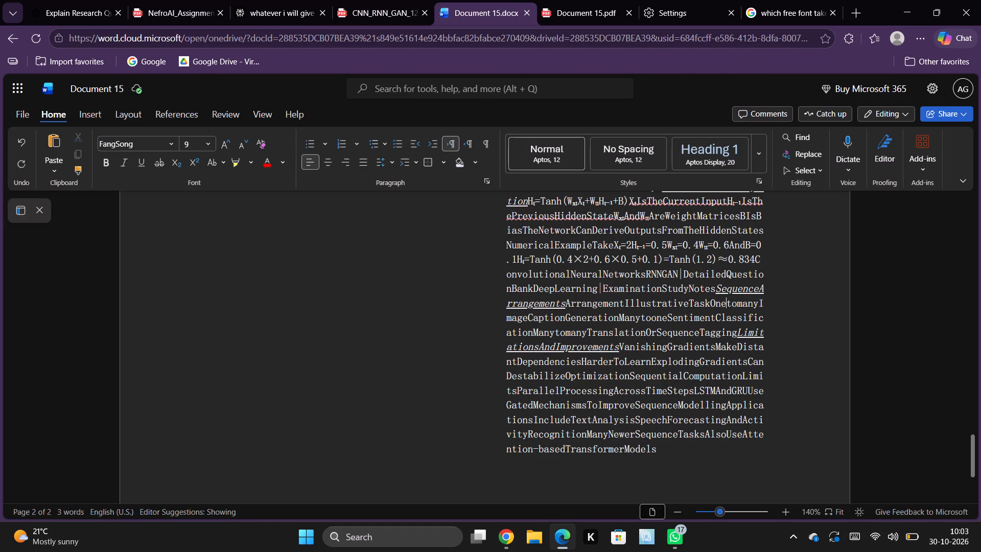
click(548, 0)
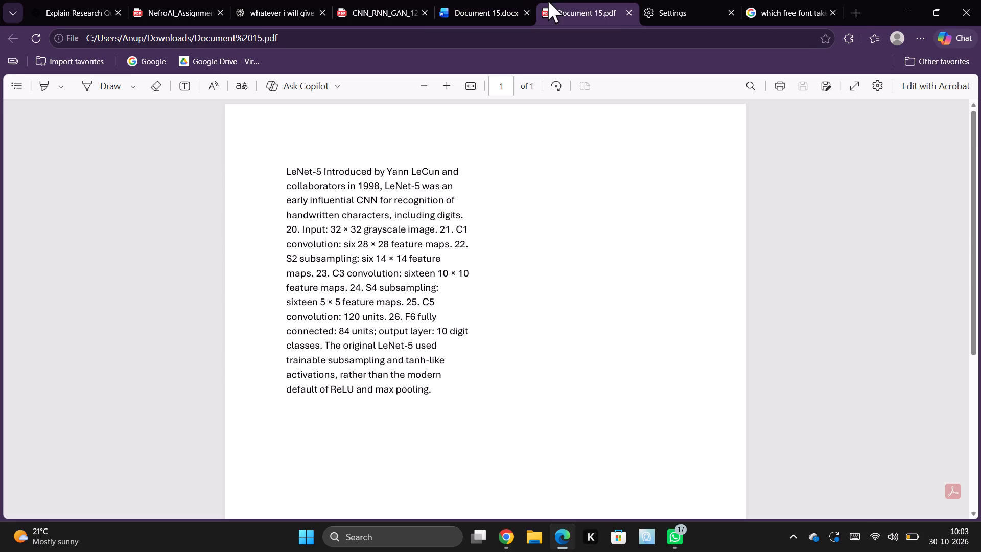
click(508, 0)
click(360, 0)
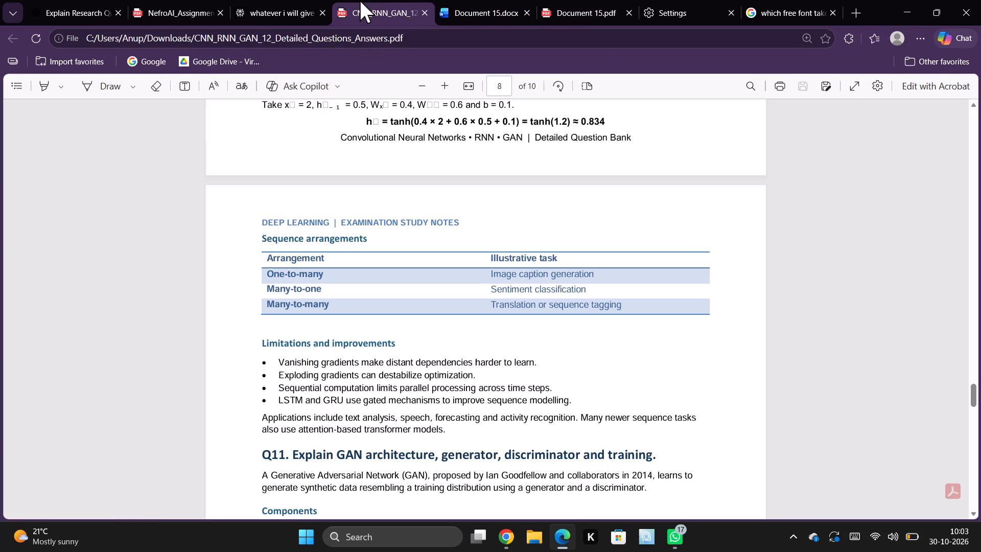
click(457, 0)
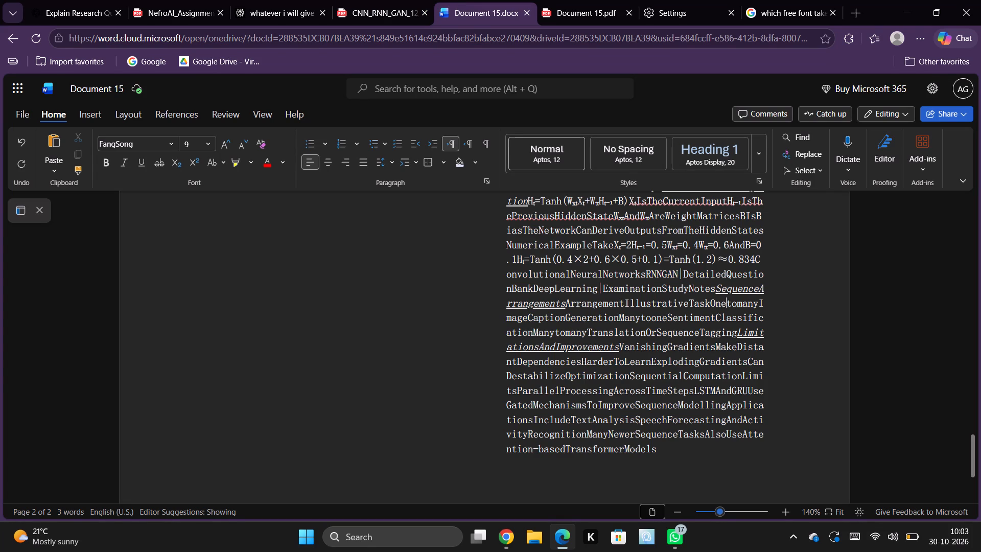
drag(715, 287, 738, 259)
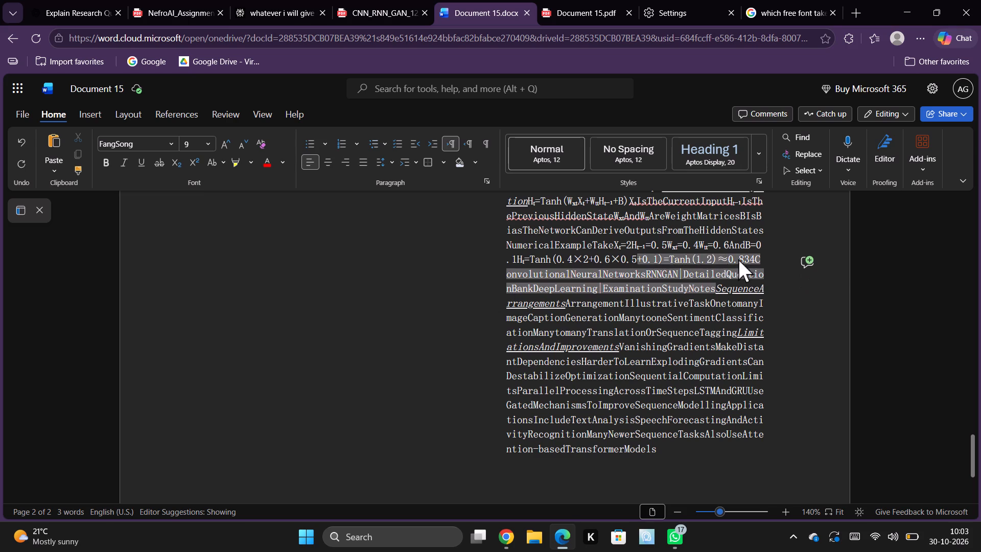
drag(738, 259, 753, 260)
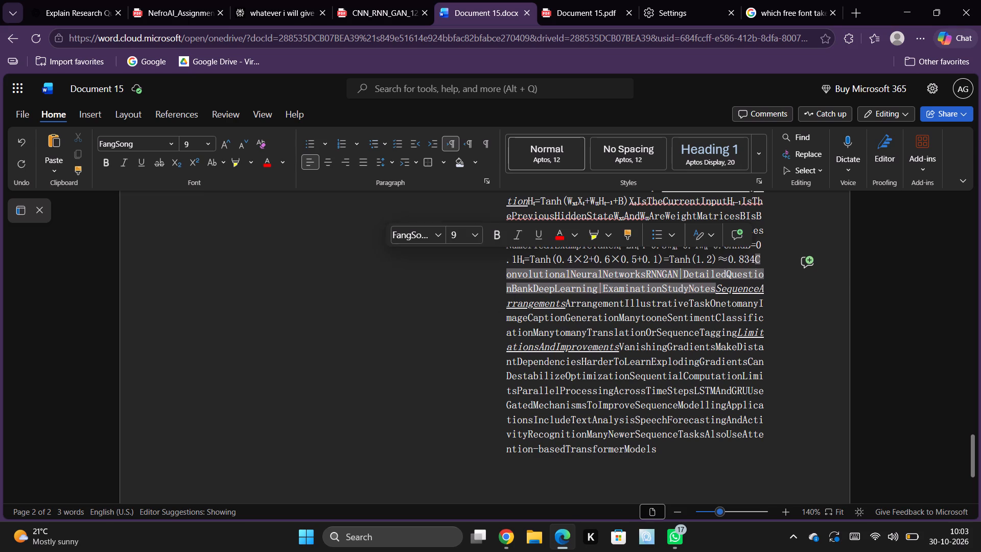
key(BackSpace)
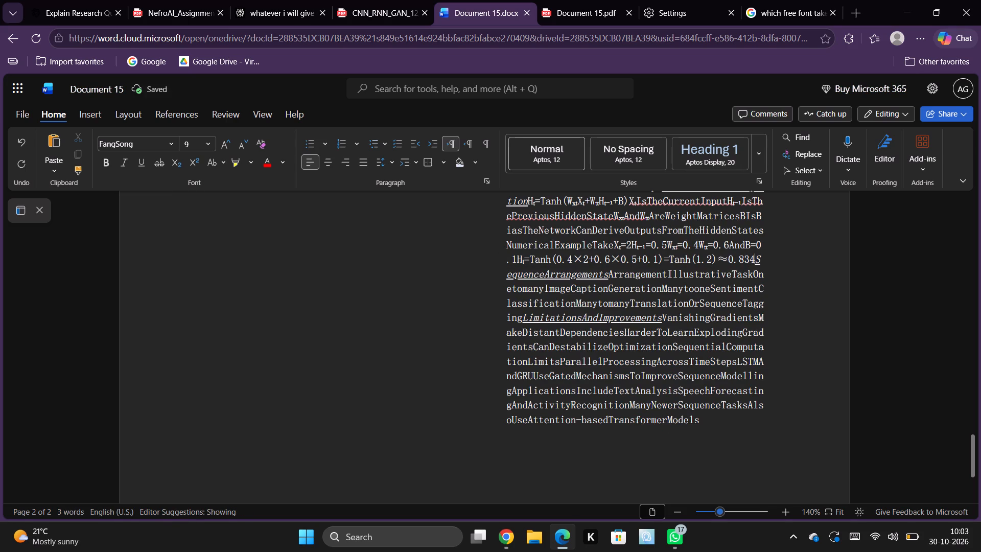
Compare the Q10 hidden-state equation and numerical example in Document 15 with the PDF.
scroll(664, 360, up, 2)
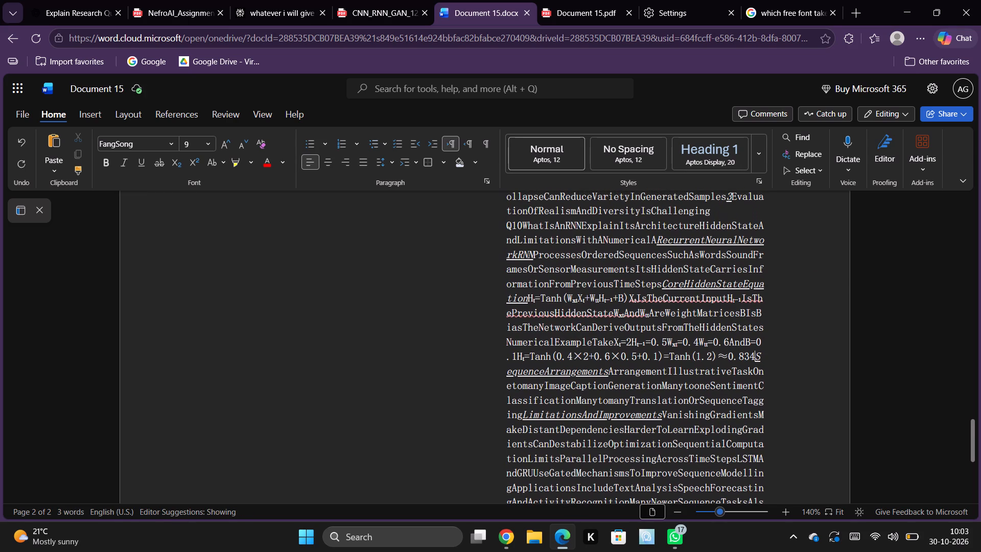
click(664, 360)
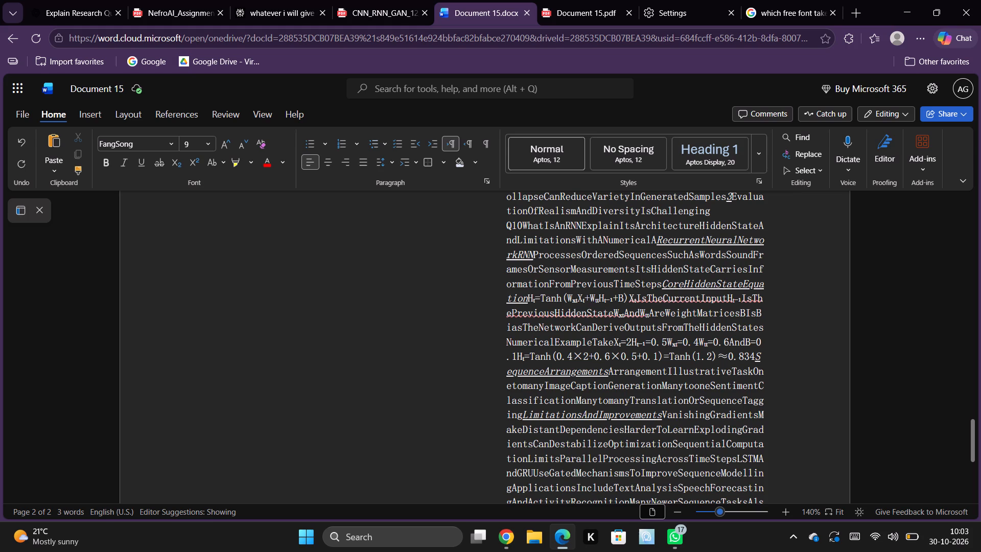
click(395, 0)
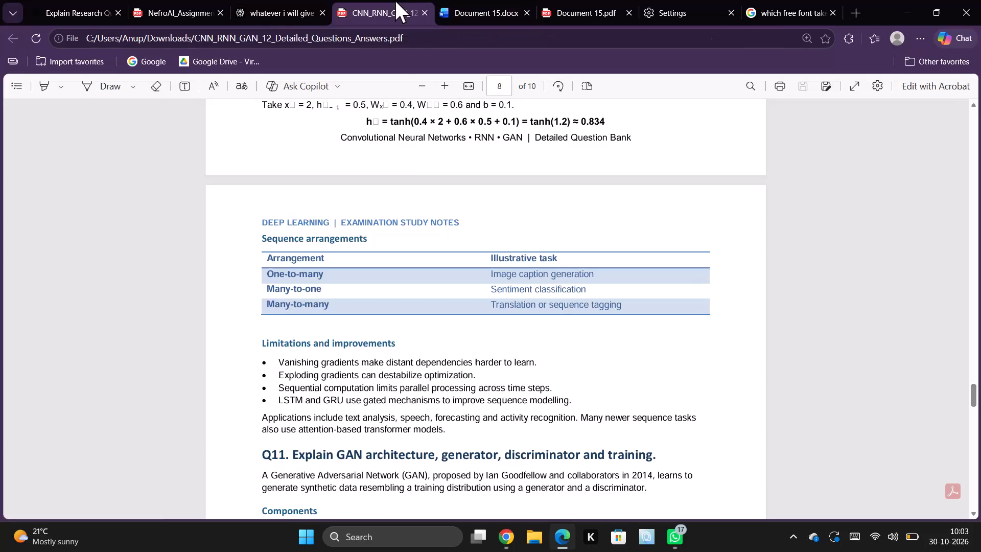
scroll(400, 159, up, 3)
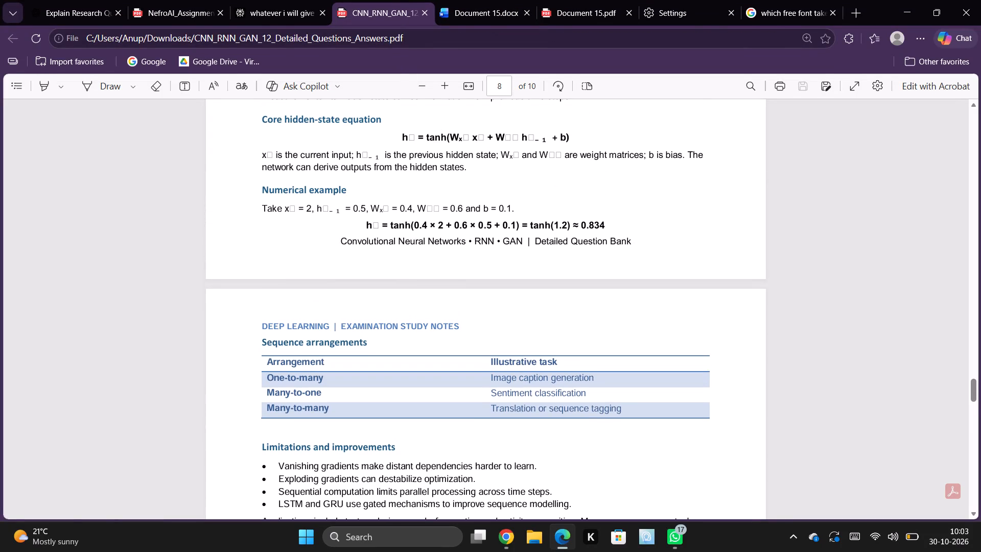
click(470, 0)
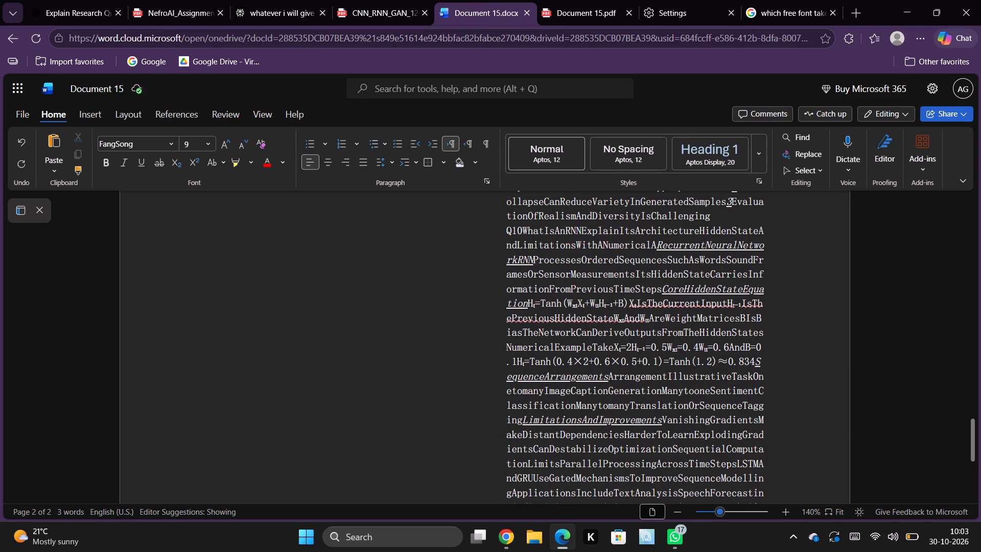
scroll(570, 334, down, 1)
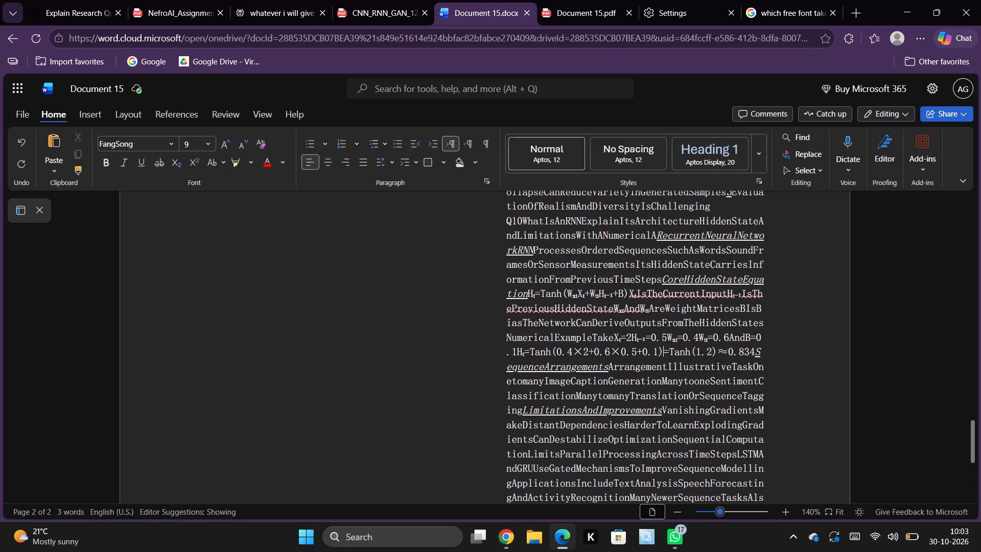
scroll(570, 334, down, 1)
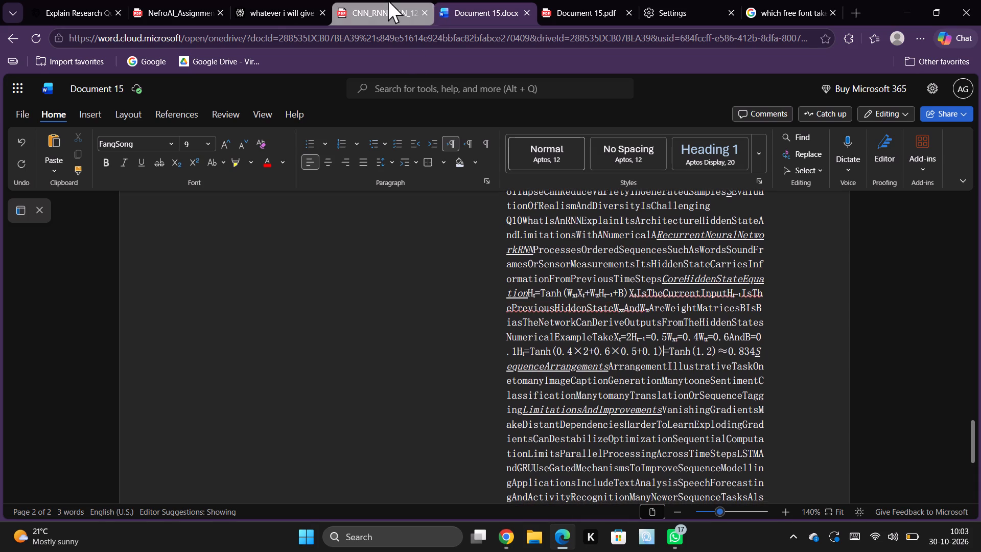
click(388, 0)
click(455, 0)
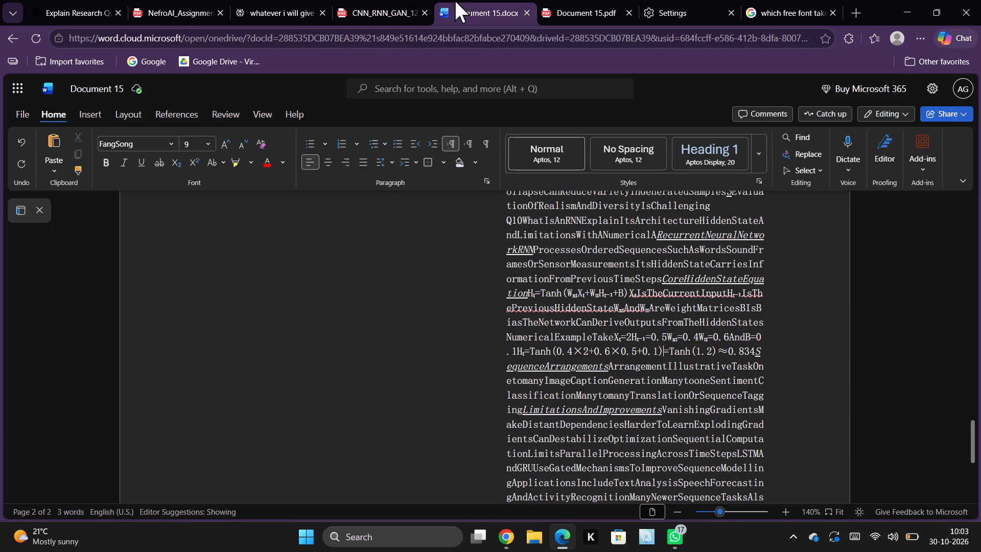
click(543, 303)
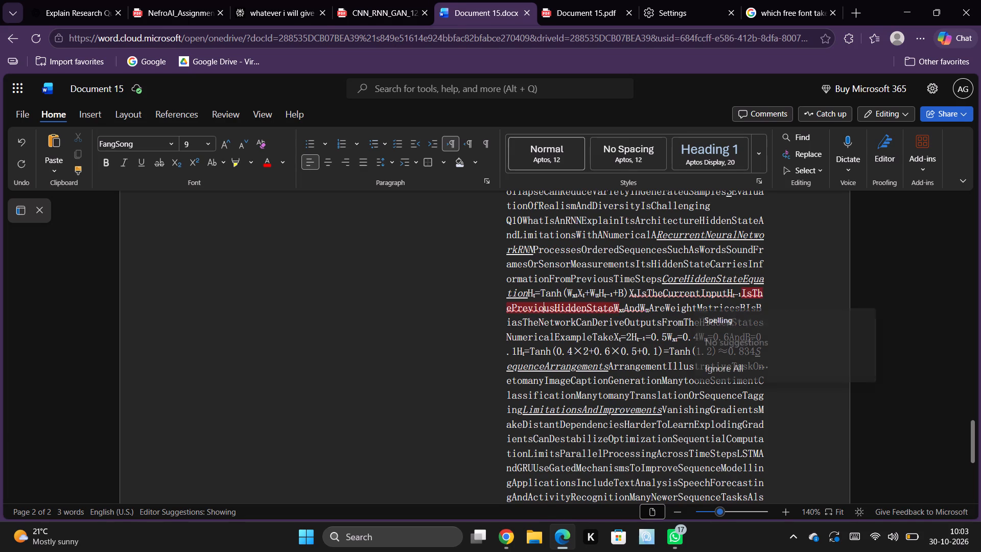
click(652, 305)
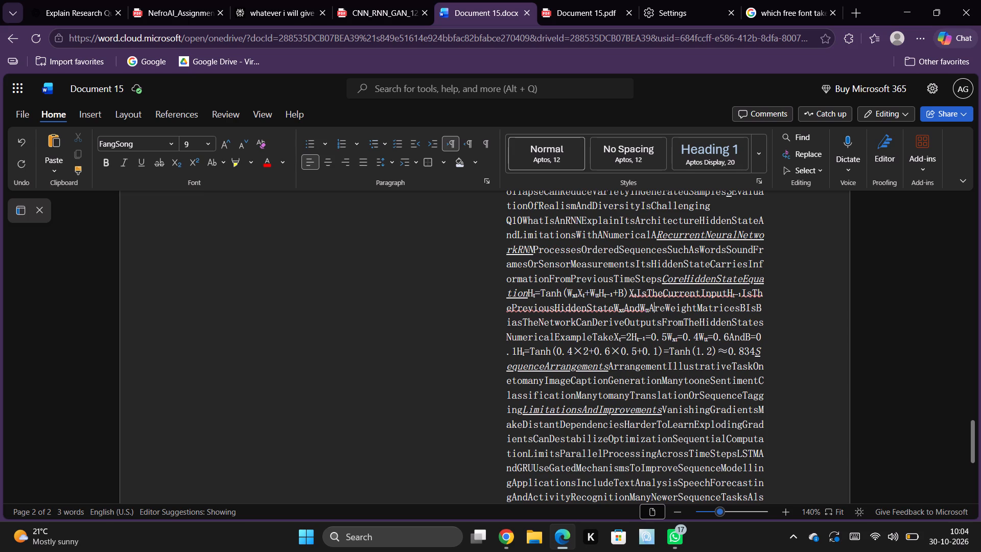
Make "RNN" bold in the Q10 question heading.
drag(565, 218, 581, 218)
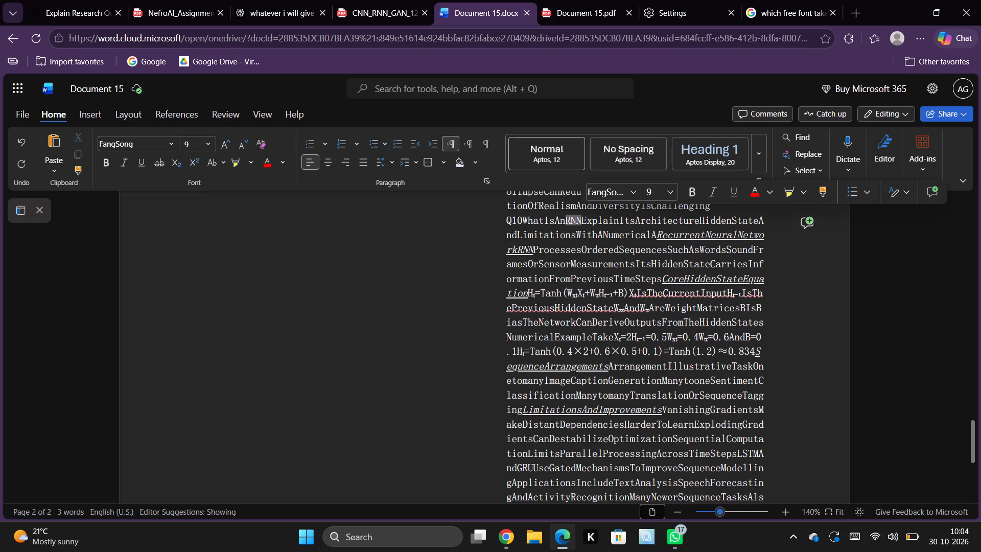
click(109, 163)
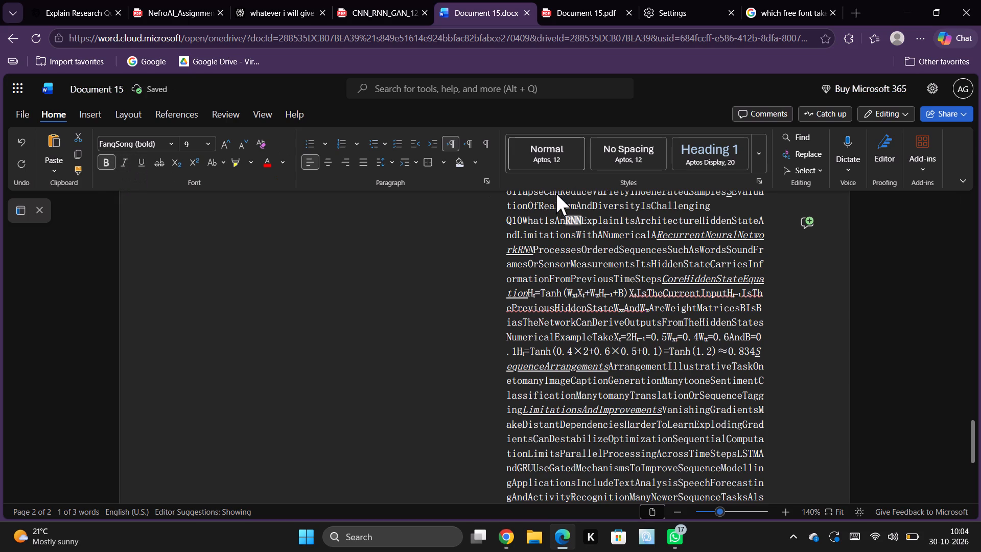
click(566, 233)
Delete "Q10WhatIsAn" before the bold "RNN" and "xplain" after it in the Q10 question heading.
drag(566, 221, 542, 221)
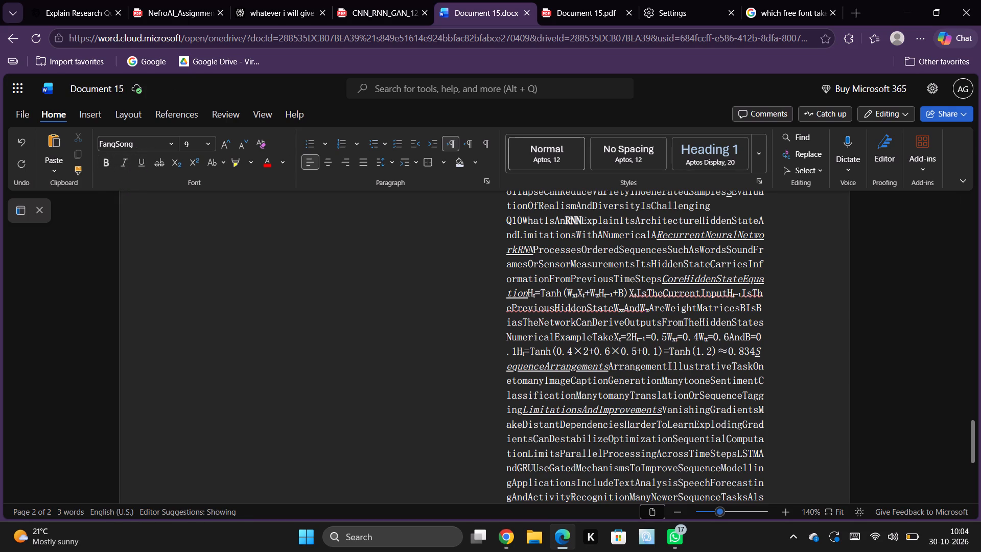
drag(542, 221, 523, 222)
drag(523, 222, 503, 225)
key(BackSpace)
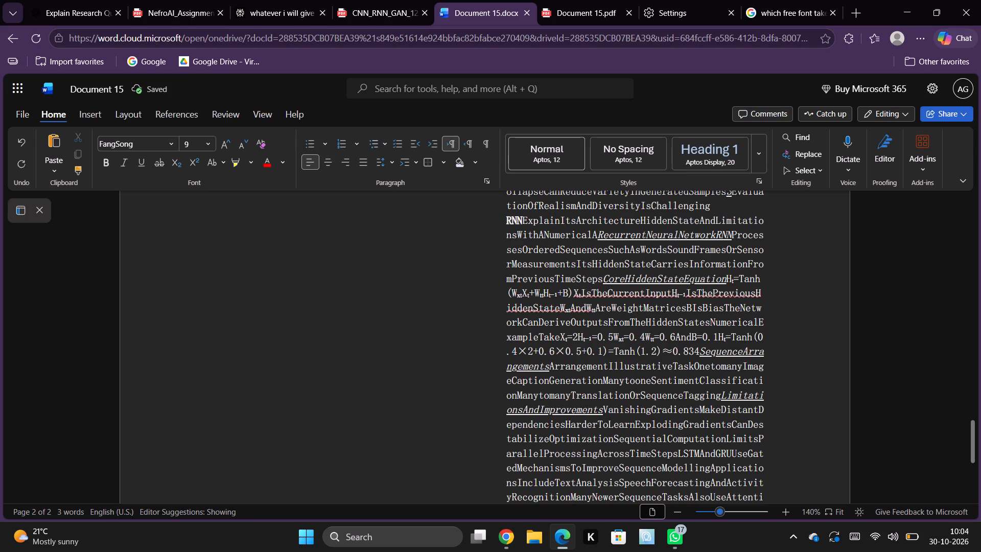
drag(523, 221, 562, 221)
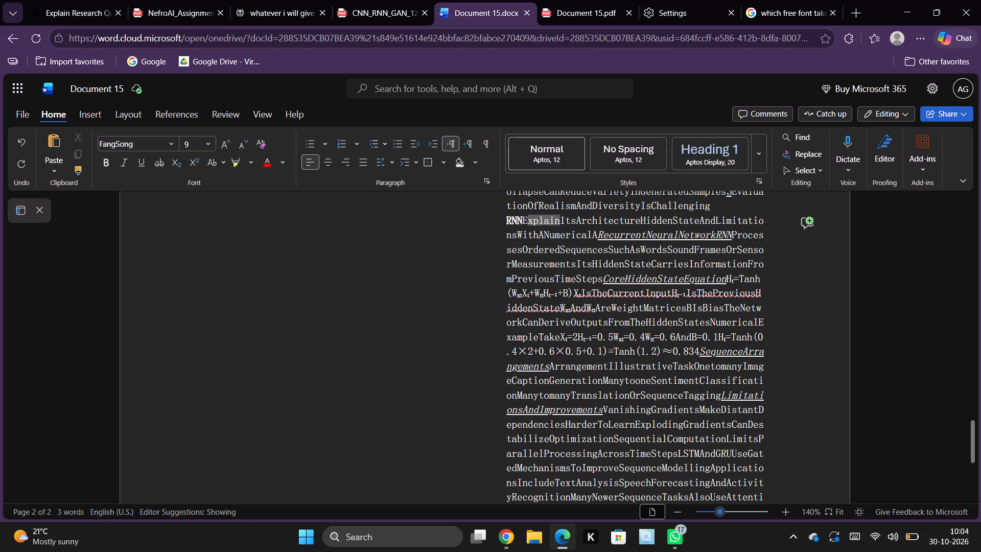
drag(562, 221, 560, 221)
key(BackSpace)
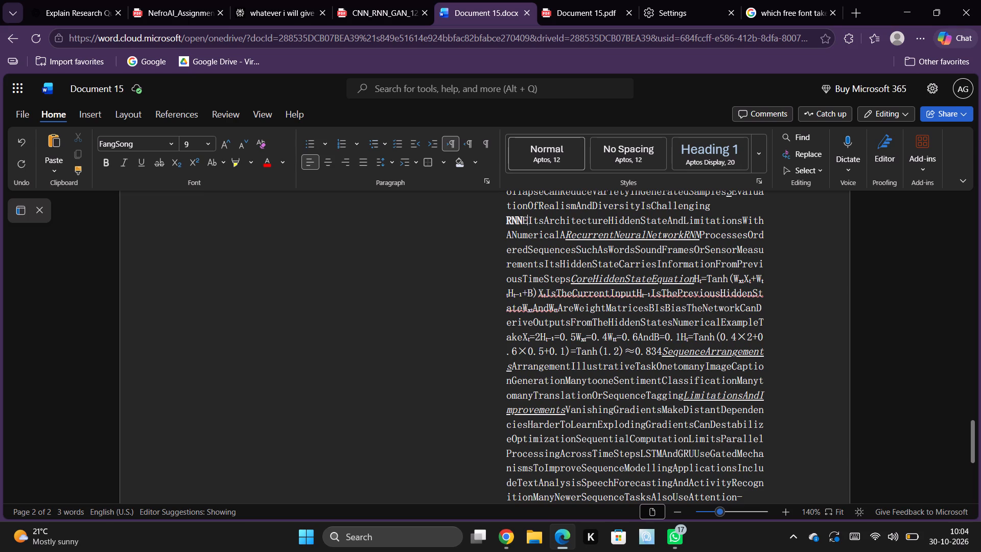
Make "ArchitectureHiddenStateAndLimitationsWithANumerical" bold in the Q10 question heading.
drag(542, 220, 557, 233)
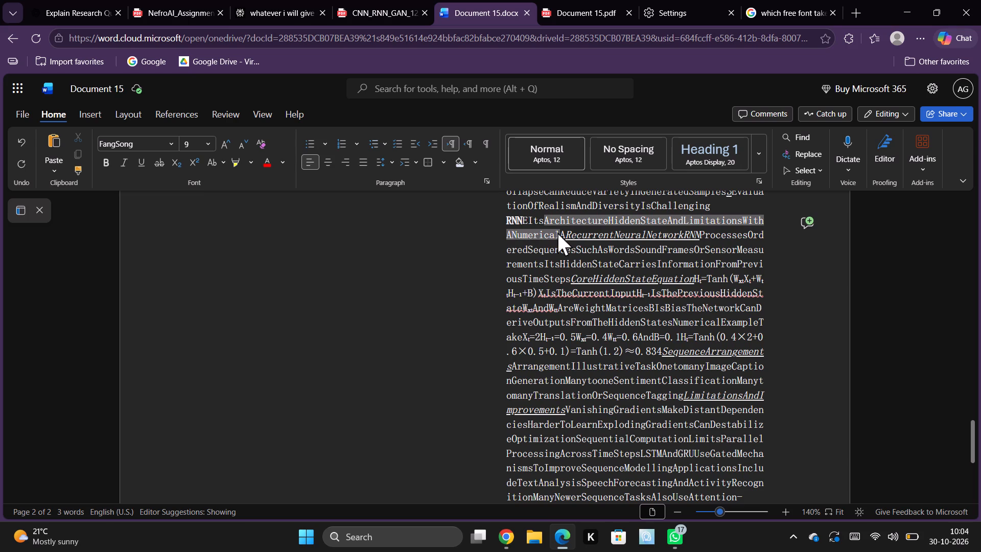
drag(557, 233, 558, 235)
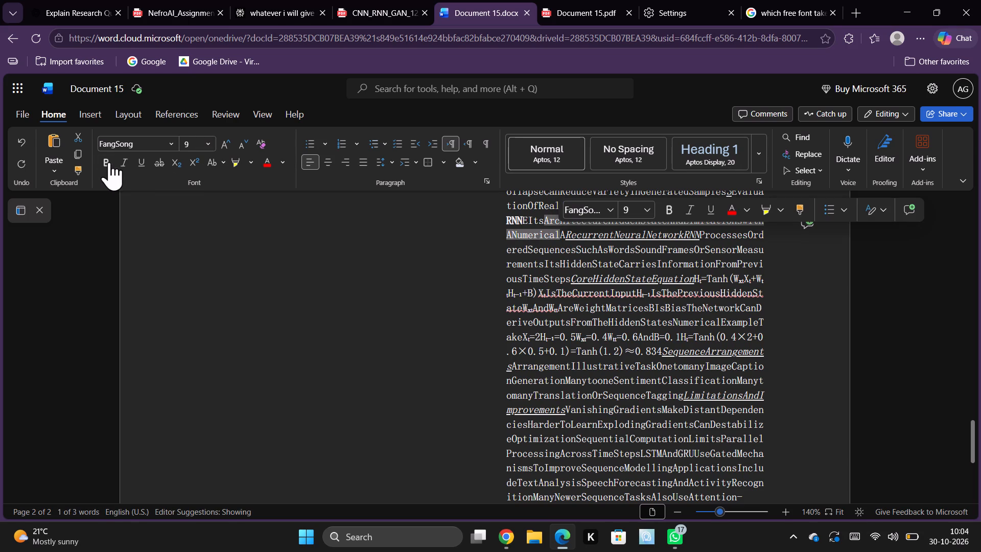
click(106, 162)
click(499, 417)
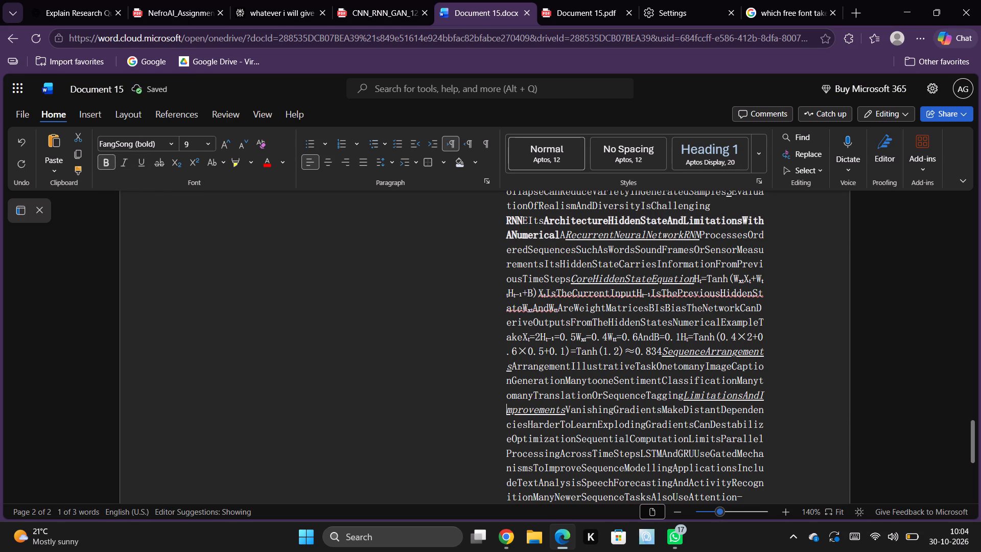
Review the page layout of Document 15 from the RNN answer back to ResNet, and check the Q7 to Q10 sections in the PDF.
scroll(499, 417, up, 3)
scroll(499, 417, down, 2)
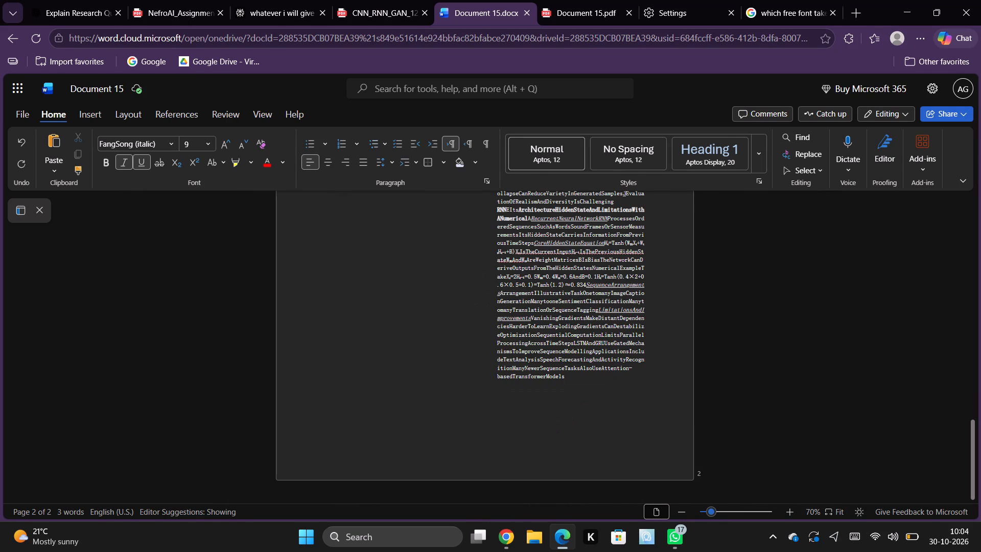
scroll(469, 238, up, 1)
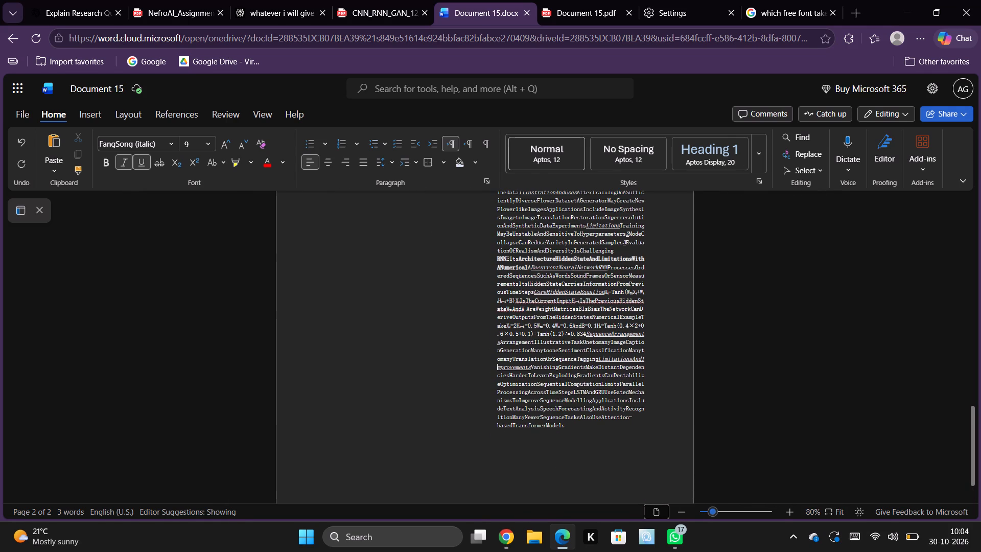
click(490, 258)
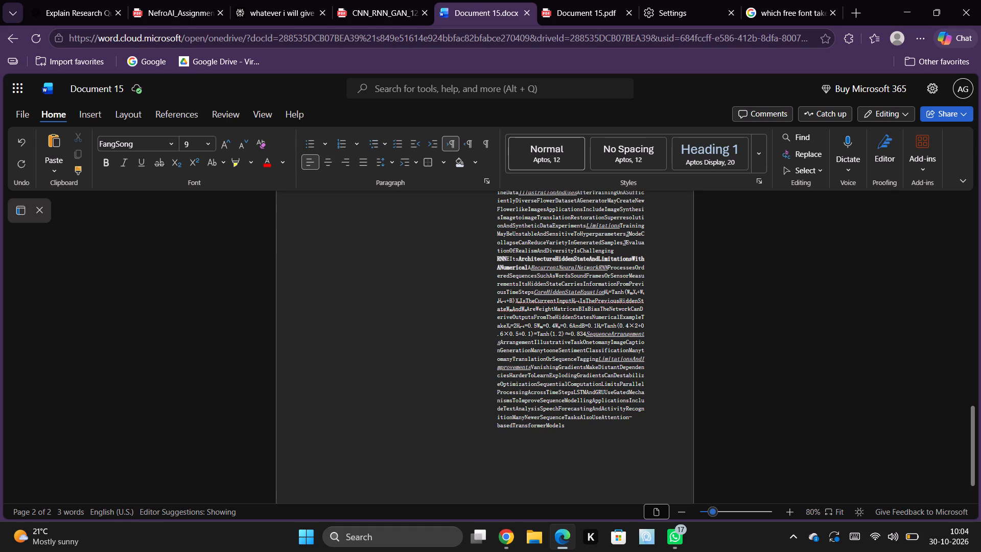
scroll(490, 258, up, 4)
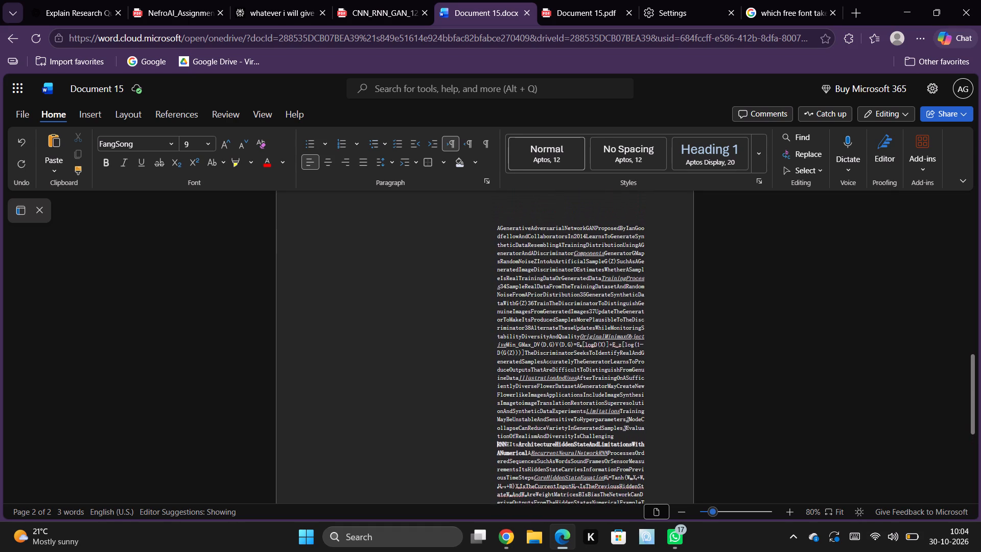
scroll(490, 258, up, 7)
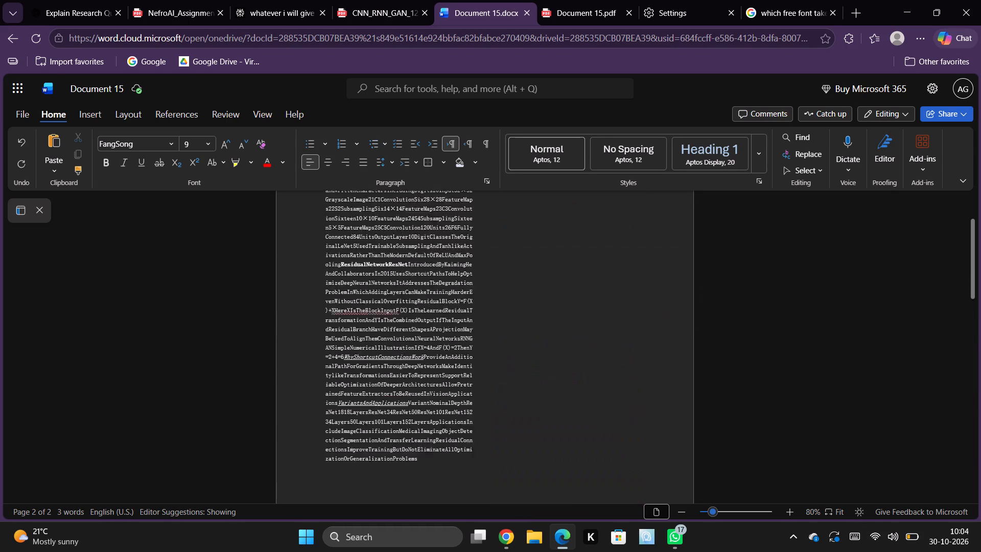
scroll(490, 258, up, 1)
scroll(490, 258, down, 2)
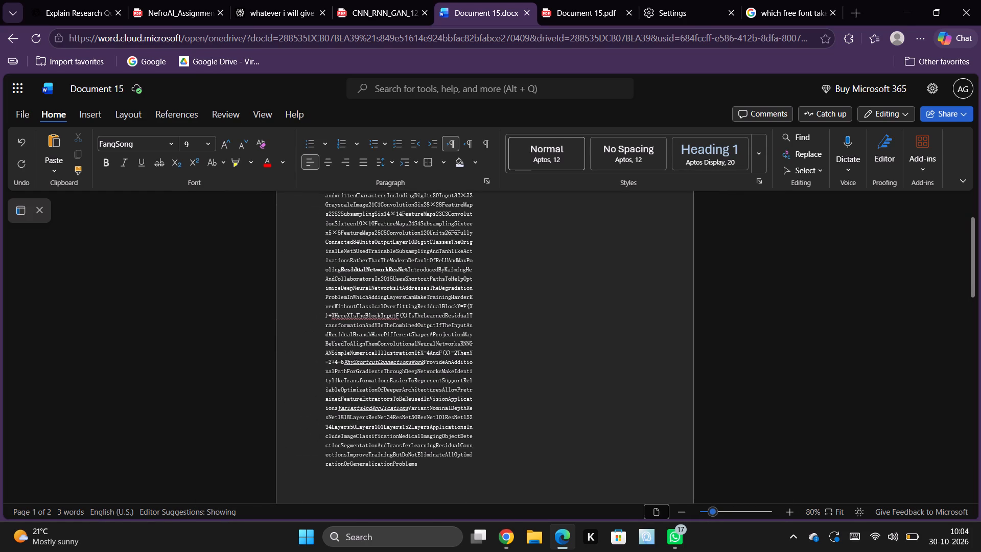
click(356, 0)
scroll(353, 236, up, 3)
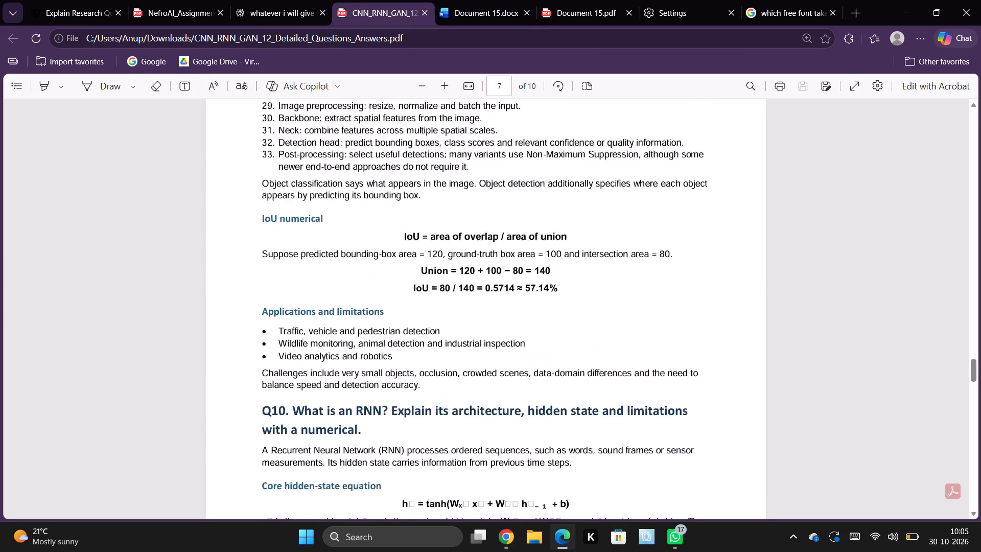
scroll(353, 236, up, 8)
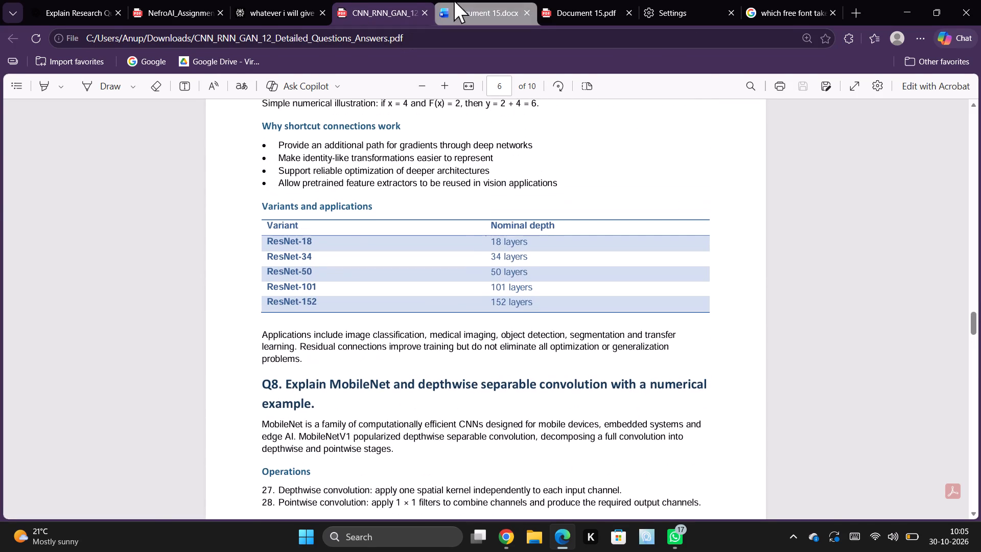
click(454, 0)
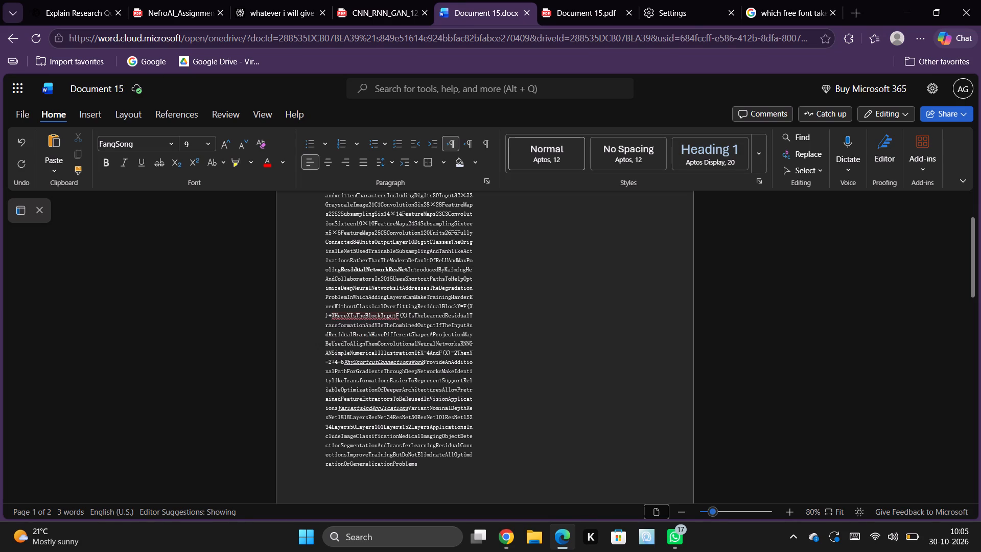
Insert line breaks before the bold "ResidualNetworkResNet" heading so the ResNet answer moves down to the lower part of page 1.
click(339, 269)
key(Right)
key(shift+Return)
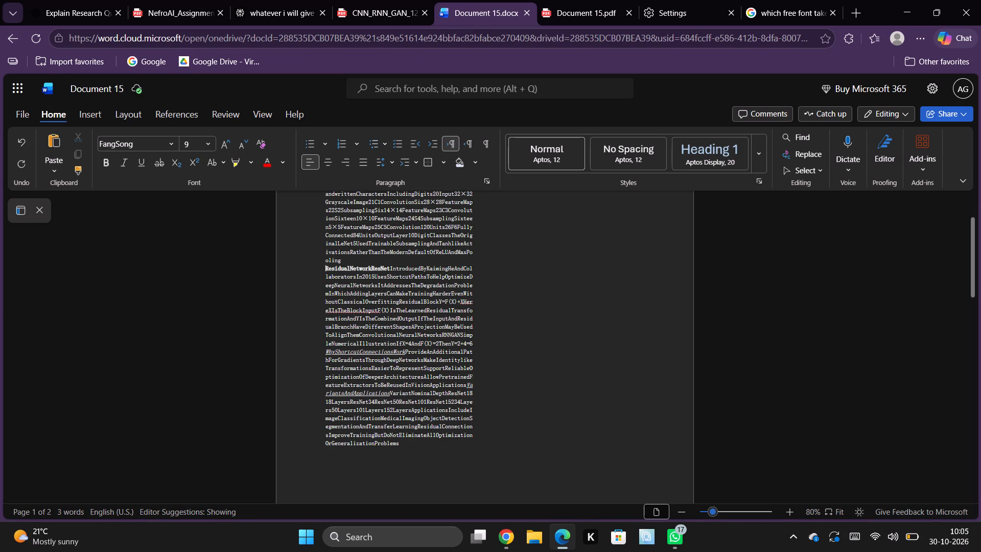
key(shift+Return)
key(shift+Return)
key(shift+Return)
key(shift+Return)
key(shift+Return)
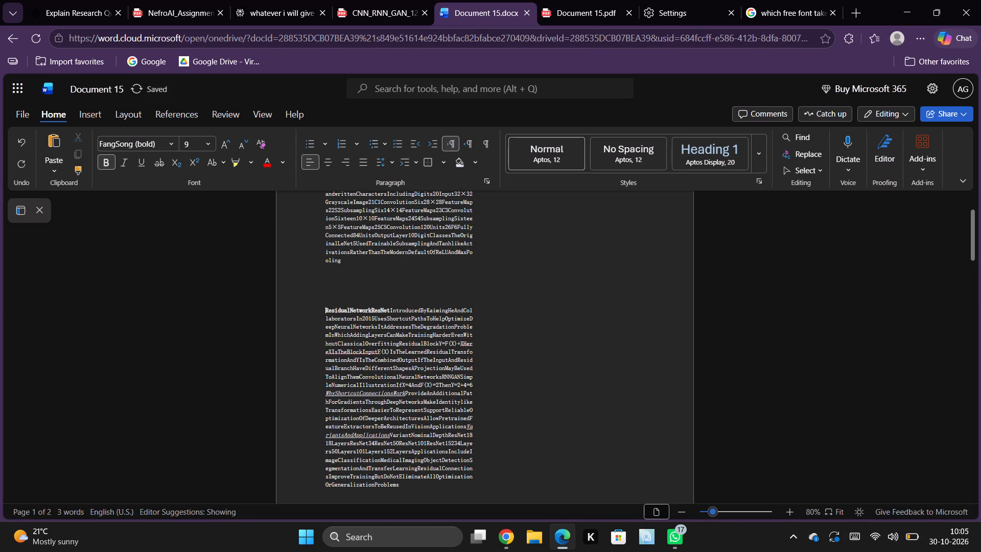
key(shift+Return)
key(shift+Return)
scroll(339, 269, down, 4)
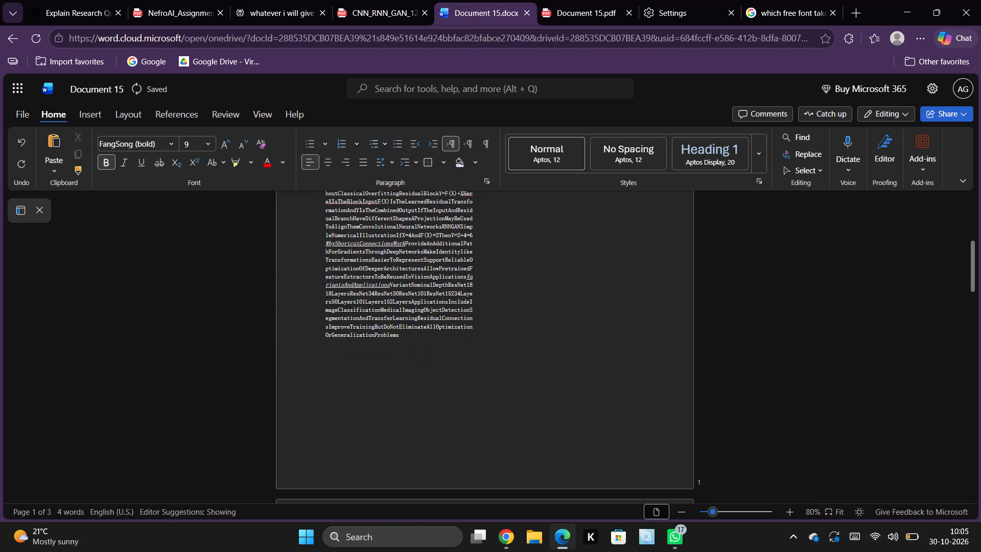
key(shift+Return)
key(shift+Return)
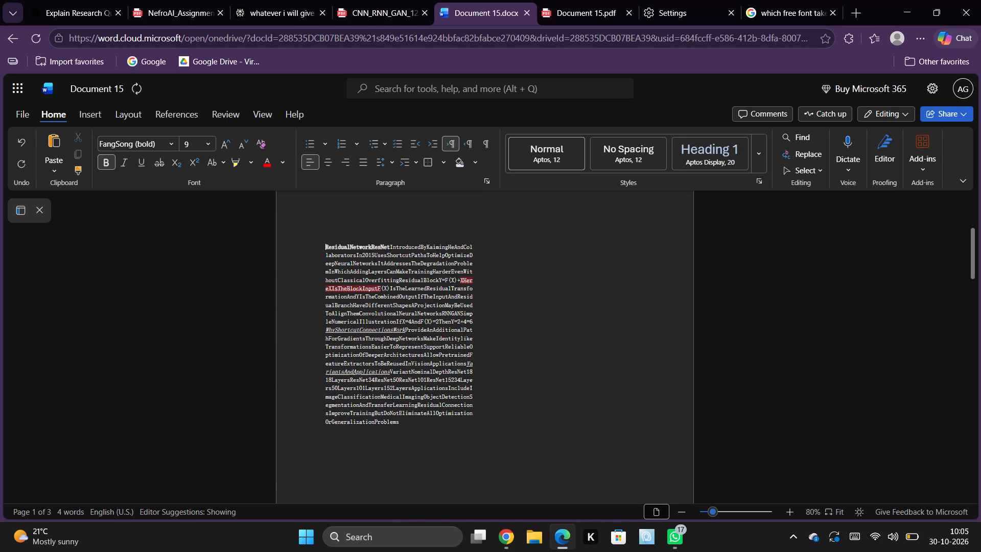
key(shift+Return)
key(shift+Return)
key(shift+Return)
key(shift+Return)
scroll(339, 269, down, 1)
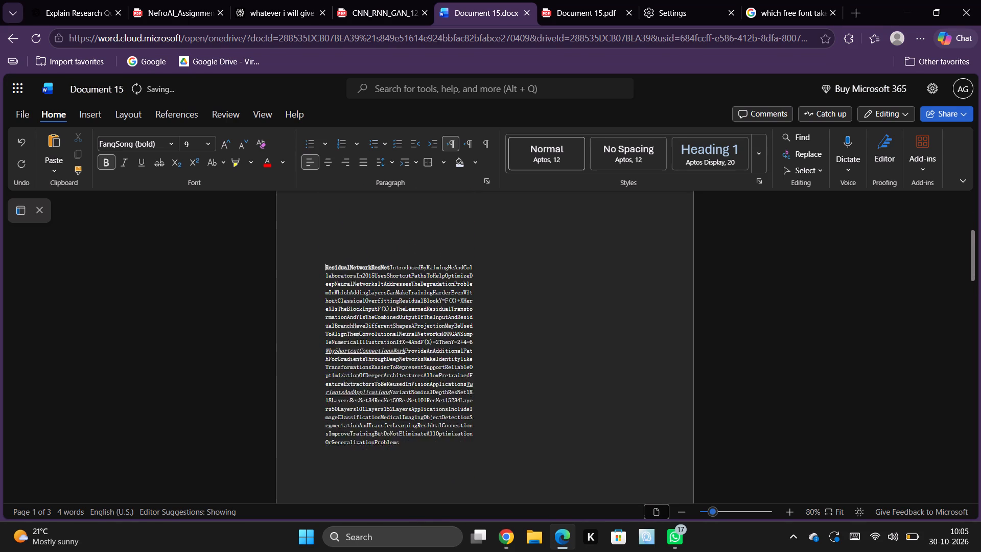
scroll(339, 269, down, 1)
key(shift+Return)
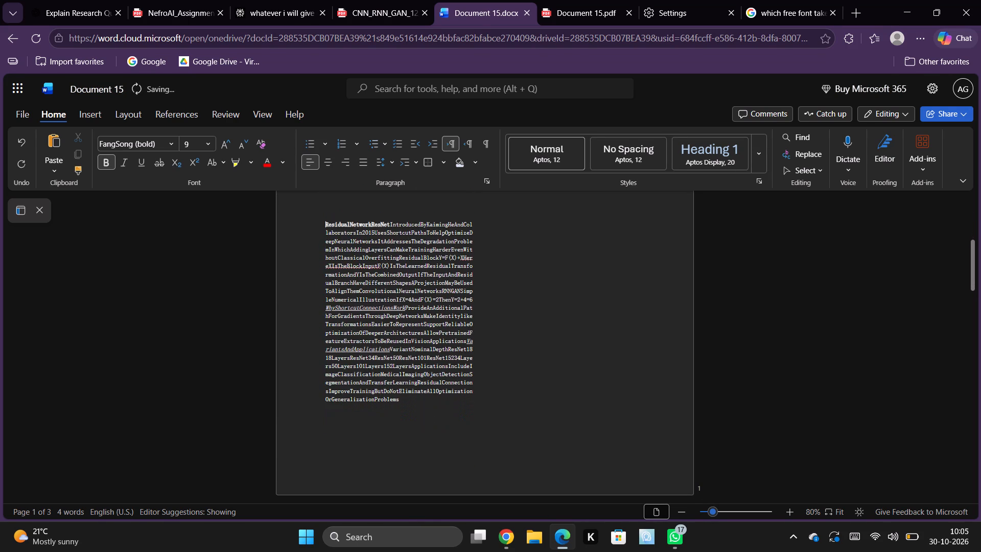
key(shift+Return)
key(shift+Return)
key(shift+Return)
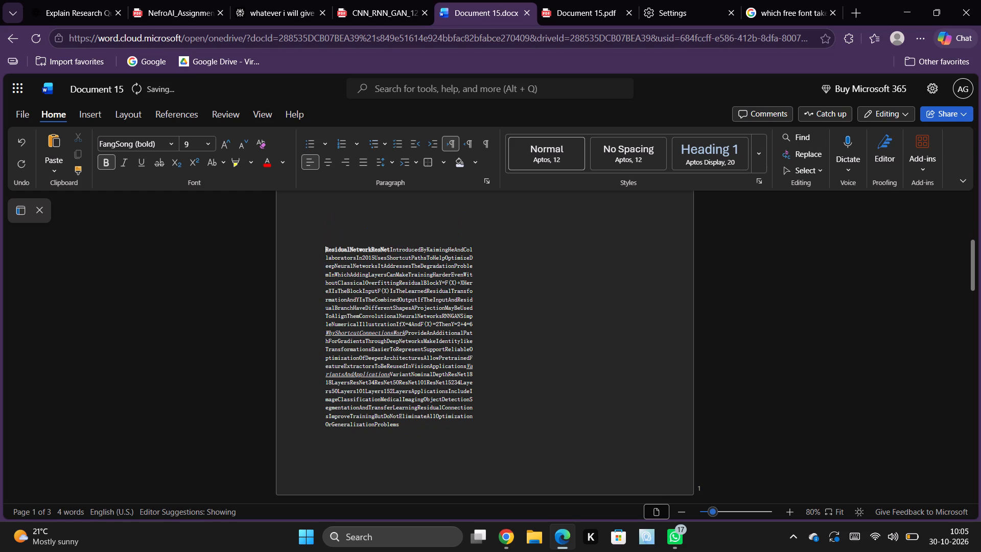
key(shift+Return)
key(shift+Return)
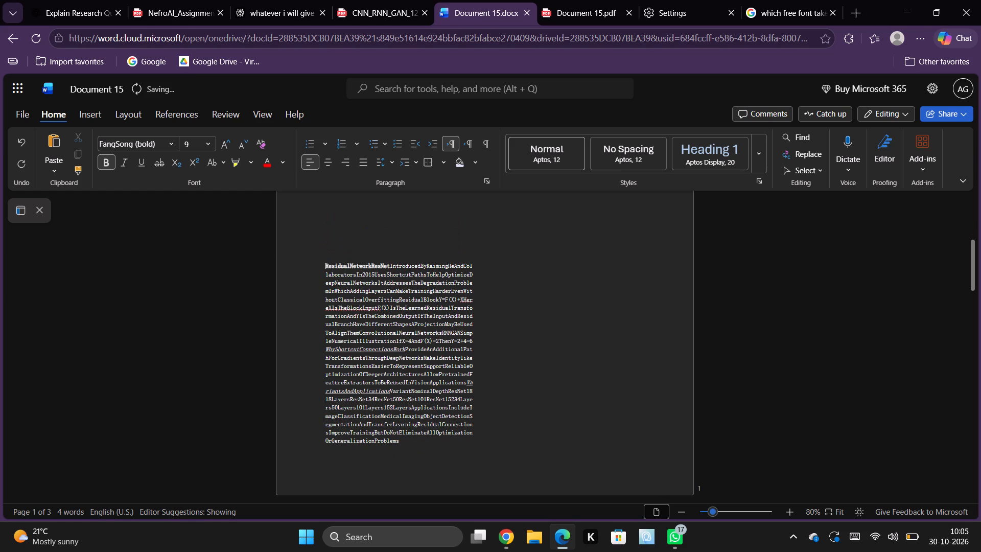
key(shift+Return)
key(BackSpace)
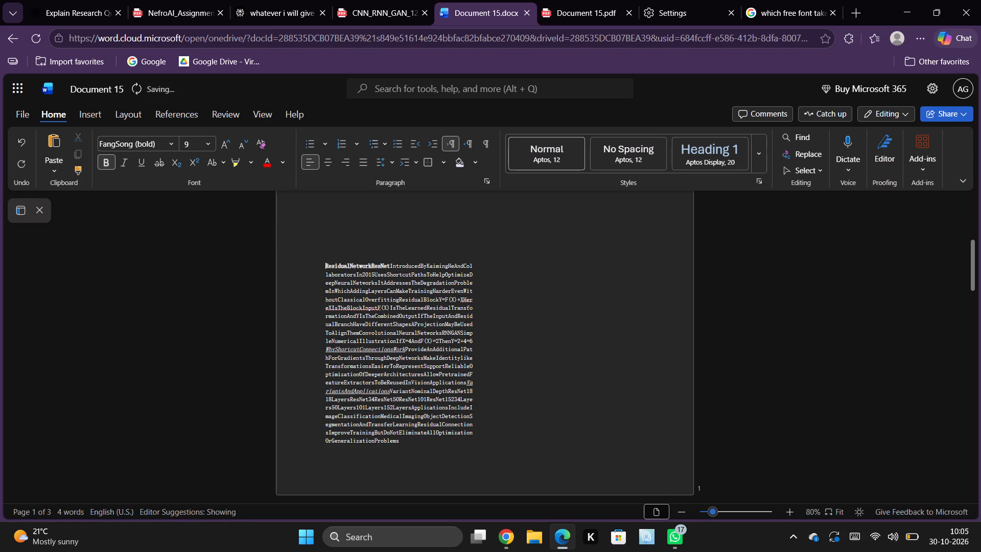
Delete blank lines above the "AGenerativeAdversarialNetworkGAN" answer on page 2 to move it up the page.
scroll(396, 267, down, 5)
scroll(396, 267, up, 1)
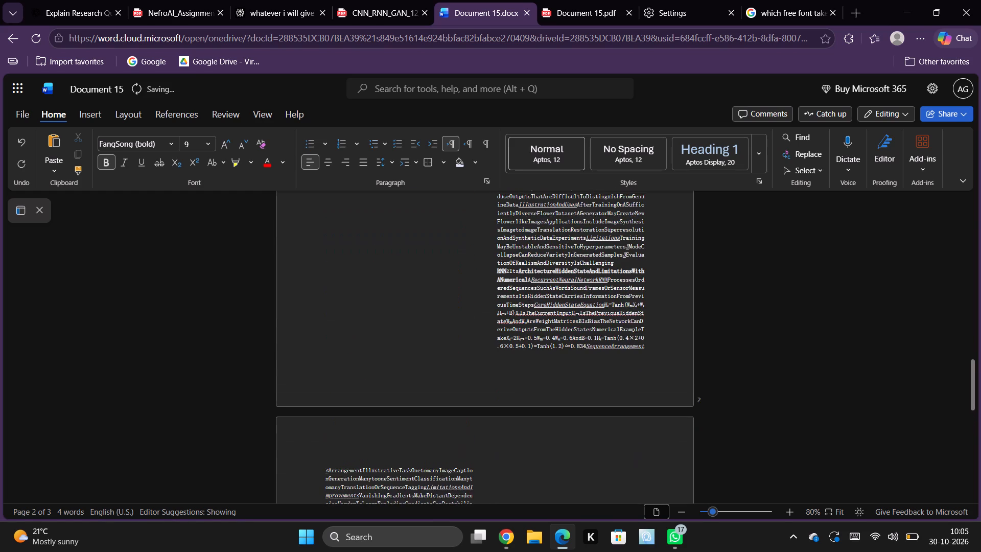
scroll(396, 267, up, 3)
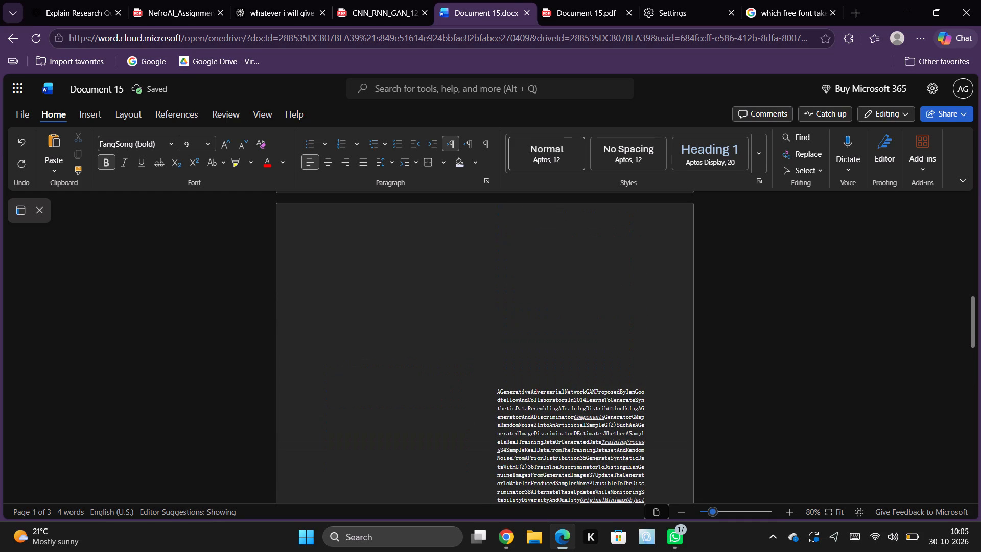
click(516, 354)
key(BackSpace)
key(BackSpace)
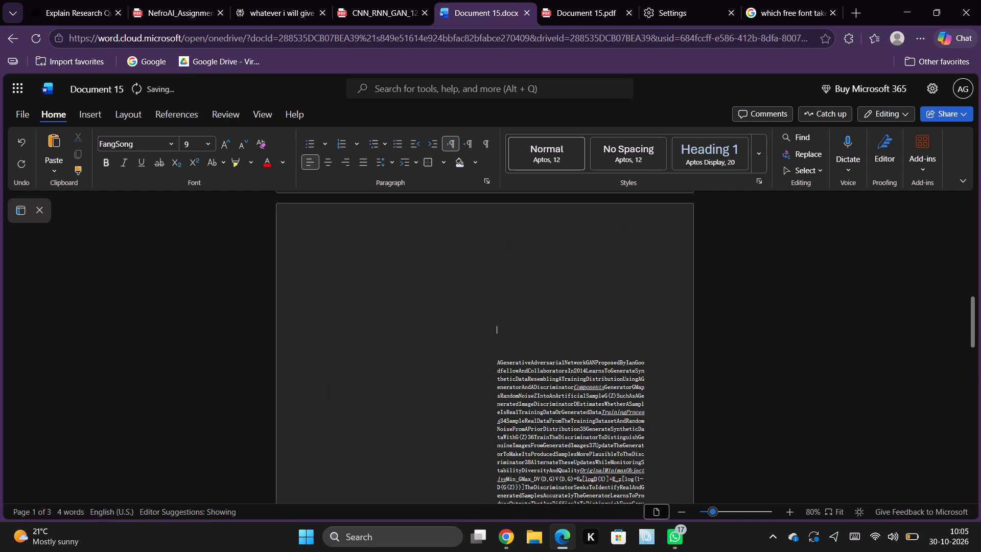
key(BackSpace)
key(BackSpace)
key(BackSpace)
key(Down)
key(Down)
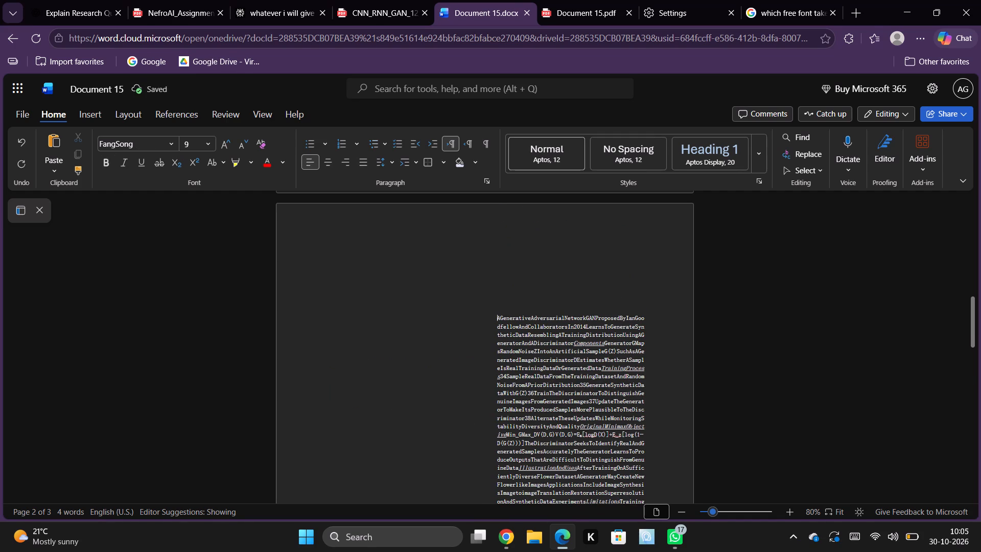
key(BackSpace)
key(BackSpace)
key(BackSpace)
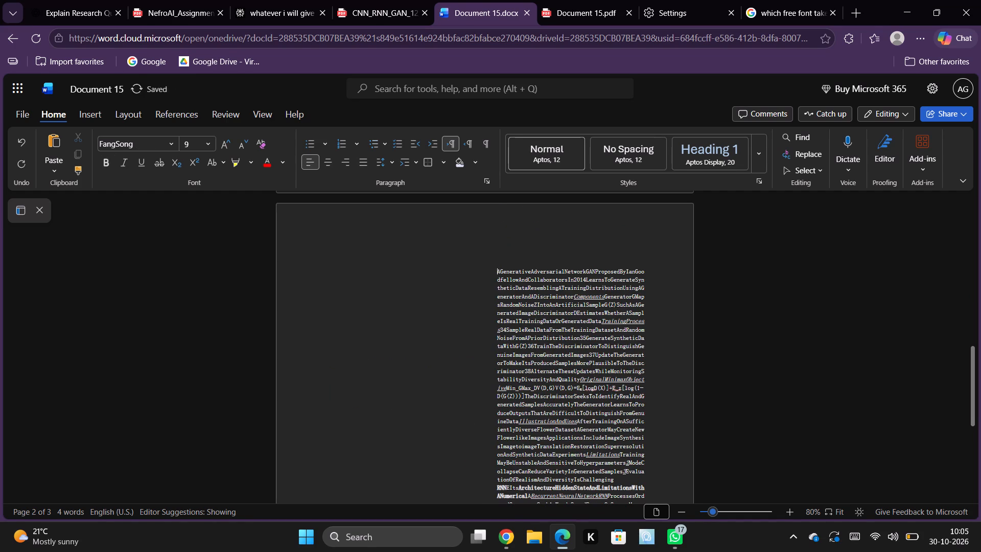
key(BackSpace)
Insert line breaks before the bold "RNN" heading to push the RNN answer down page 2, removing the last extra break.
scroll(623, 403, down, 1)
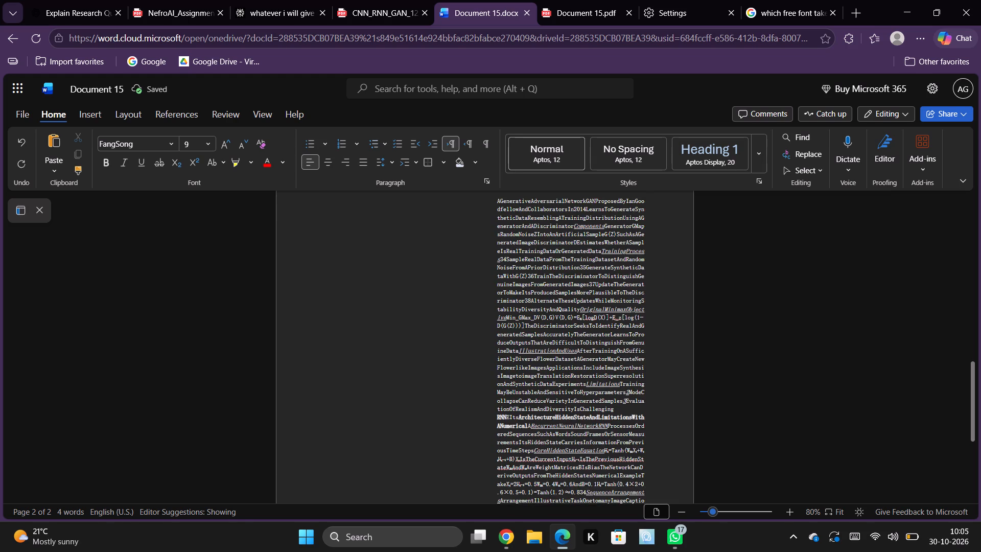
scroll(623, 403, down, 2)
click(472, 274)
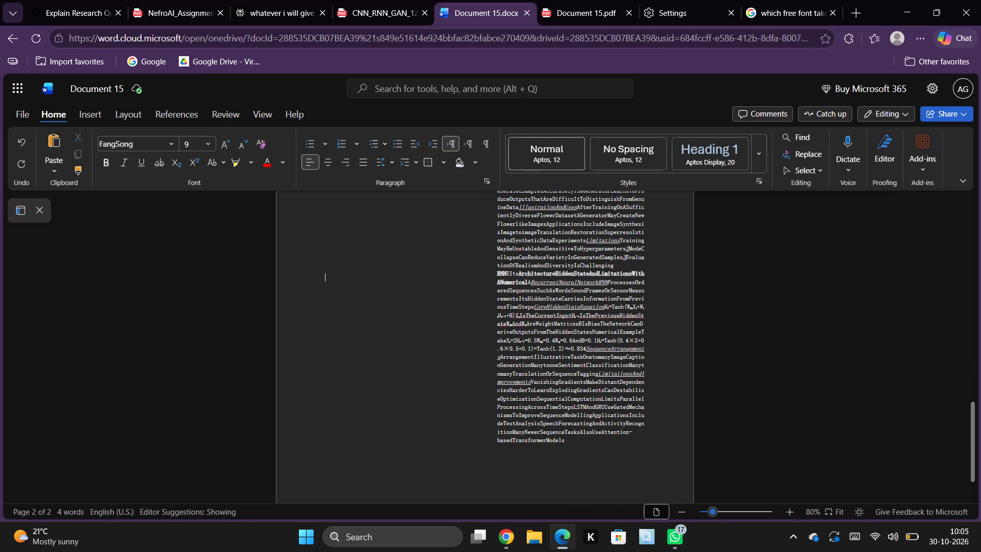
click(489, 275)
key(shift+Return)
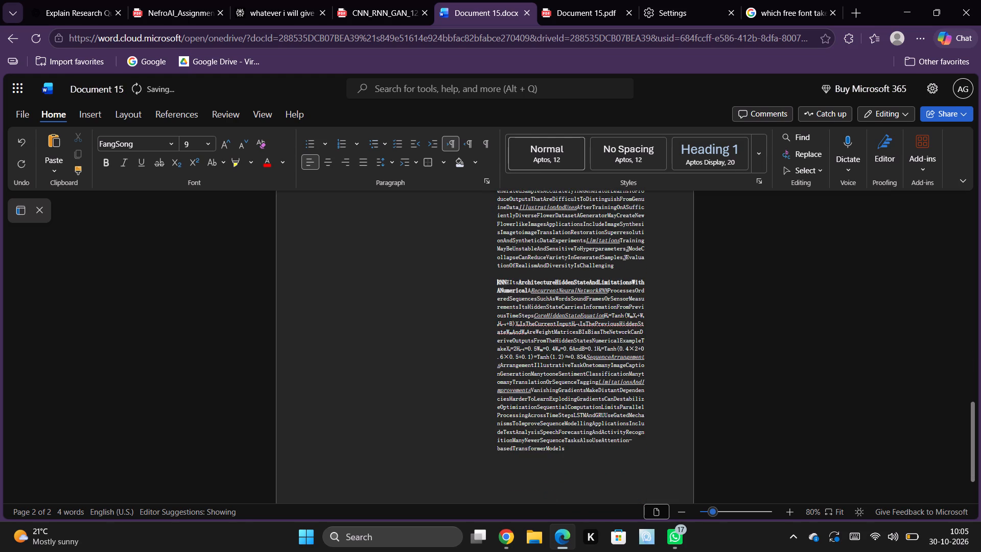
key(shift+Return)
key(shift+Return)
key(shift+Return)
key(shift+Return)
scroll(489, 275, down, 1)
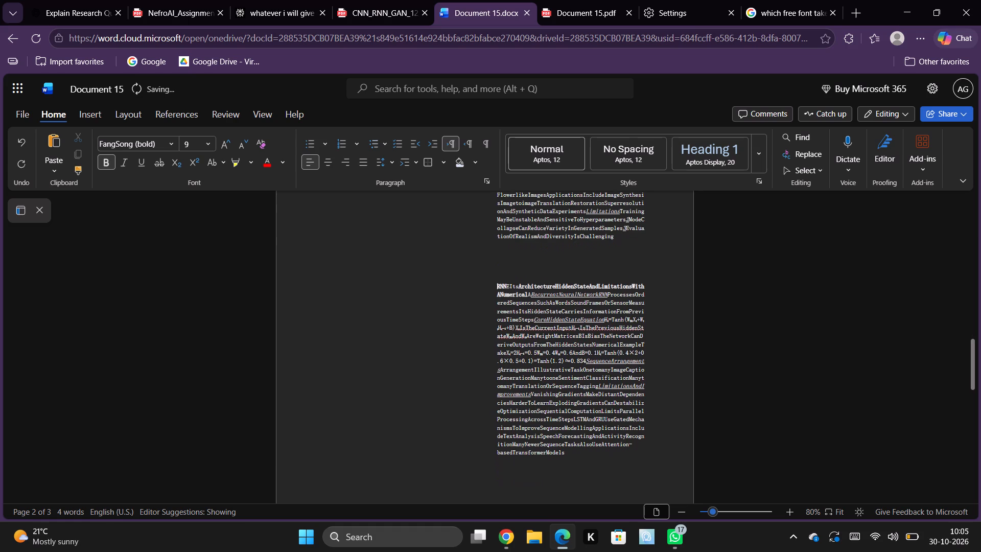
scroll(489, 275, down, 1)
key(shift+Return)
key(shift+Return)
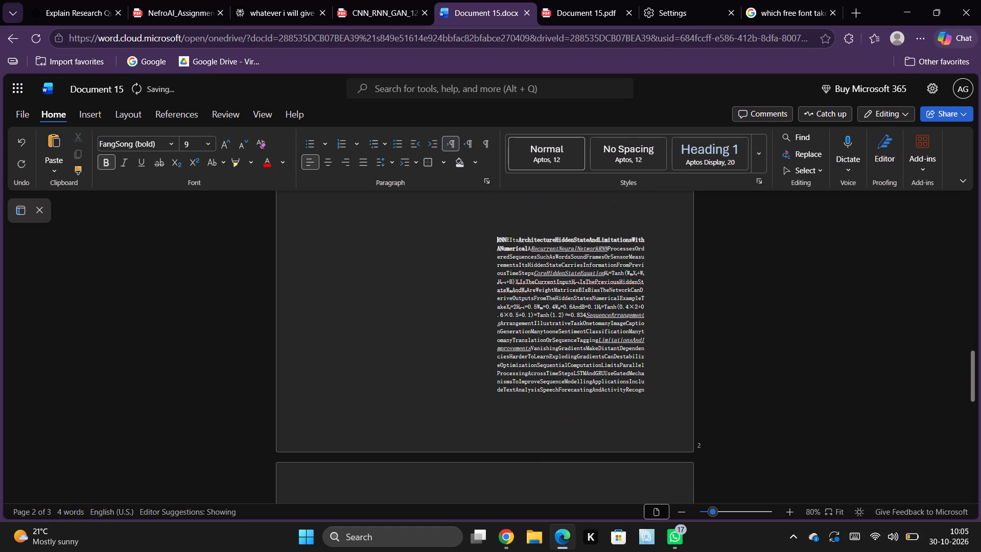
key(BackSpace)
Check the spacing and page positions of the LeNet5, ResNet, GAN and RNN answers throughout Document 15.
scroll(472, 325, up, 11)
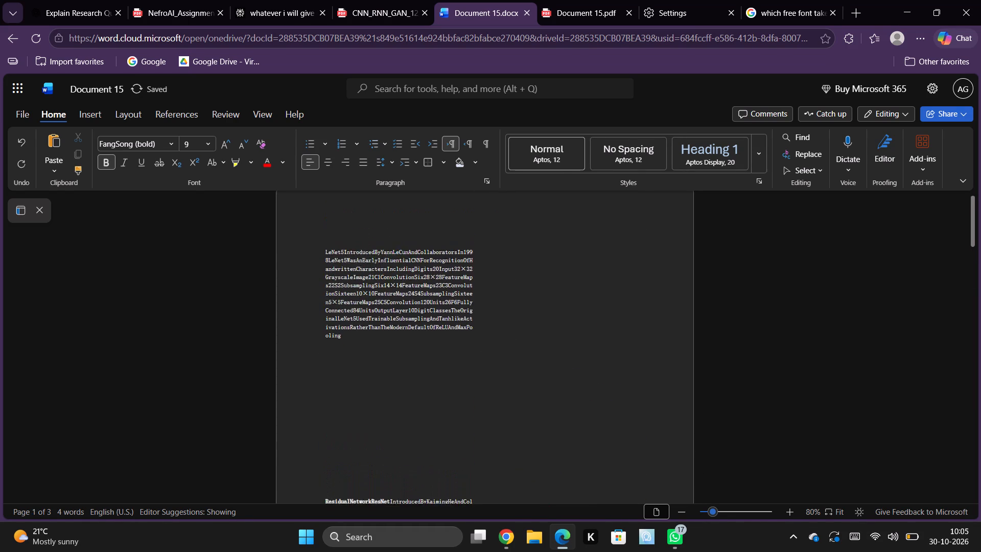
scroll(472, 325, up, 1)
scroll(472, 325, down, 7)
scroll(472, 325, up, 1)
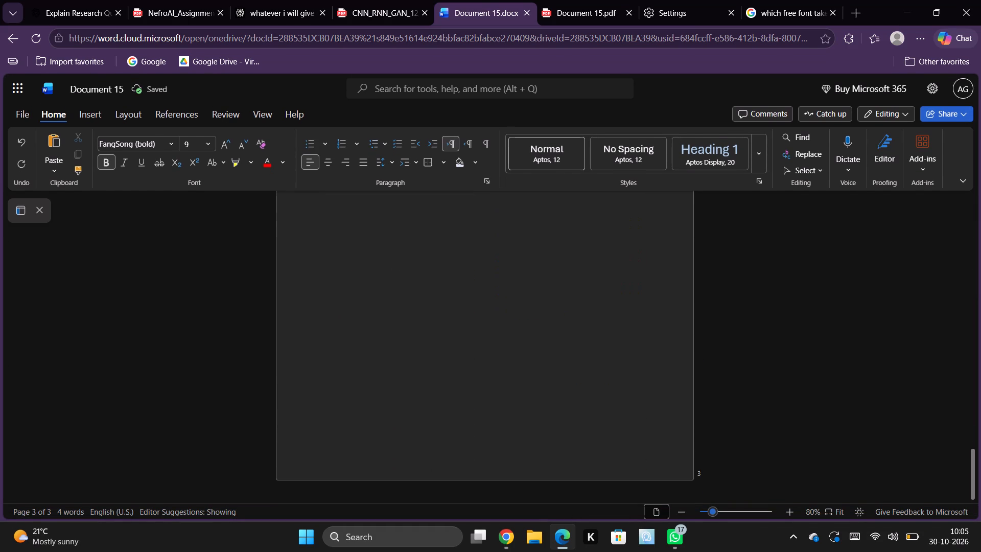
scroll(472, 325, up, 6)
scroll(472, 325, down, 3)
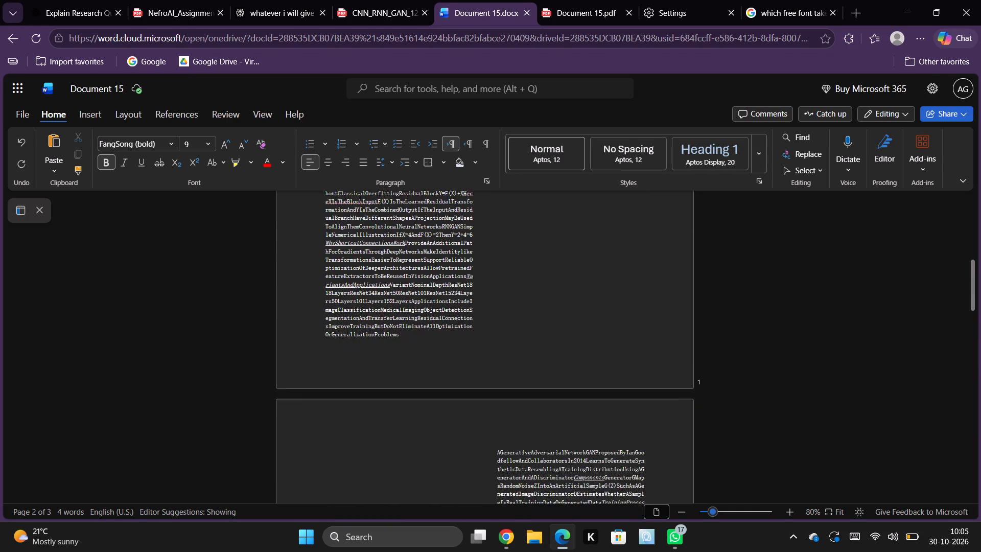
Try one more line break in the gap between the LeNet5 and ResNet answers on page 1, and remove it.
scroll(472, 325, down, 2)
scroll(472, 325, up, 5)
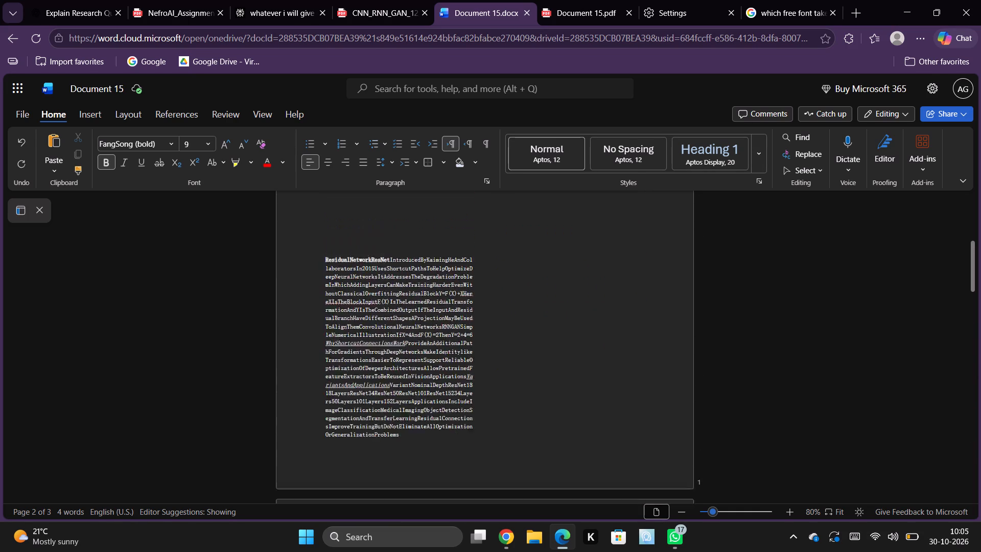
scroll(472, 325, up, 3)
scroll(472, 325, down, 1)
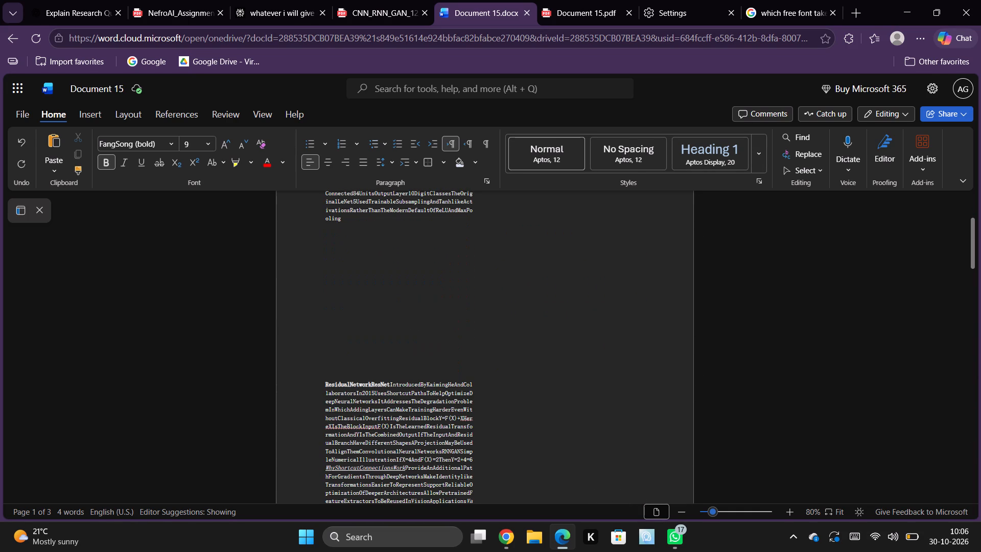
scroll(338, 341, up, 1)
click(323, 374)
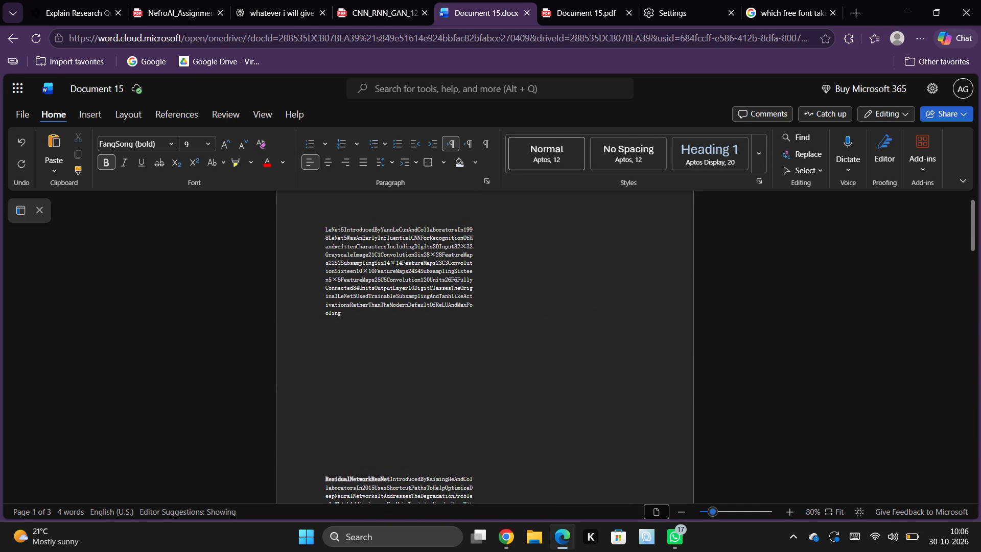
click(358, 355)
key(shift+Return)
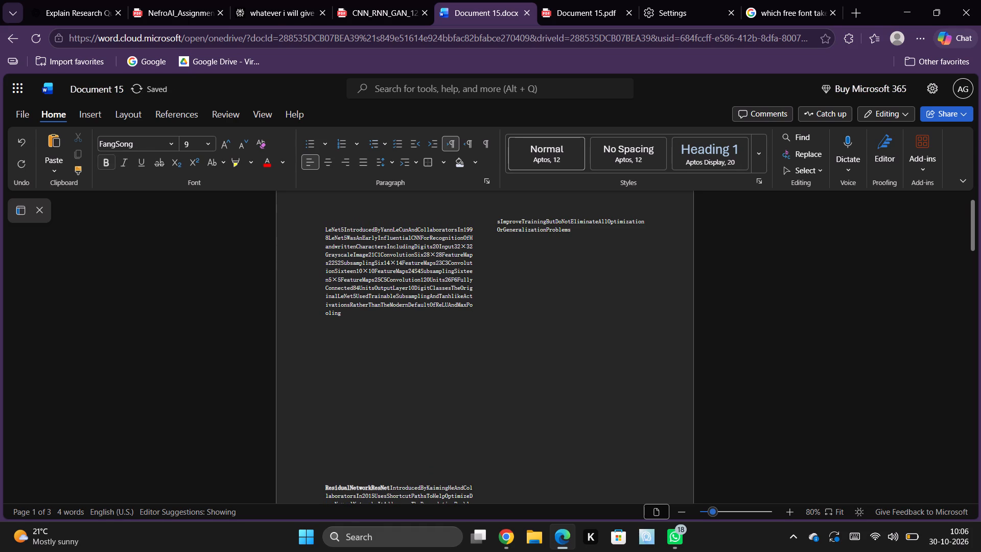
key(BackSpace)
Check the spacing and page positions of the ResNet, GAN and RNN answers across pages 1 to 3.
scroll(439, 359, down, 1)
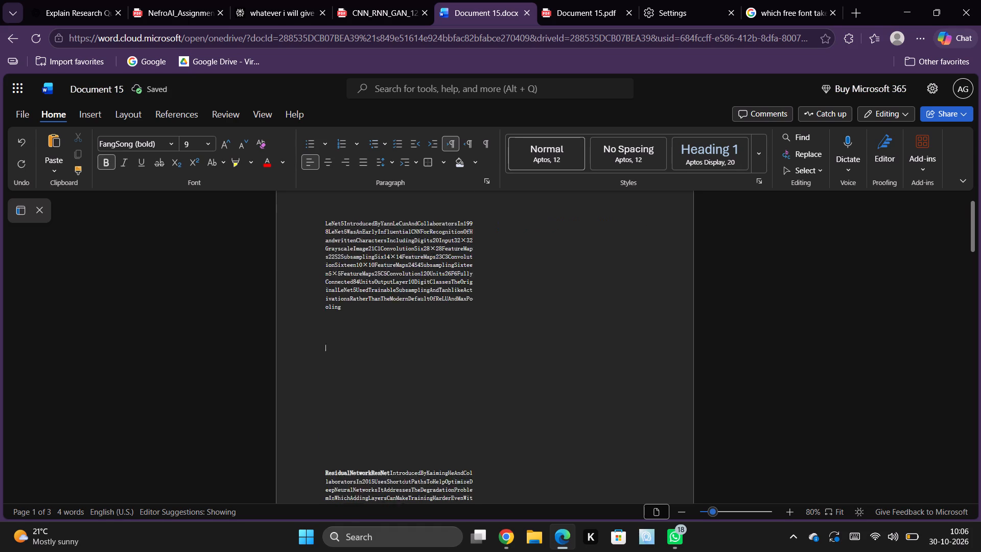
scroll(439, 359, down, 5)
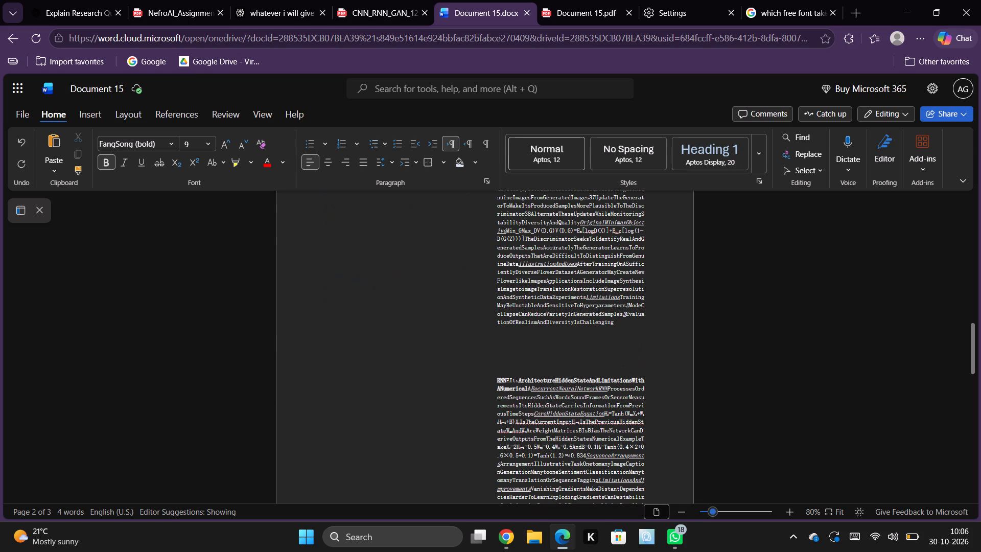
scroll(439, 359, down, 1)
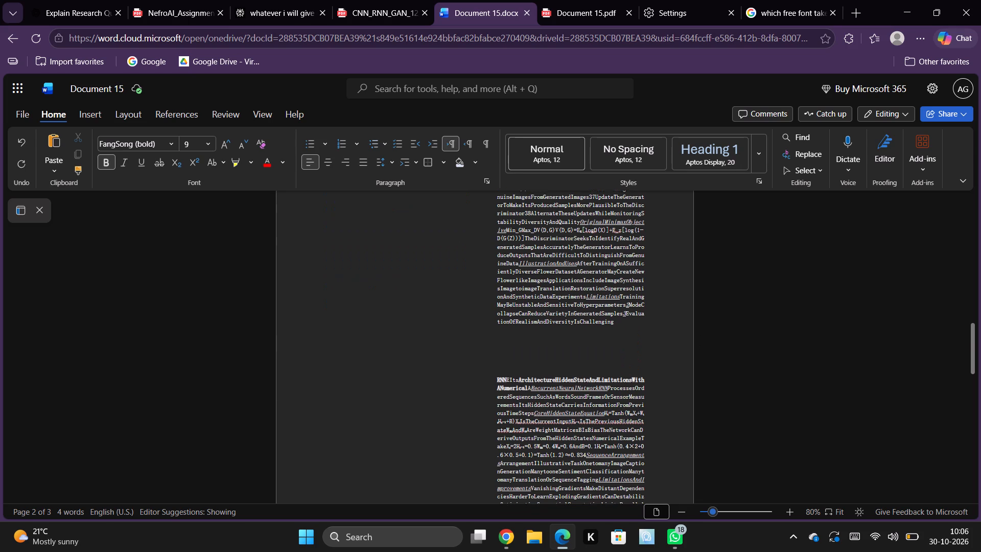
scroll(439, 359, down, 1)
scroll(439, 359, up, 5)
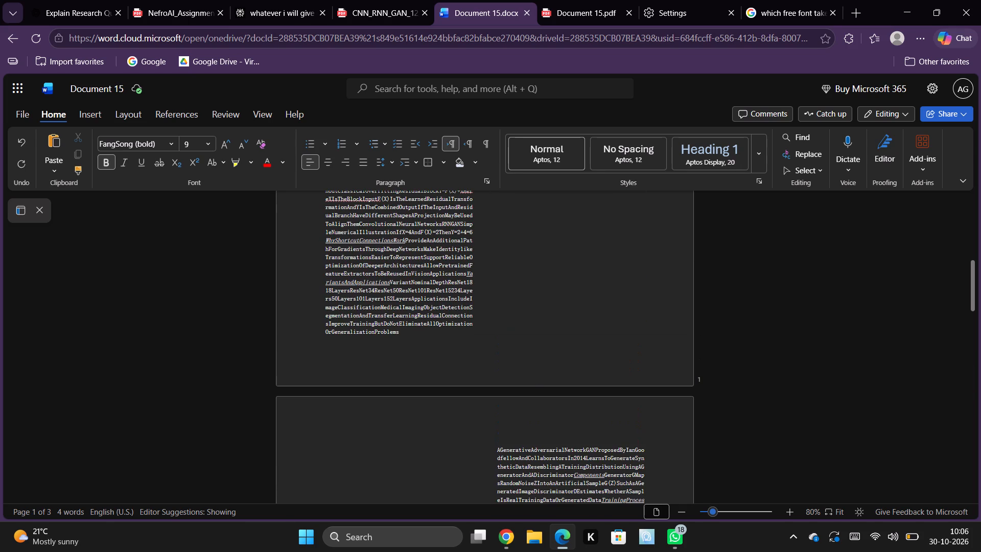
scroll(439, 359, up, 1)
scroll(439, 359, down, 1)
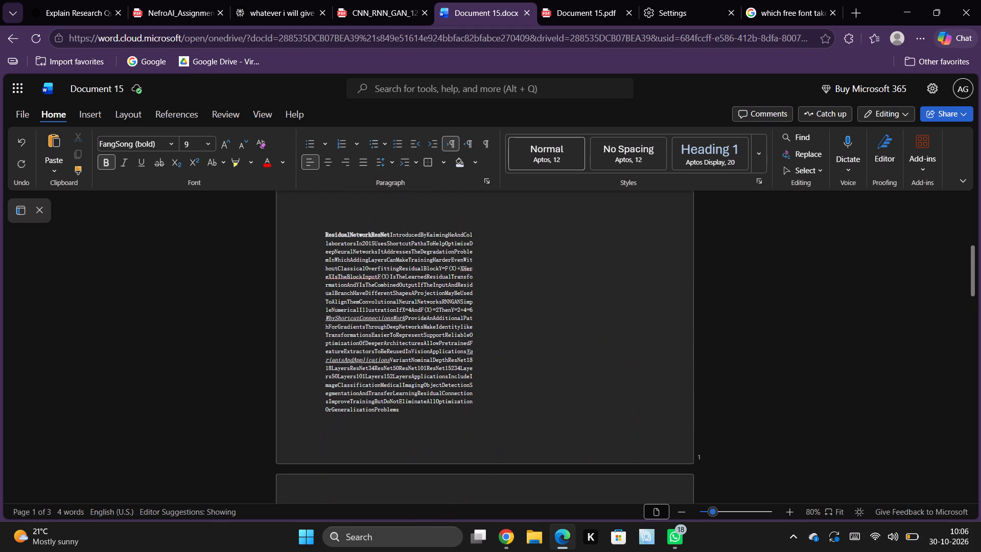
scroll(439, 359, down, 3)
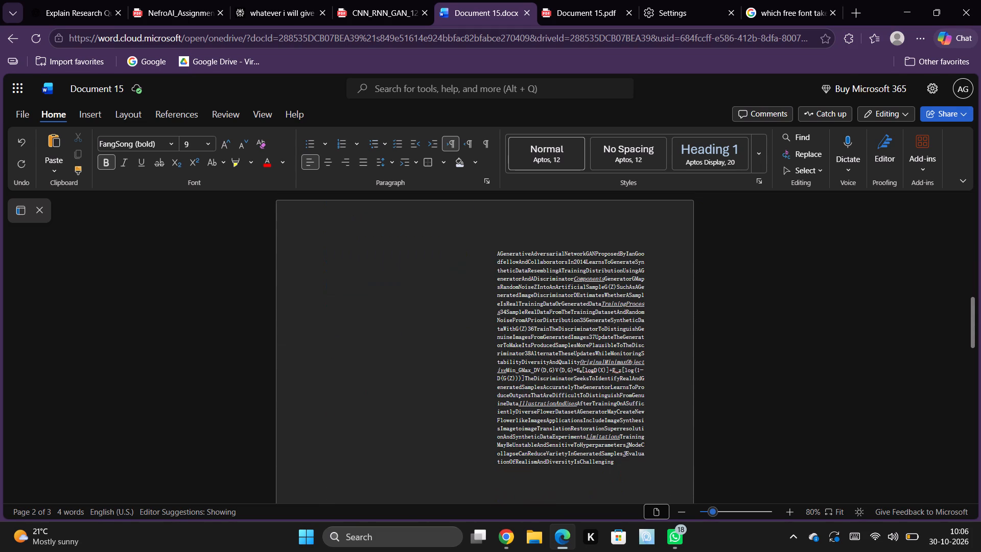
scroll(439, 359, down, 4)
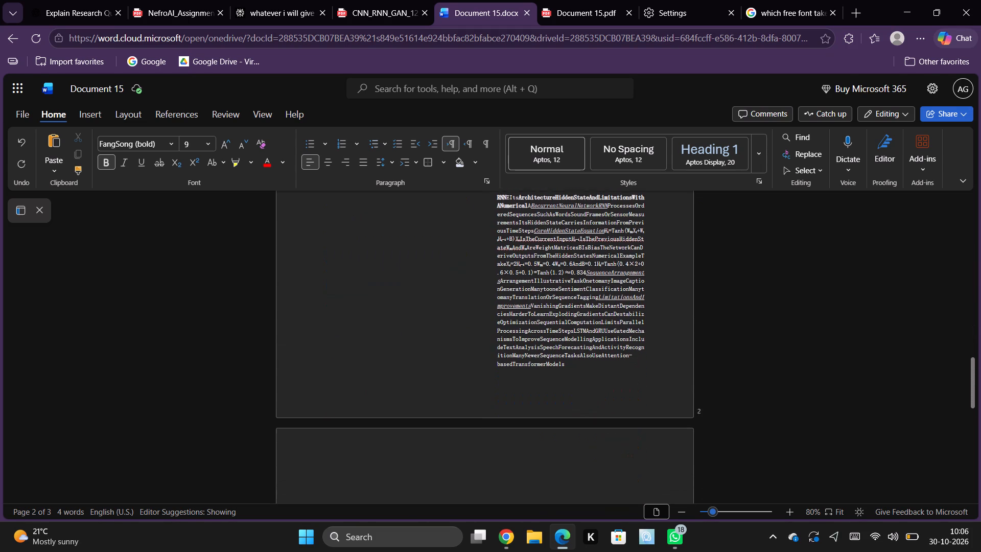
scroll(439, 359, down, 1)
scroll(439, 359, up, 1)
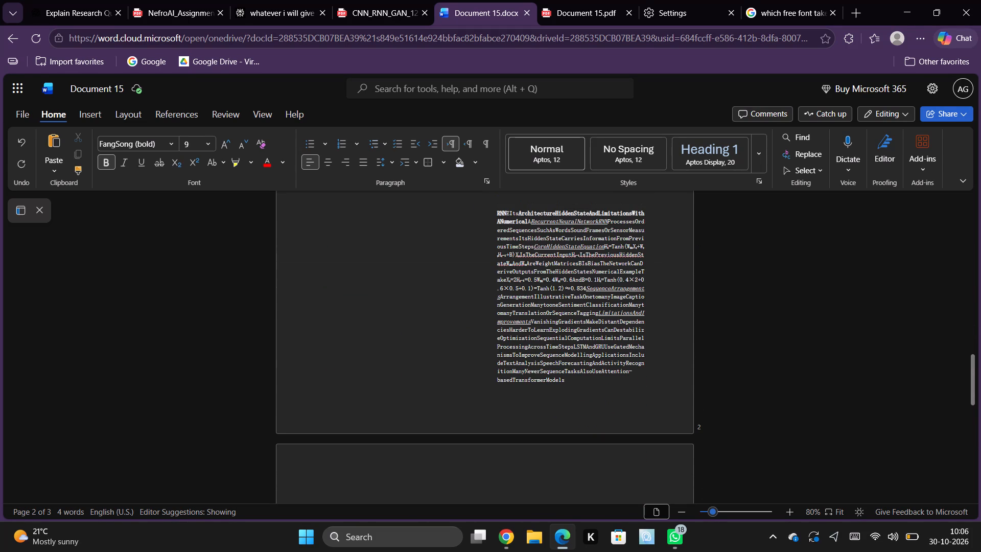
scroll(439, 359, up, 4)
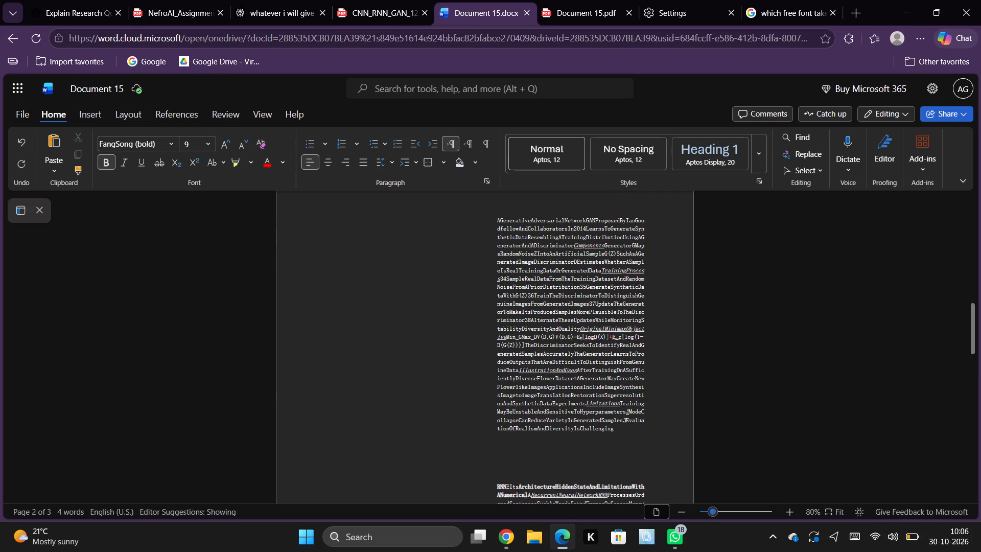
scroll(439, 359, up, 1)
drag(439, 359, 448, 320)
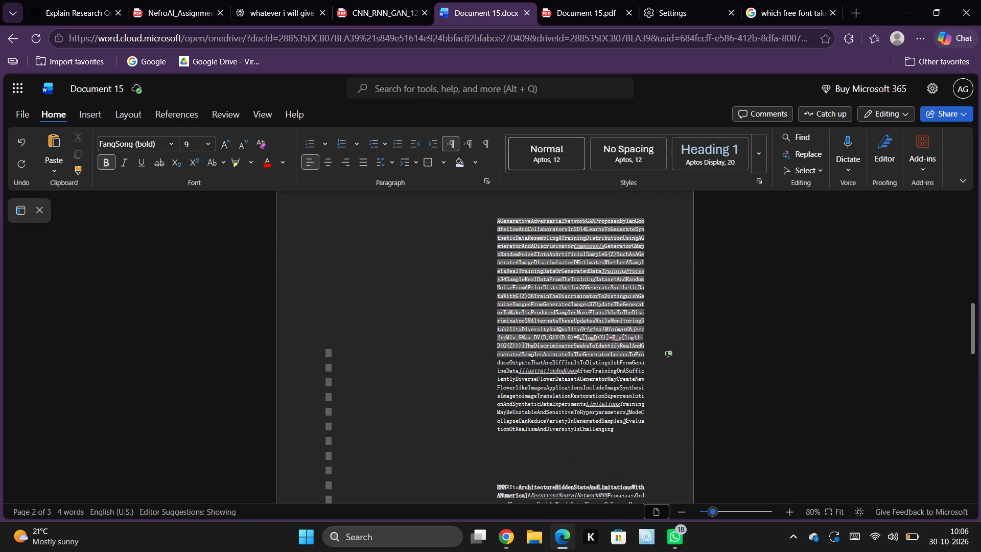
click(445, 358)
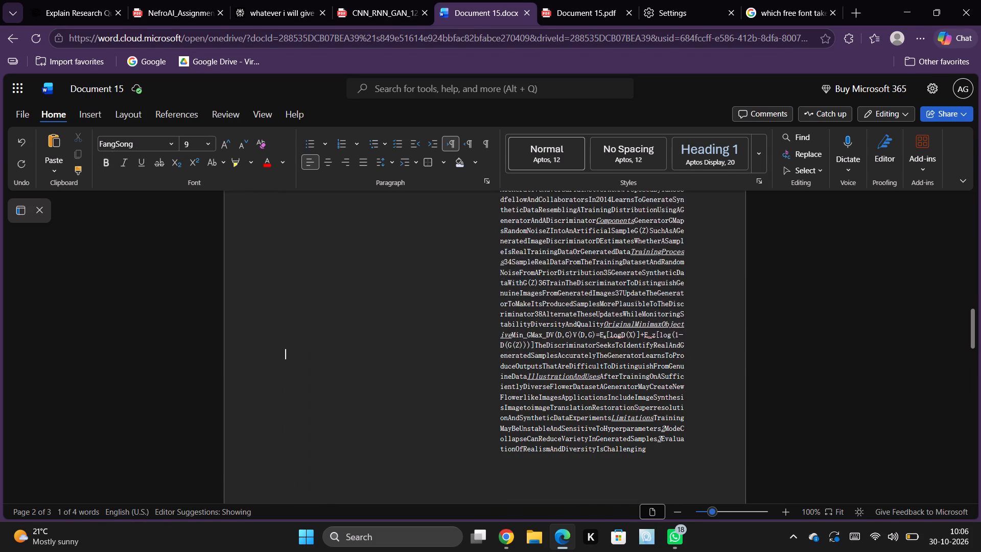
Review the overall layout of the answer blocks on pages 1 and 2, reducing the zoom to 70%.
scroll(445, 358, up, 2)
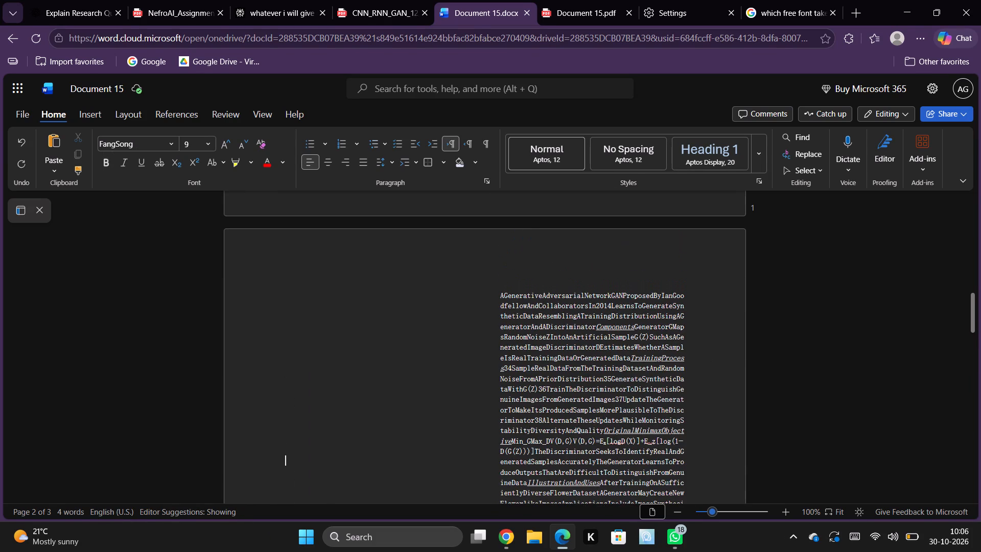
scroll(445, 358, down, 2)
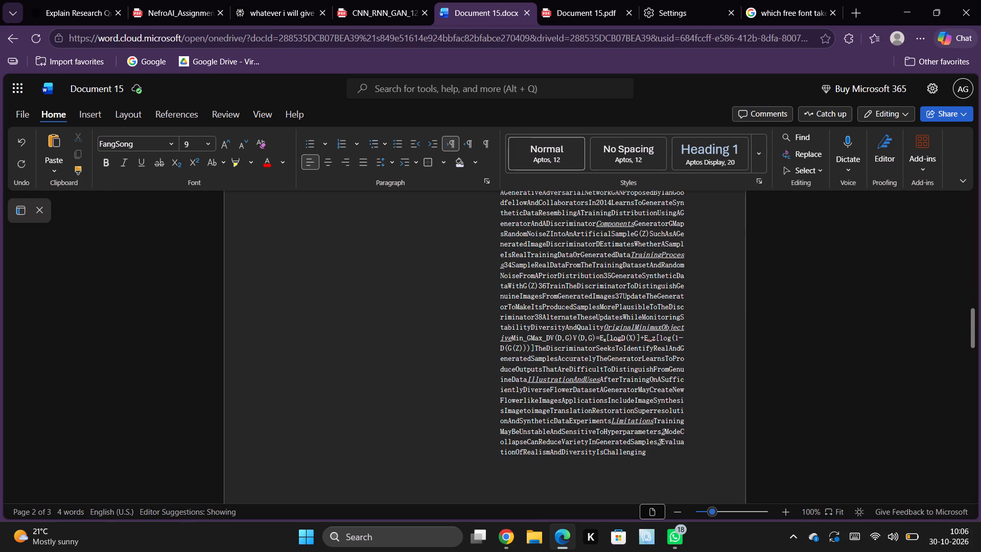
scroll(445, 358, down, 3)
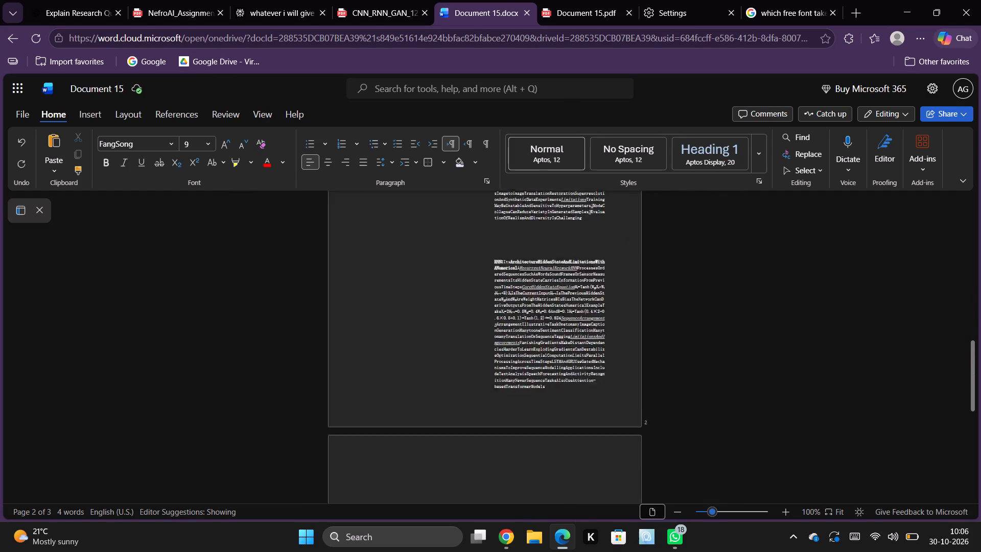
scroll(445, 358, up, 9)
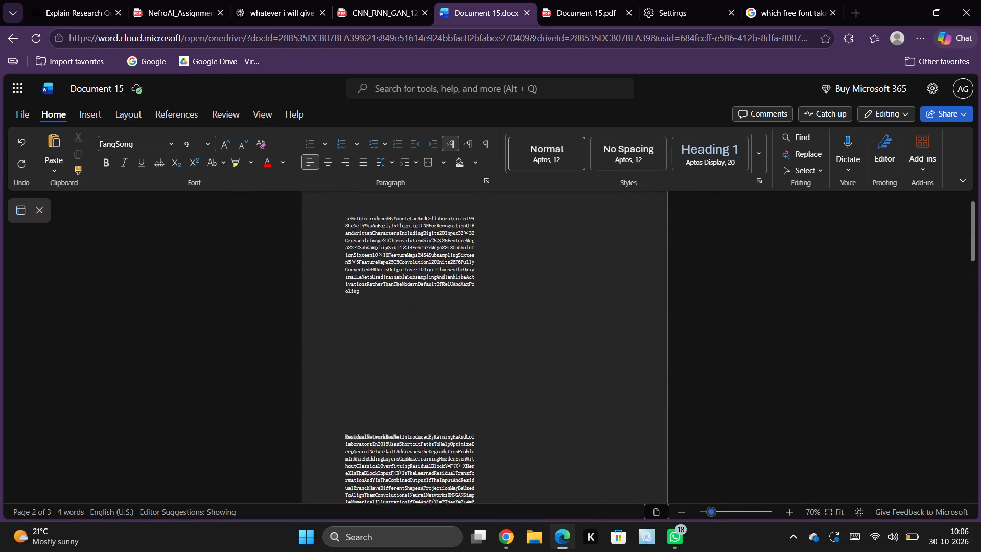
scroll(445, 358, down, 4)
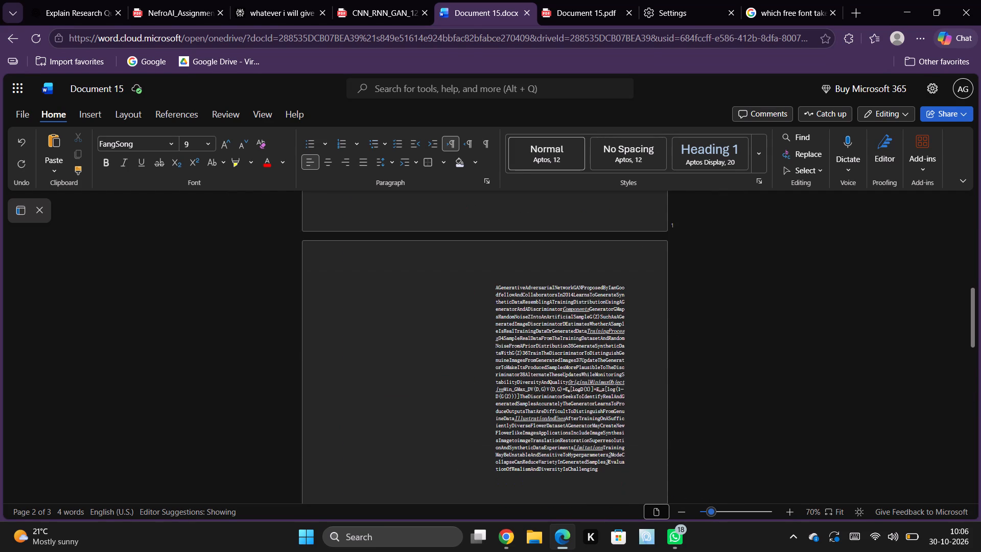
scroll(445, 358, down, 4)
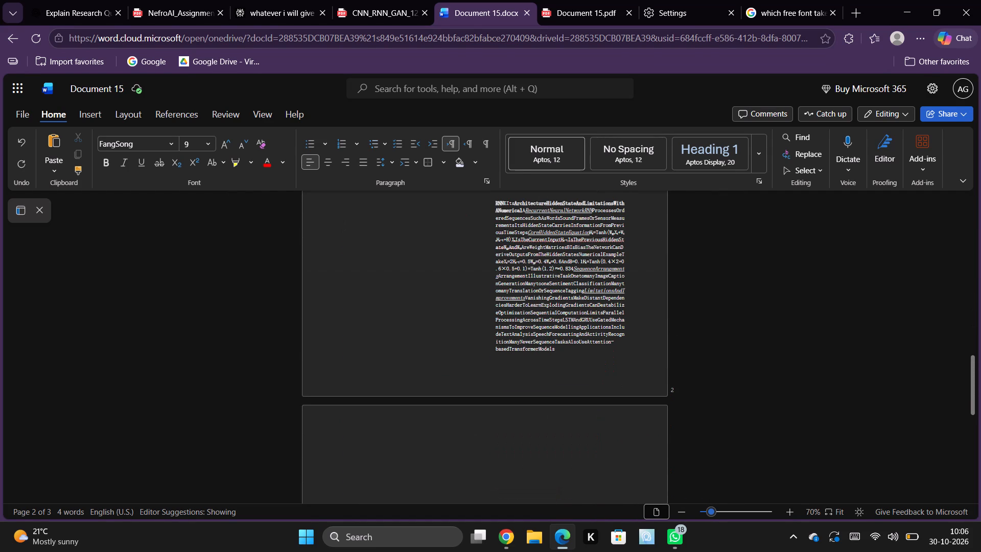
scroll(445, 358, up, 7)
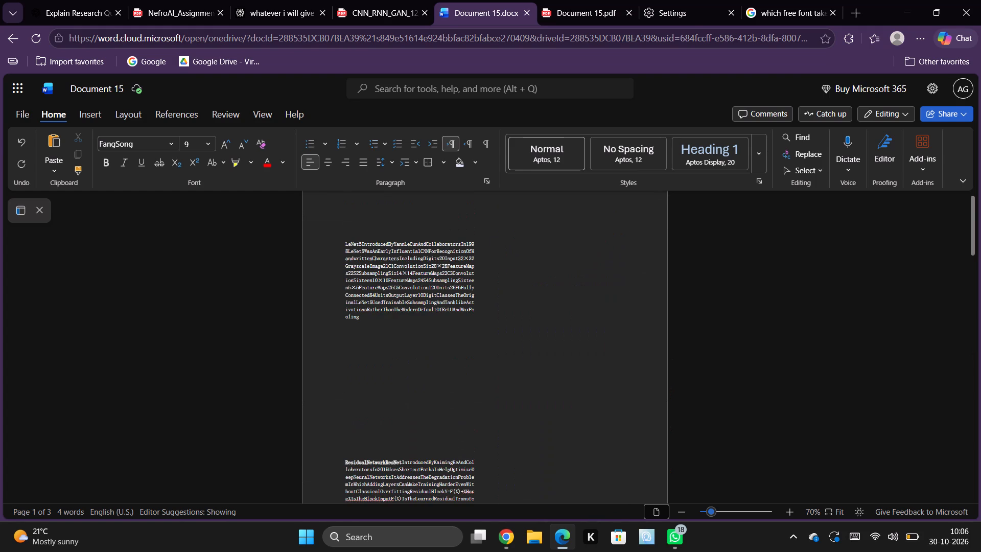
scroll(445, 358, down, 5)
scroll(445, 358, up, 1)
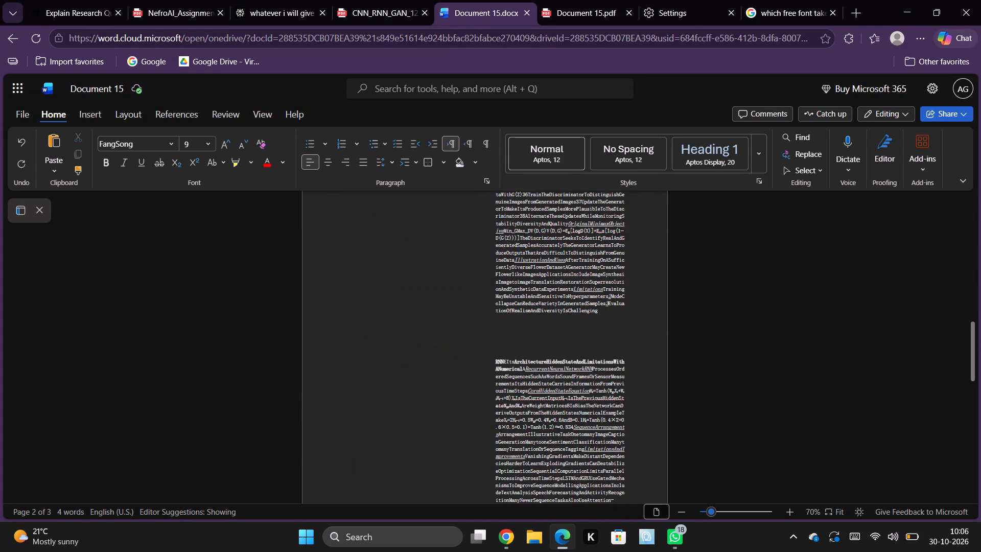
scroll(445, 358, up, 2)
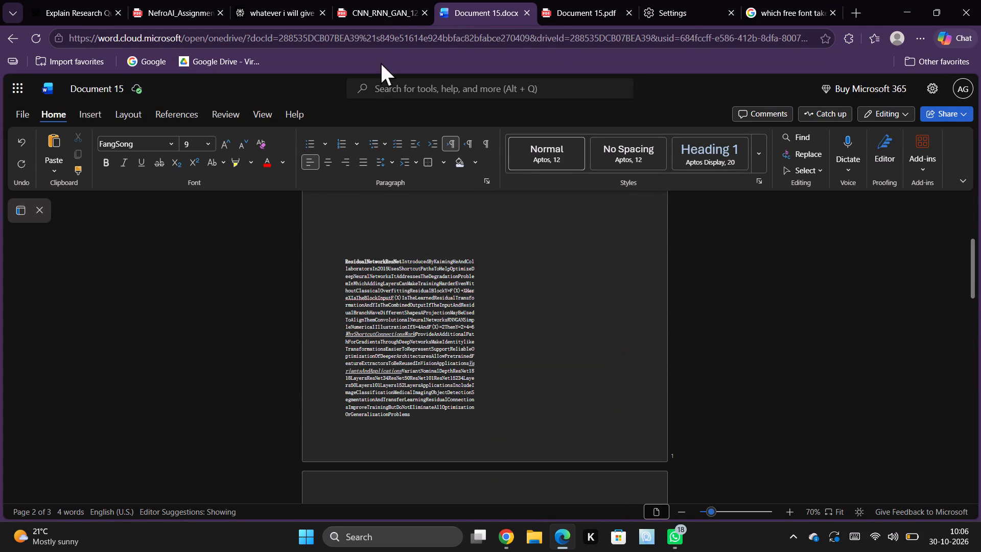
Switch to the CNN_RNN_GAN_12 questions and answers PDF and read through the Q8 MobileNet answer and its neighbouring questions on pages 6 and 7.
click(363, 0)
click(387, 276)
scroll(387, 276, up, 3)
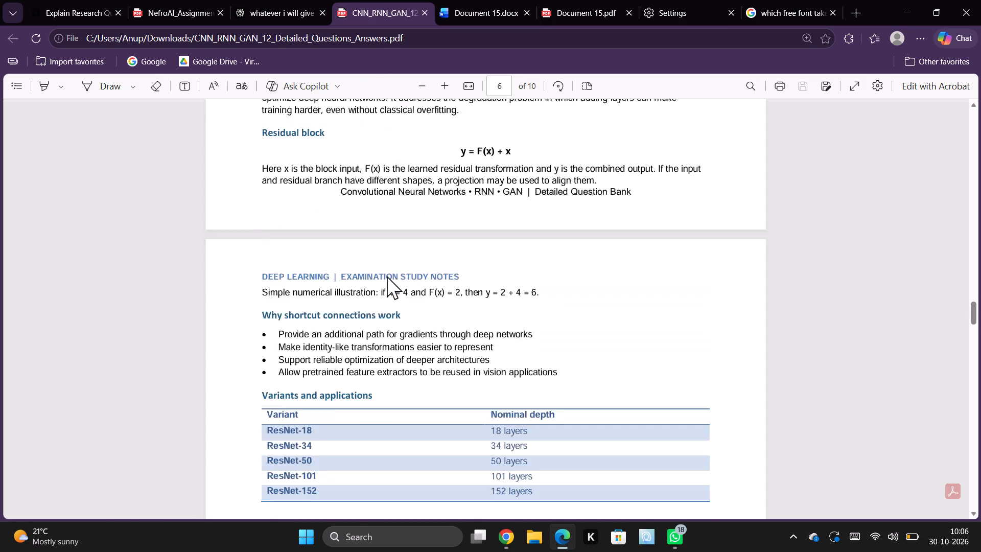
scroll(387, 276, up, 1)
scroll(387, 276, down, 5)
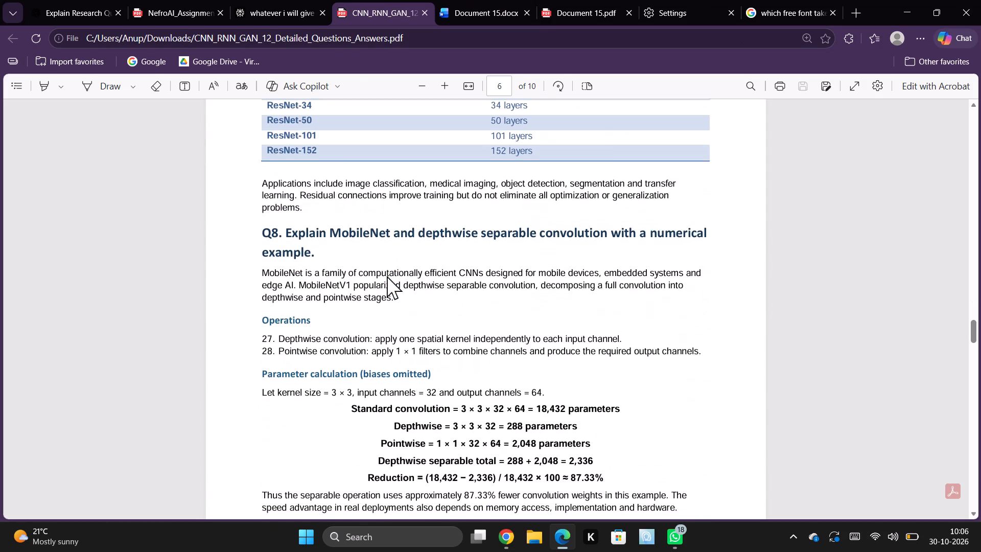
scroll(387, 276, down, 4)
scroll(387, 276, up, 1)
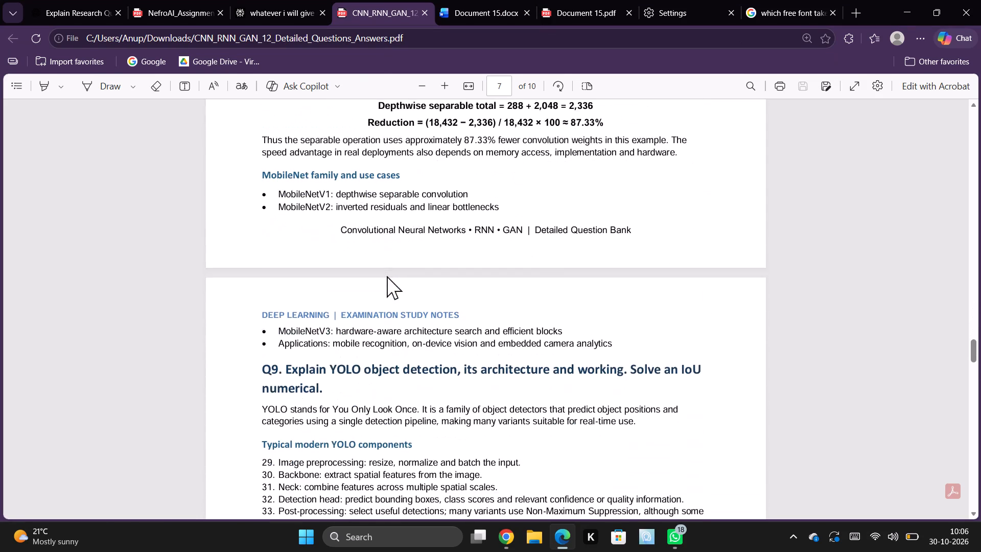
scroll(387, 276, up, 2)
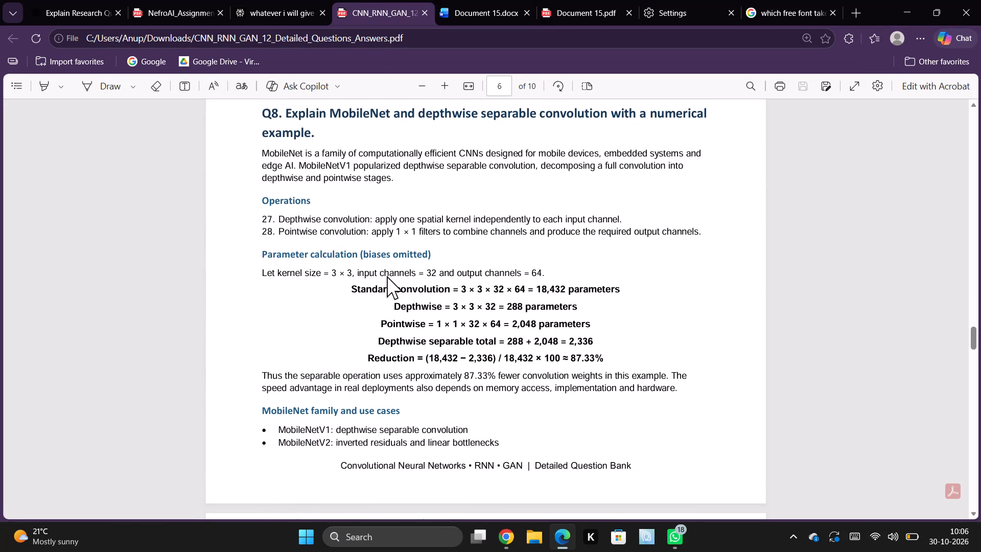
scroll(387, 276, up, 1)
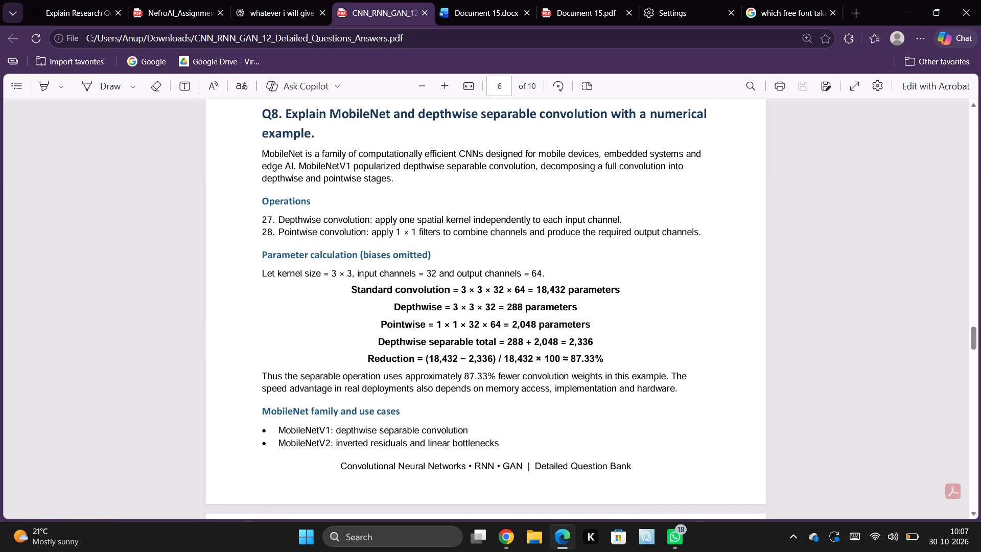
scroll(366, 400, up, 1)
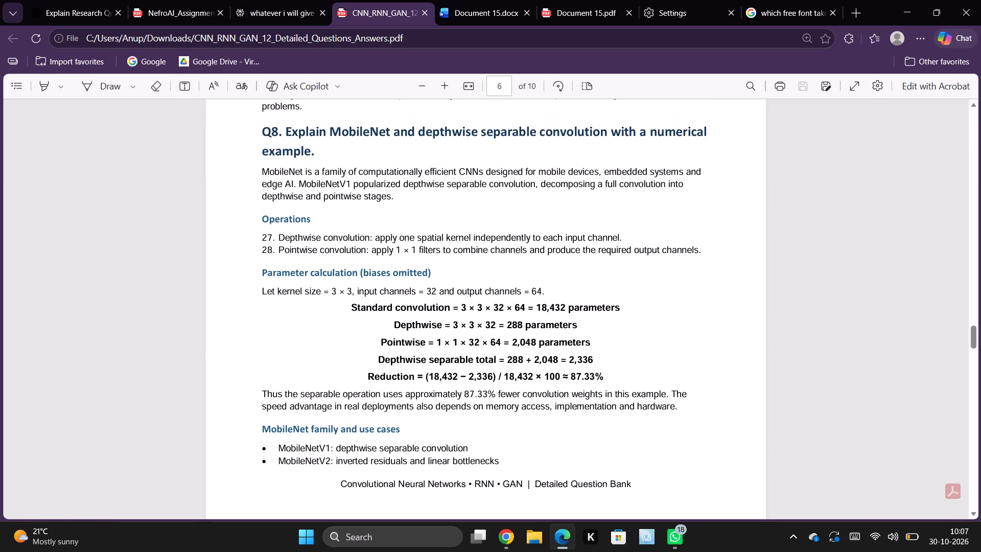
scroll(366, 400, up, 3)
scroll(366, 400, down, 1)
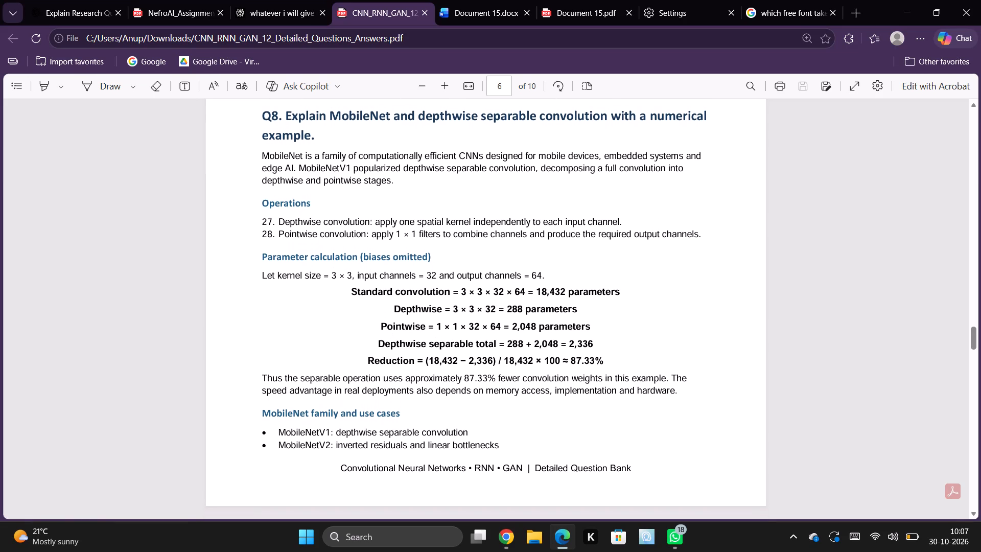
scroll(366, 400, down, 3)
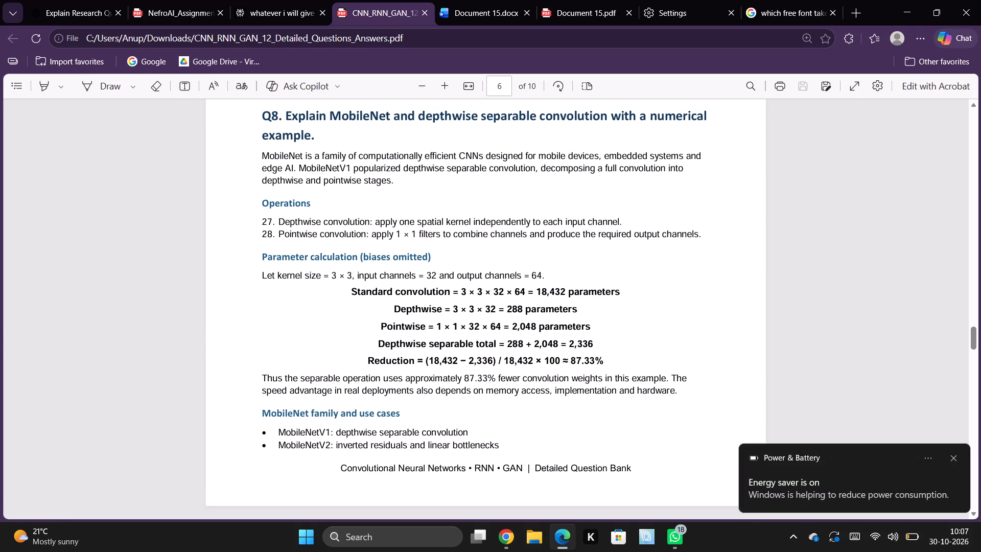
scroll(366, 400, down, 1)
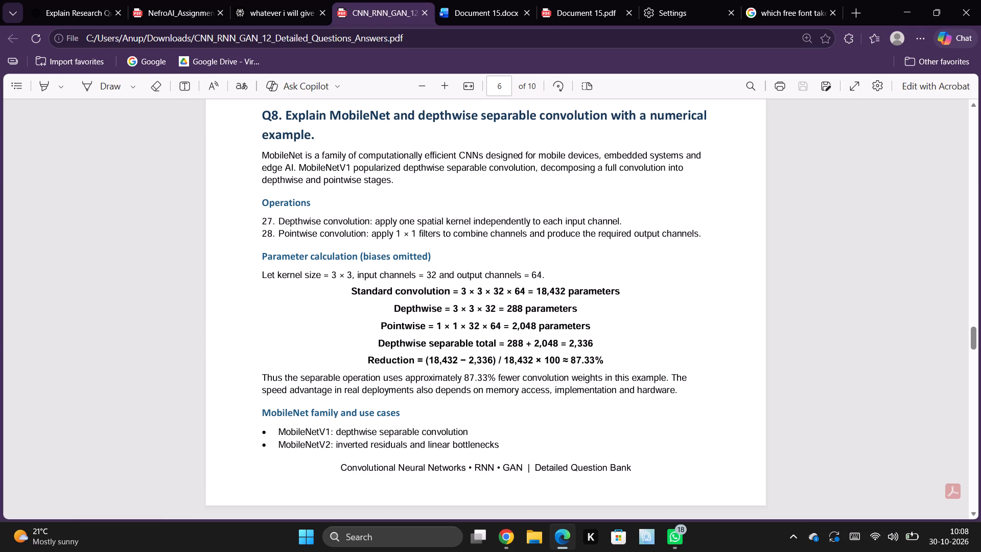
scroll(363, 453, down, 1)
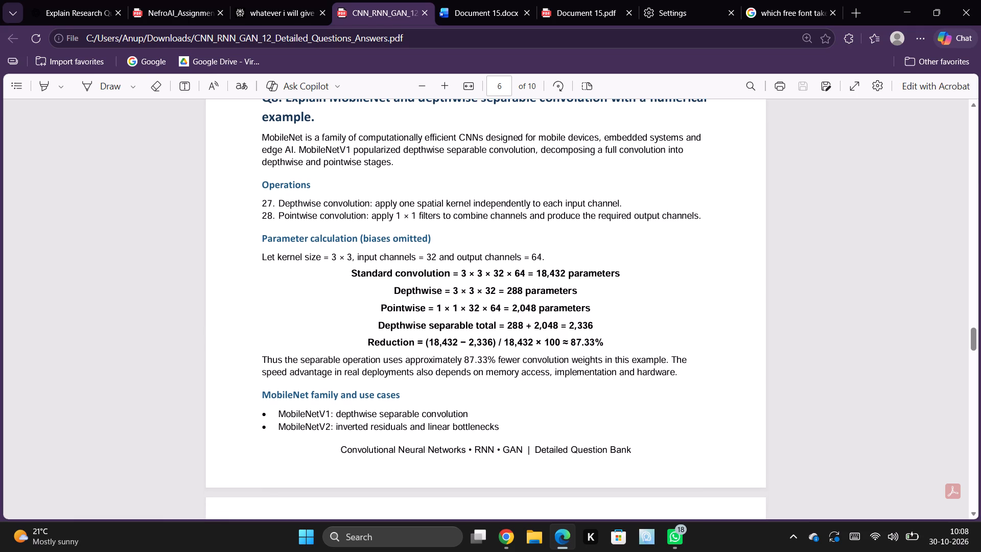
scroll(363, 453, down, 3)
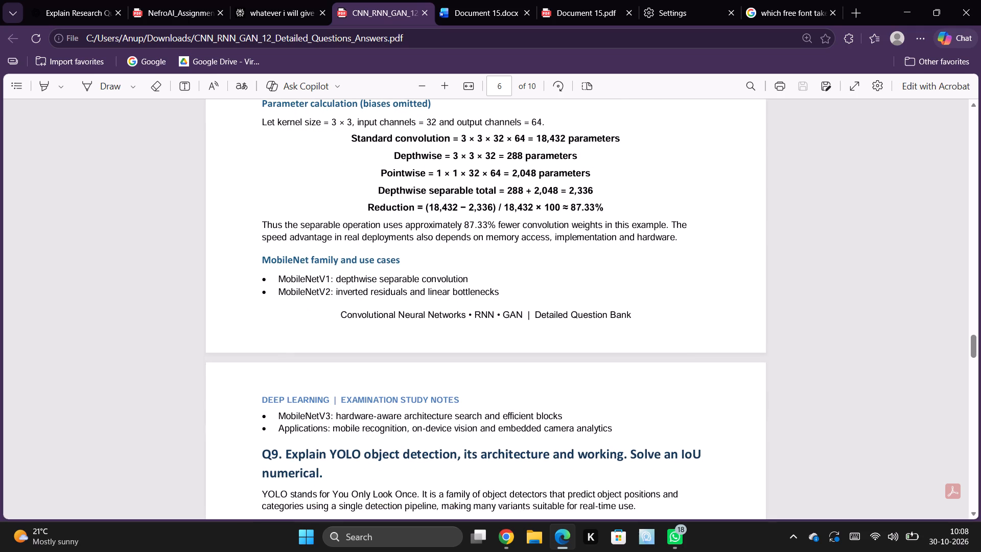
scroll(363, 453, up, 1)
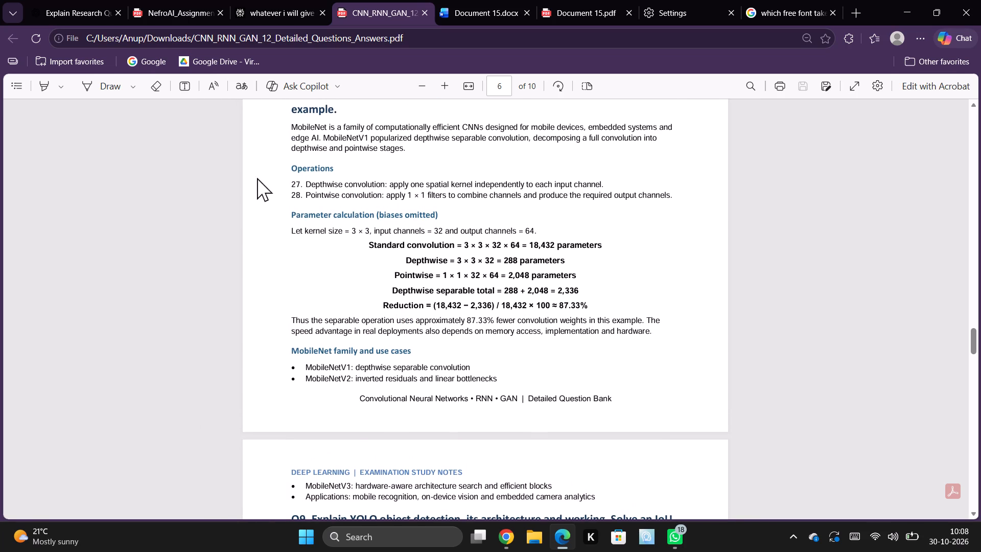
drag(292, 123, 450, 503)
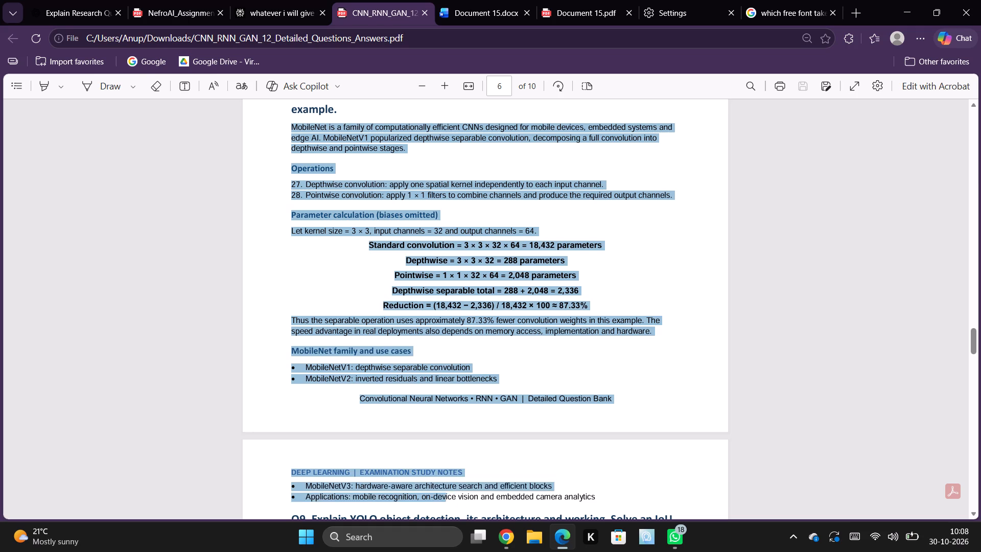
drag(450, 503, 601, 496)
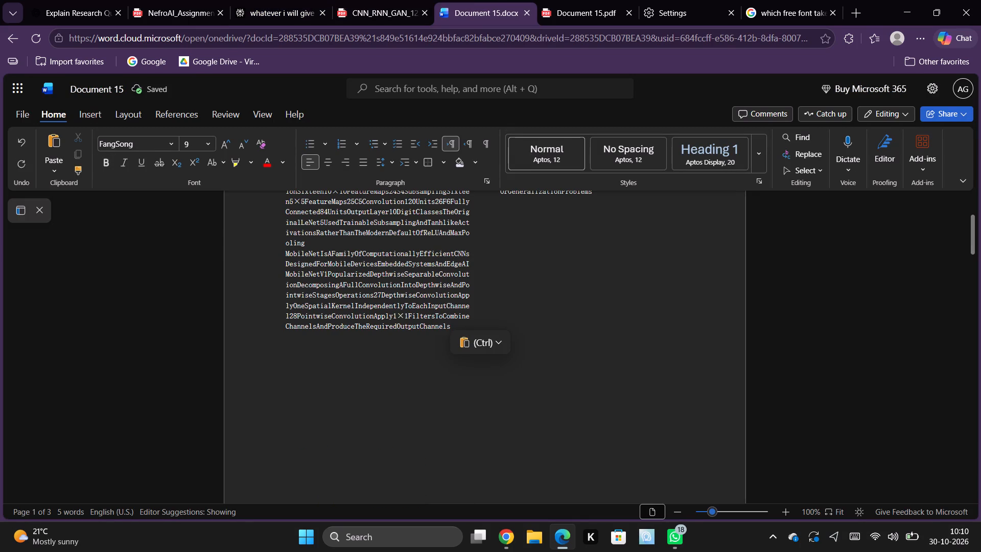
Delete surplus blank lines between the pasted MobileNet text and the ResidualNetworkResNet answer so ResNet moves up on page 1.
click(343, 415)
key(BackSpace)
key(BackSpace)
key(BackSpace)
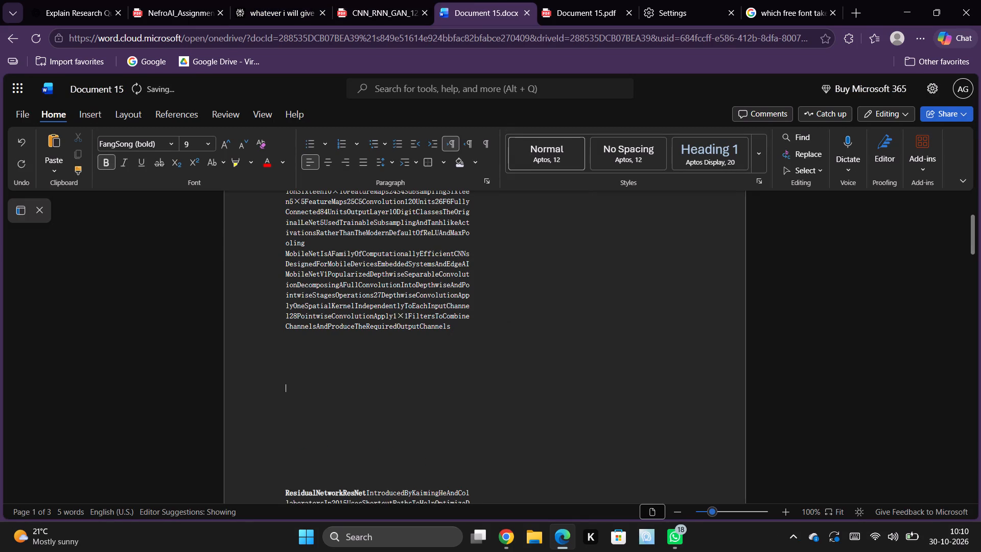
key(BackSpace)
scroll(343, 415, down, 3)
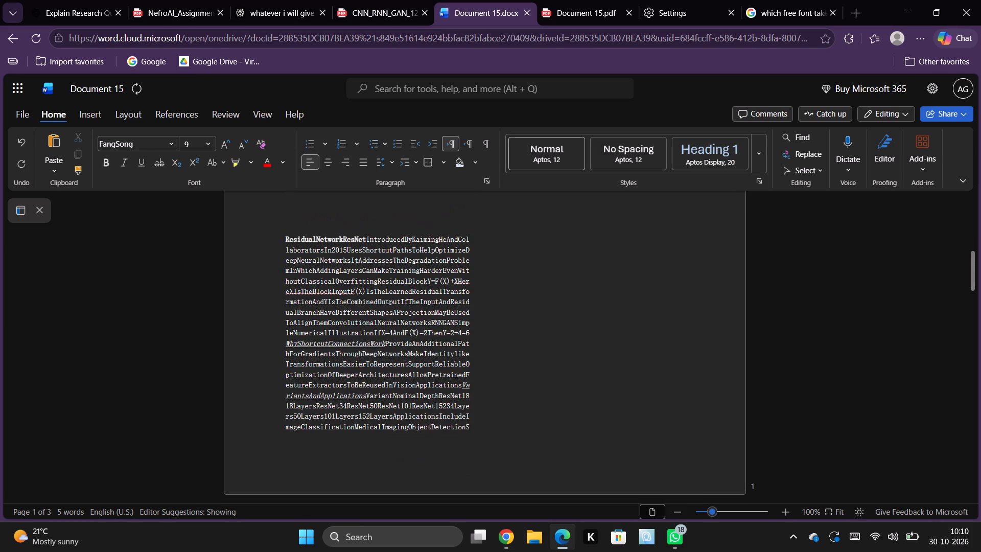
scroll(343, 415, up, 3)
key(BackSpace)
scroll(343, 415, up, 1)
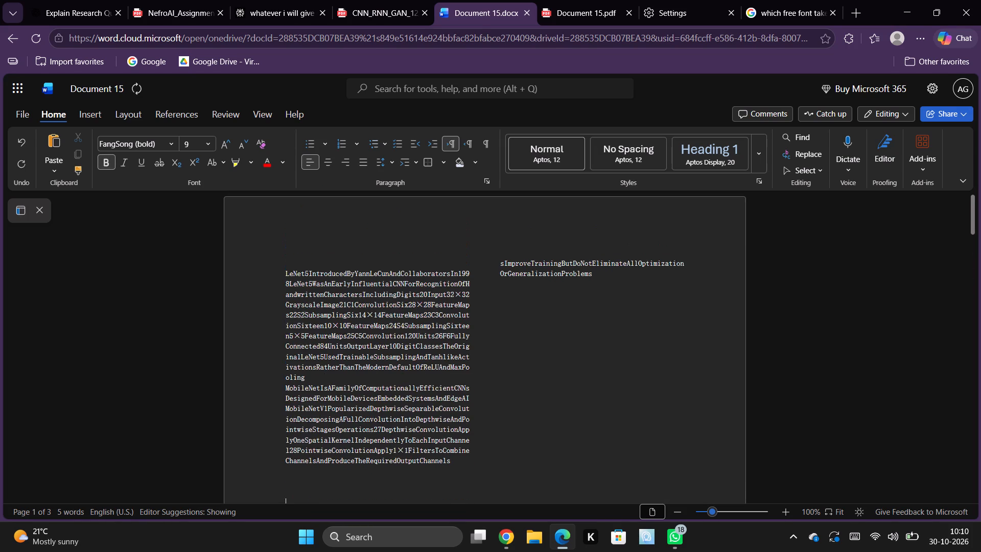
scroll(343, 415, up, 1)
key(BackSpace)
key(BackSpace)
scroll(343, 415, down, 4)
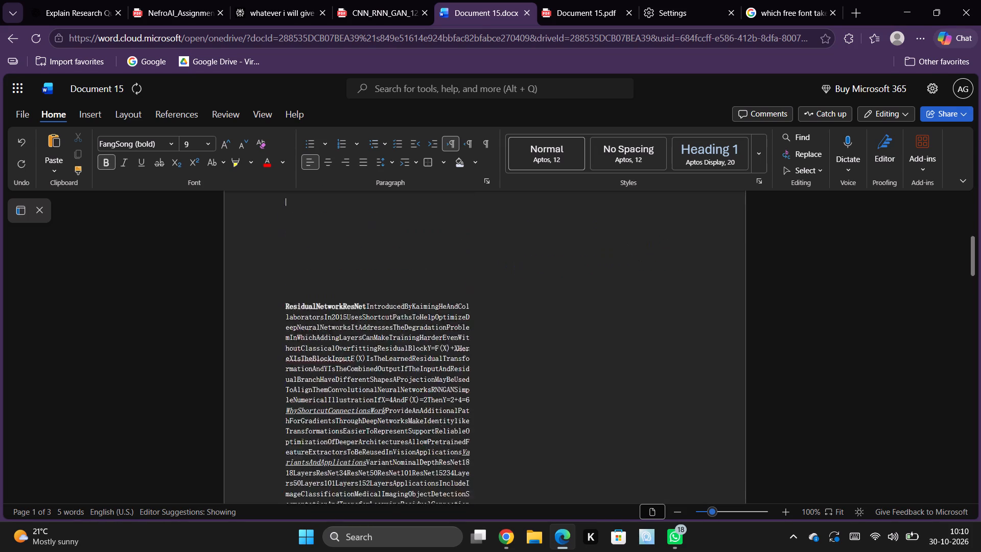
scroll(343, 415, down, 5)
scroll(343, 415, up, 5)
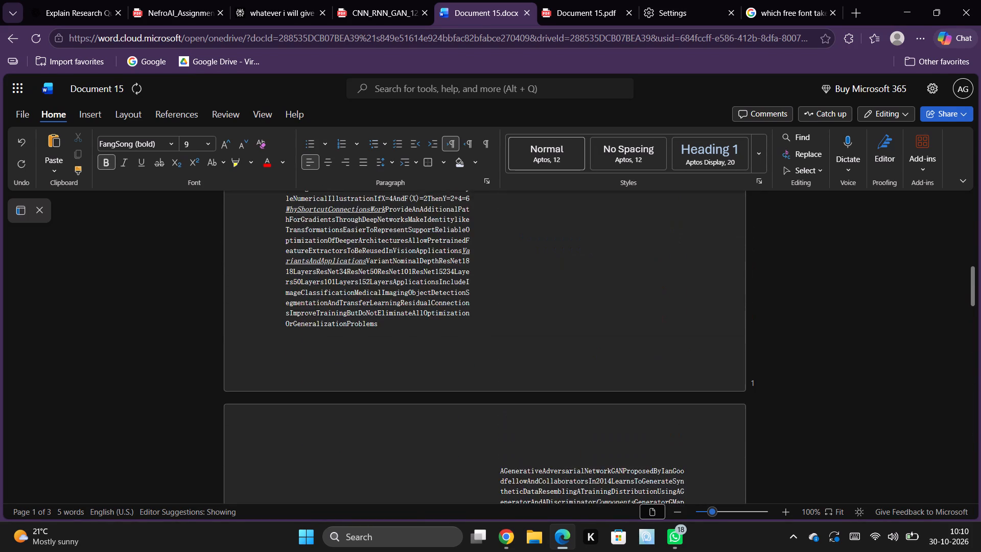
scroll(343, 415, up, 3)
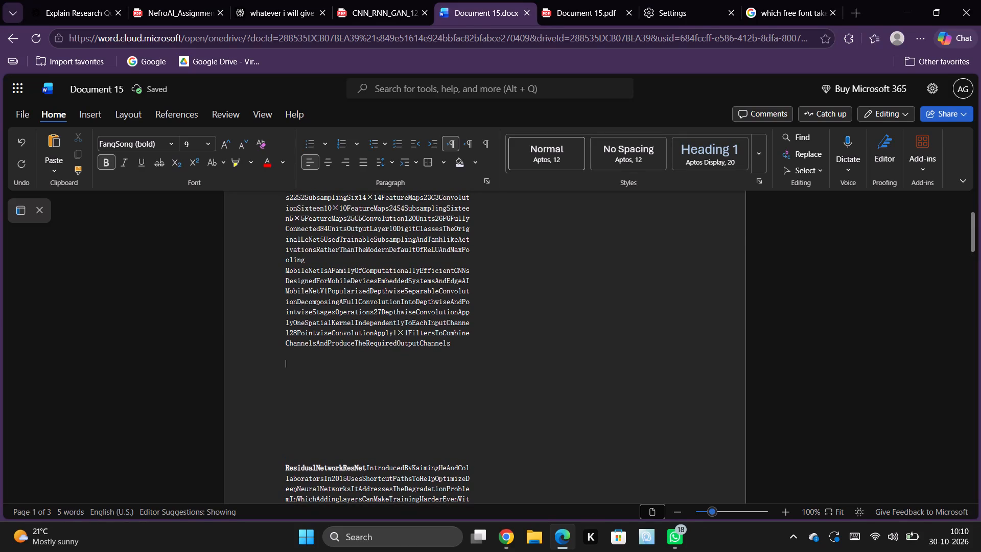
Make the word "MobileNet" at the start of the pasted answer bold.
drag(281, 272, 309, 270)
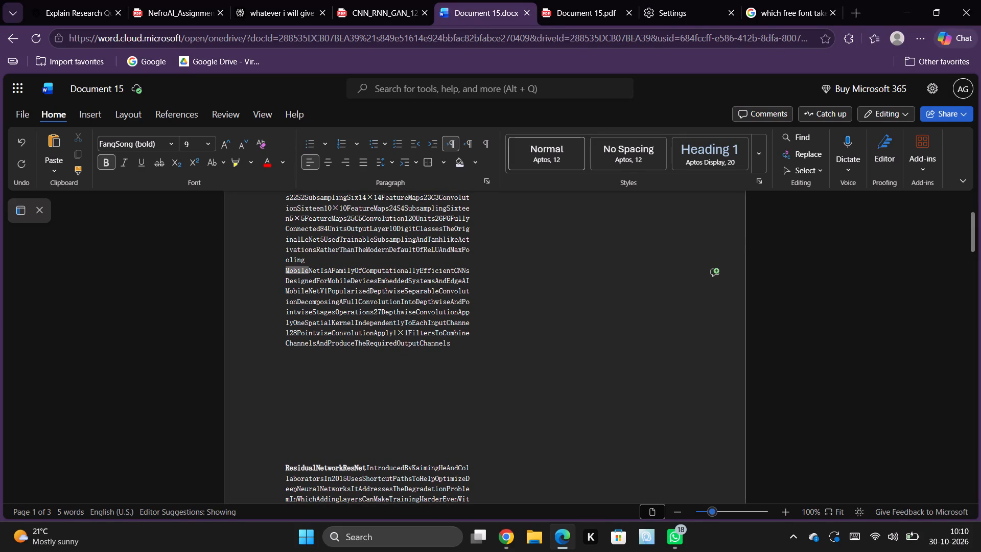
drag(309, 270, 319, 269)
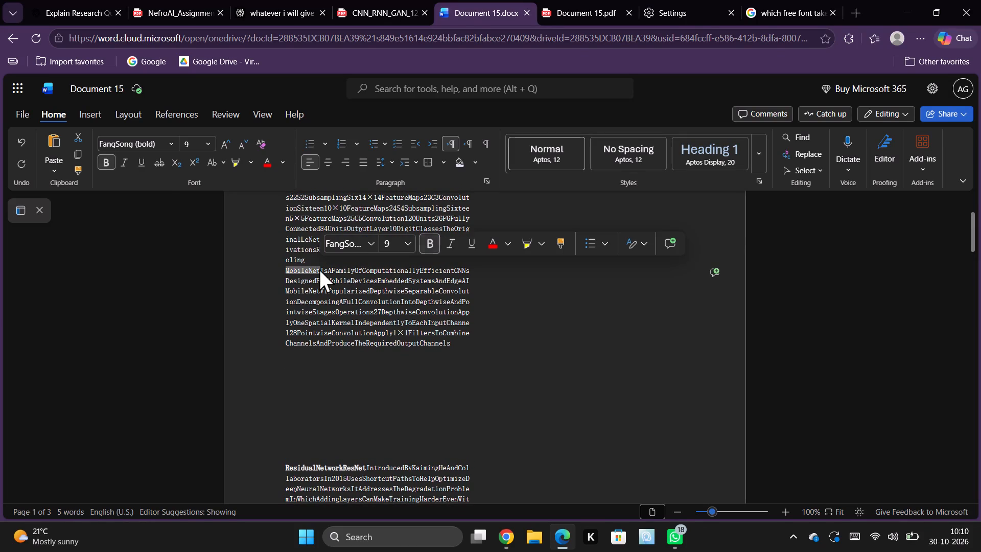
click(108, 162)
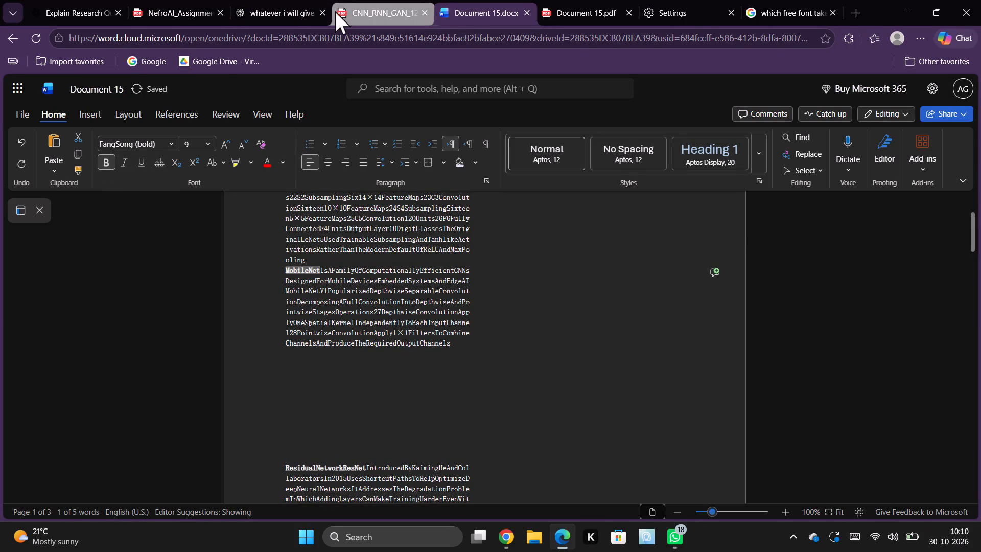
Compare the pasted MobileNet text in Document 15 with Q8 in the CNN_RNN_GAN_12 PDF to locate its subheadings, enlarging the document to 180%.
click(349, 6)
scroll(349, 176, up, 2)
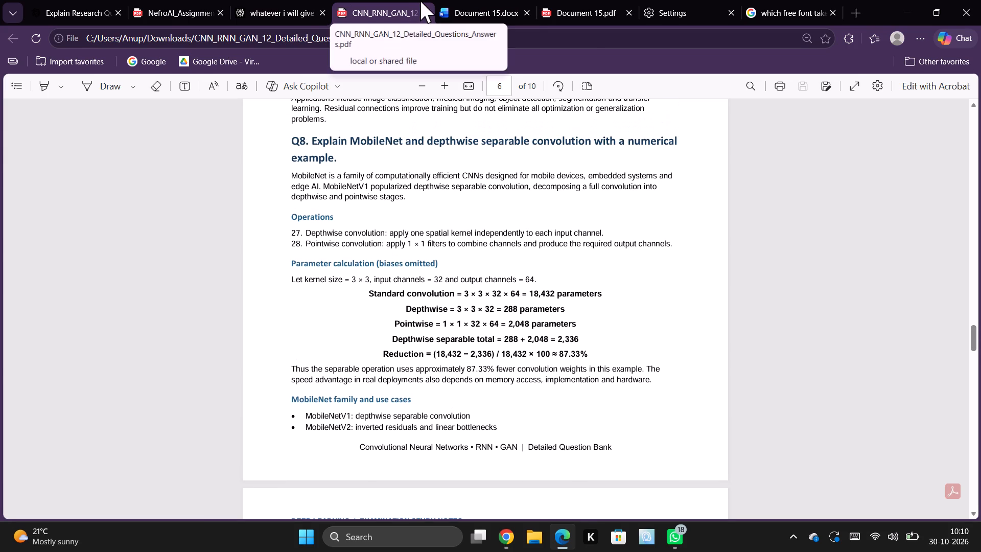
click(475, 0)
scroll(355, 355, down, 1)
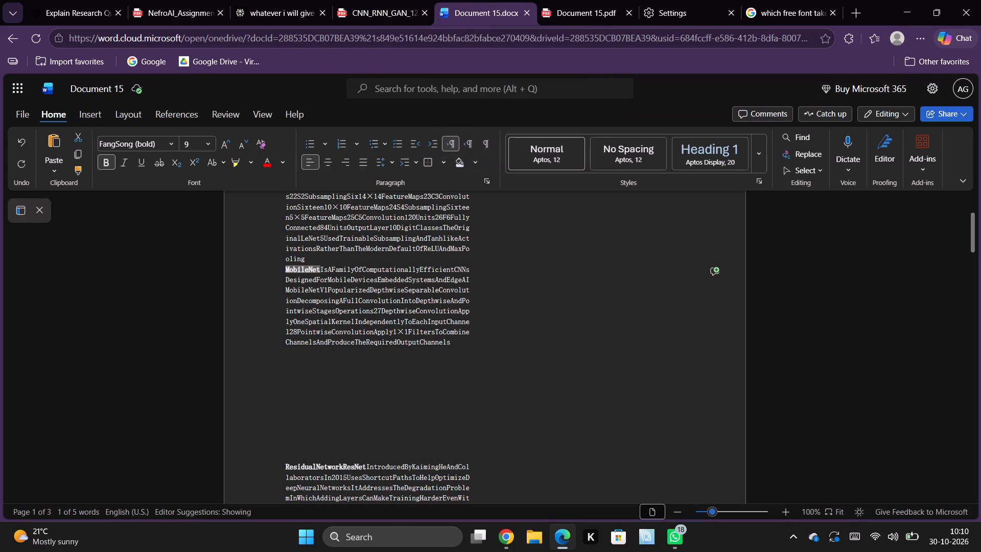
scroll(355, 355, down, 1)
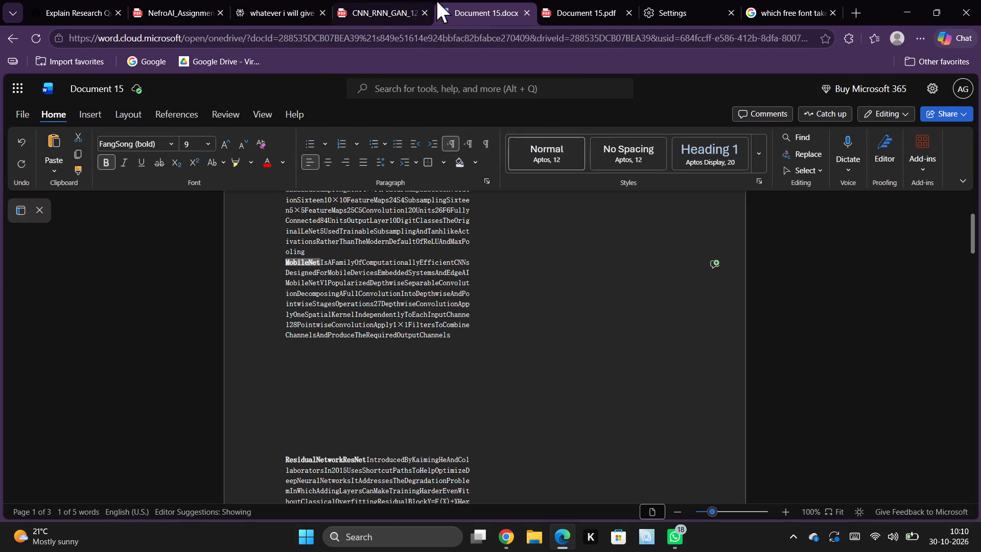
click(387, 0)
click(434, 0)
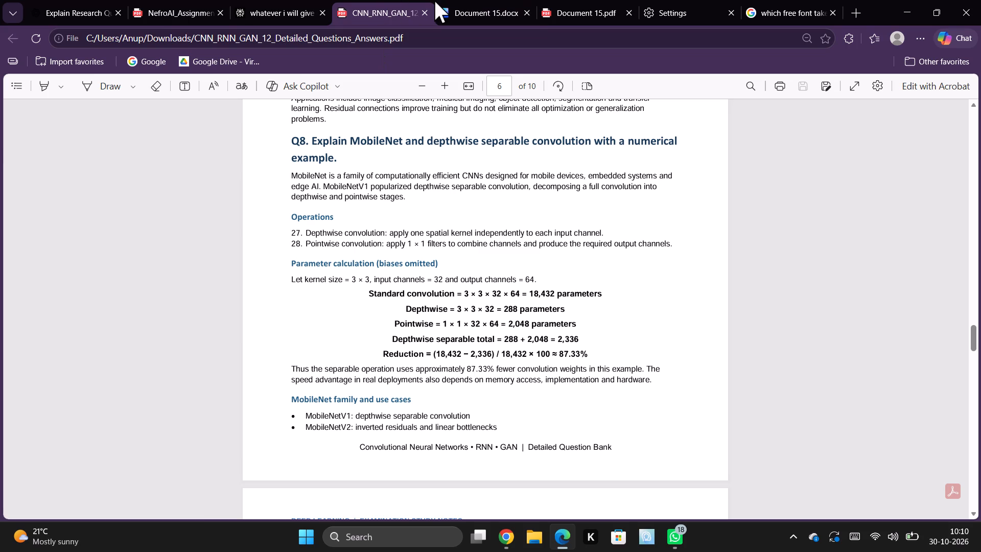
click(458, 0)
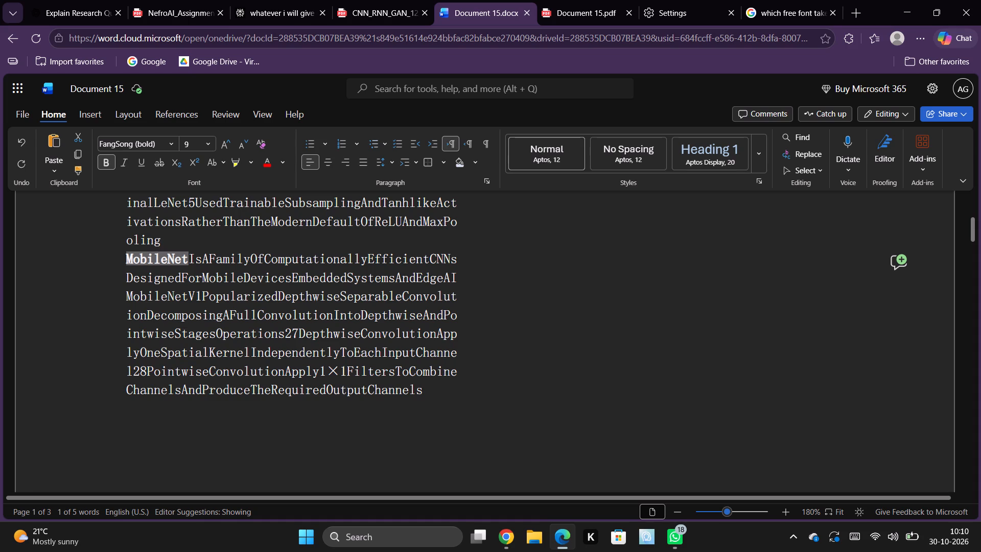
click(279, 340)
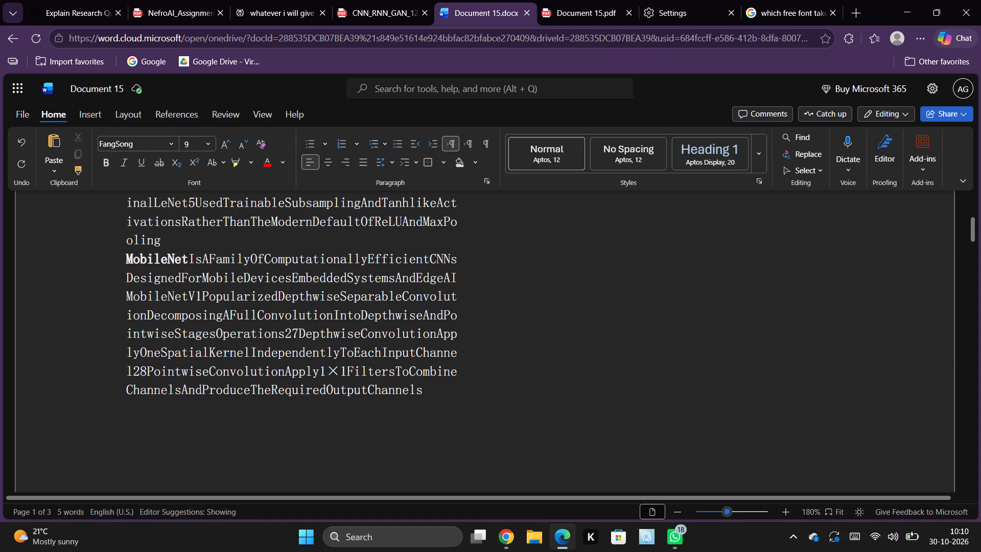
click(328, 328)
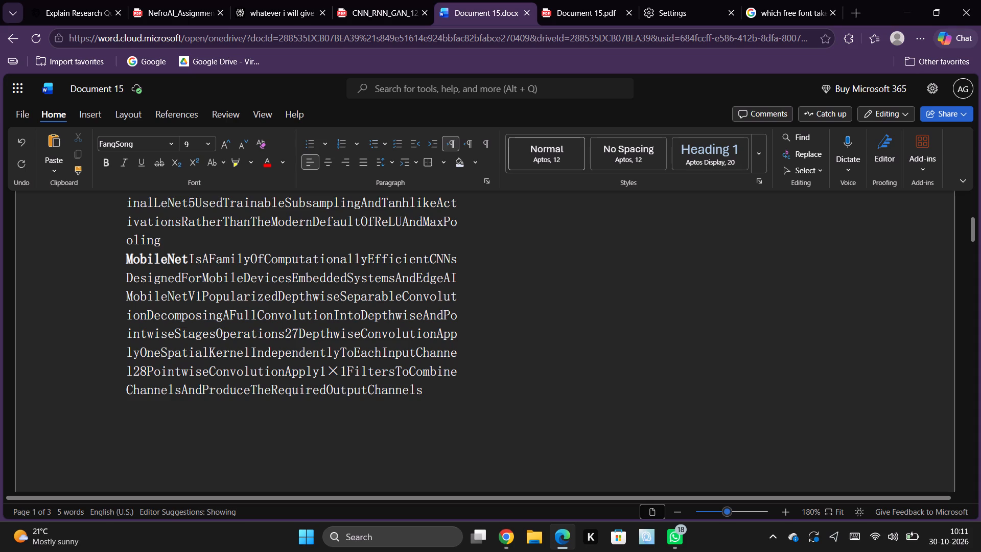
click(373, 0)
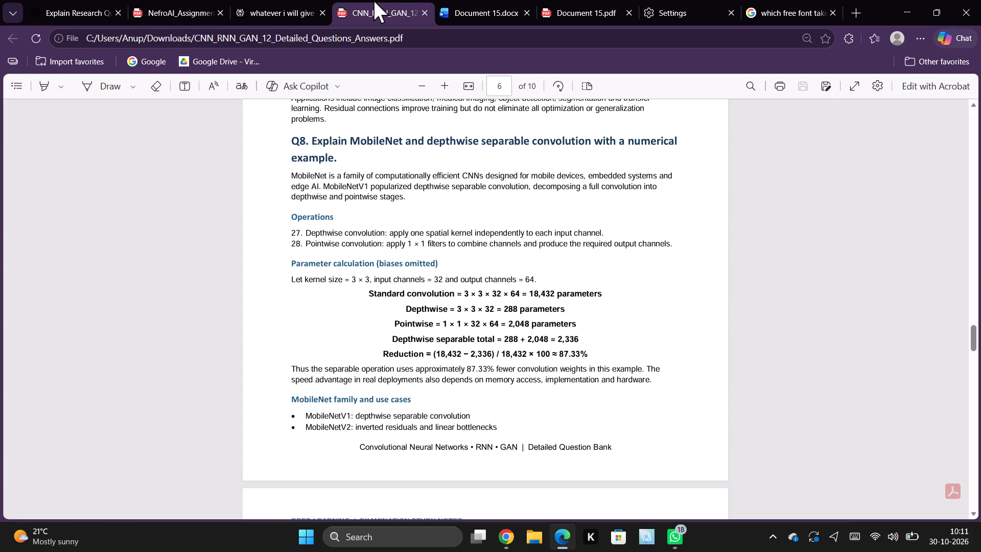
click(443, 0)
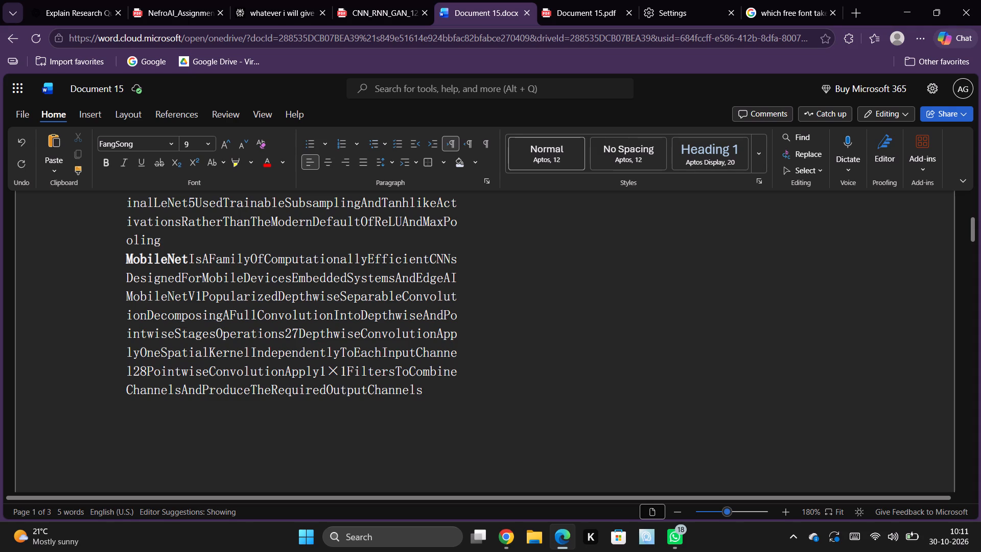
double_click(226, 324)
click(226, 324)
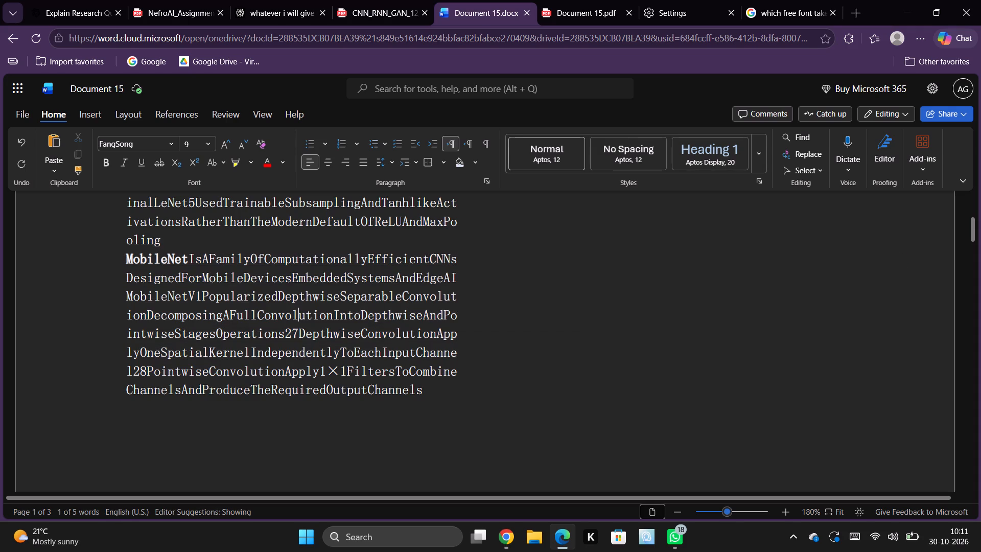
click(369, 0)
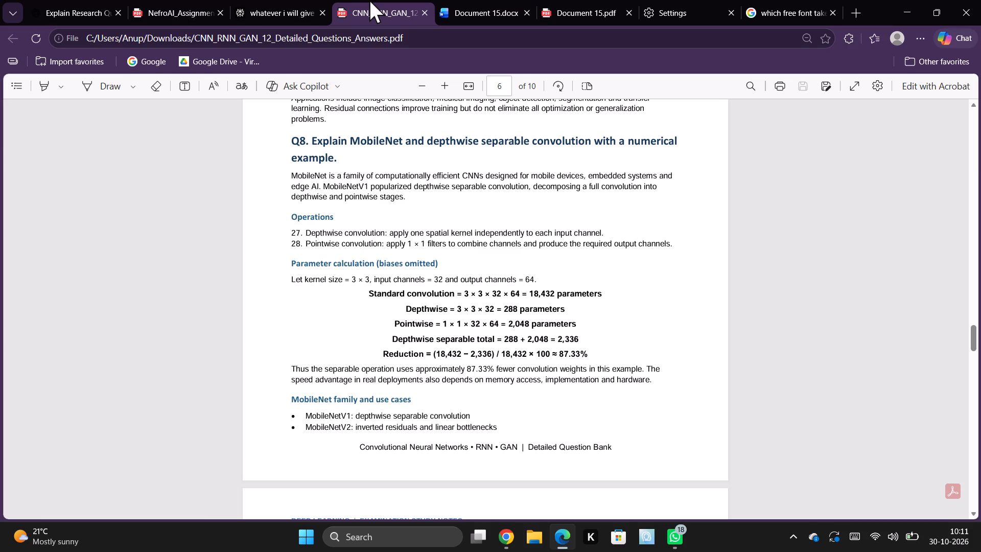
click(452, 0)
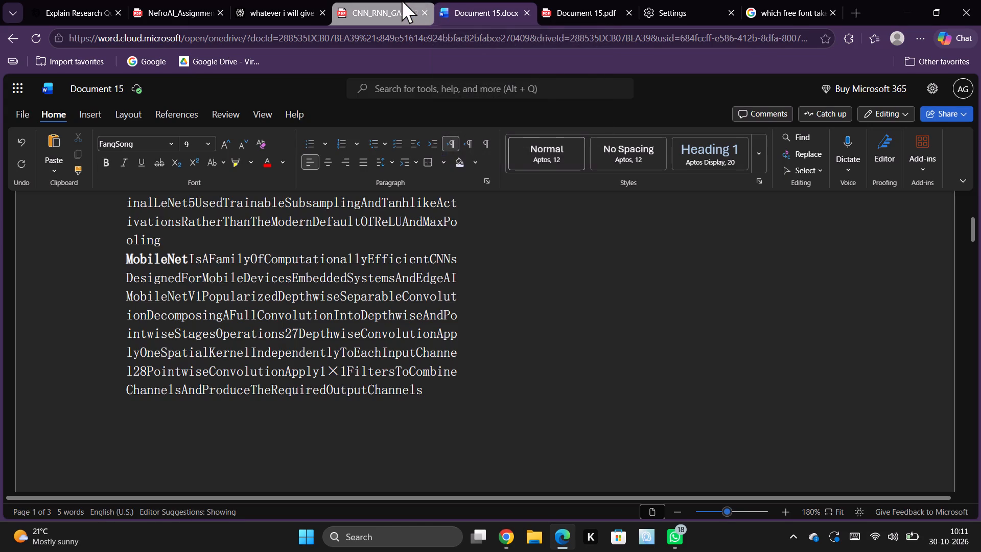
click(402, 0)
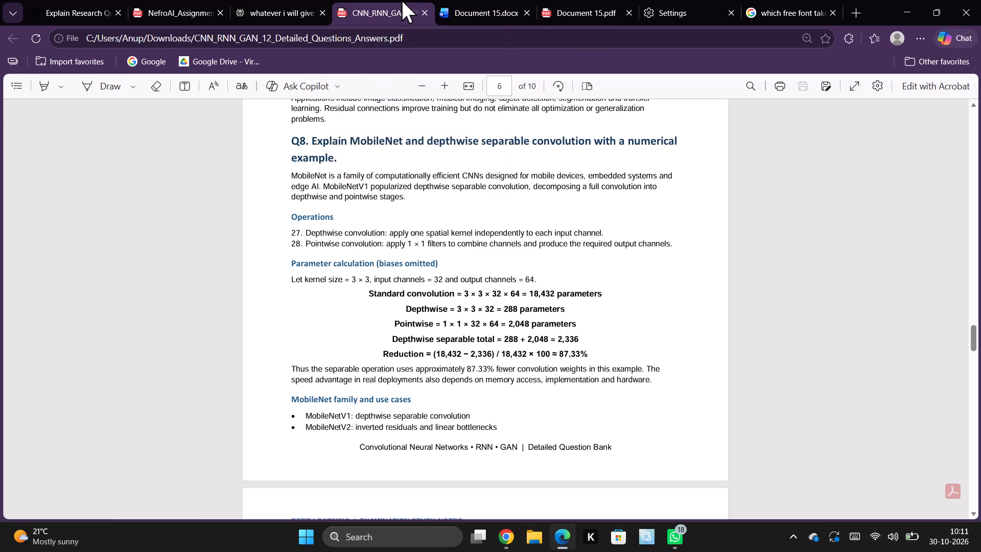
Format the "Operations" subheading inside the MobileNet answer in Document 15 as italic and underlined.
click(450, 0)
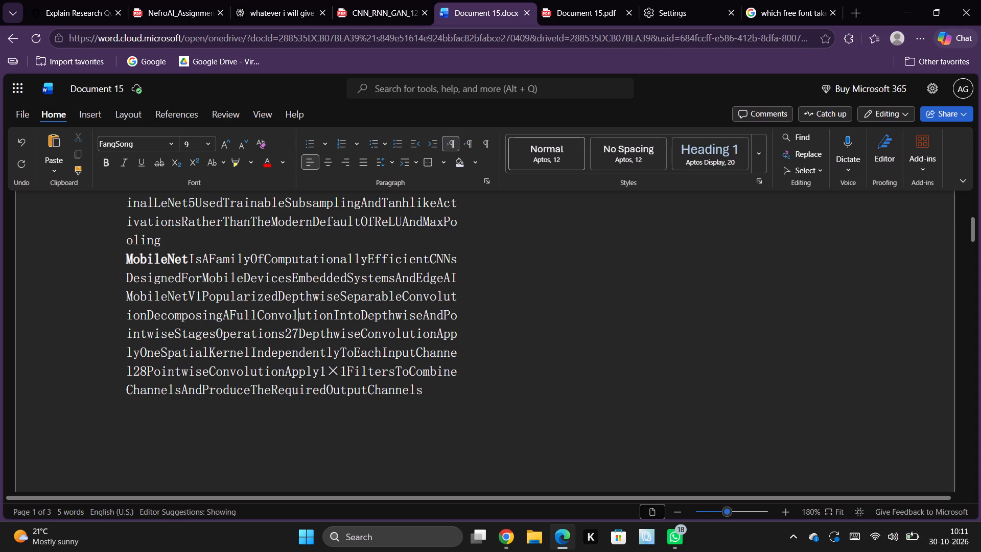
drag(216, 332, 283, 333)
click(129, 160)
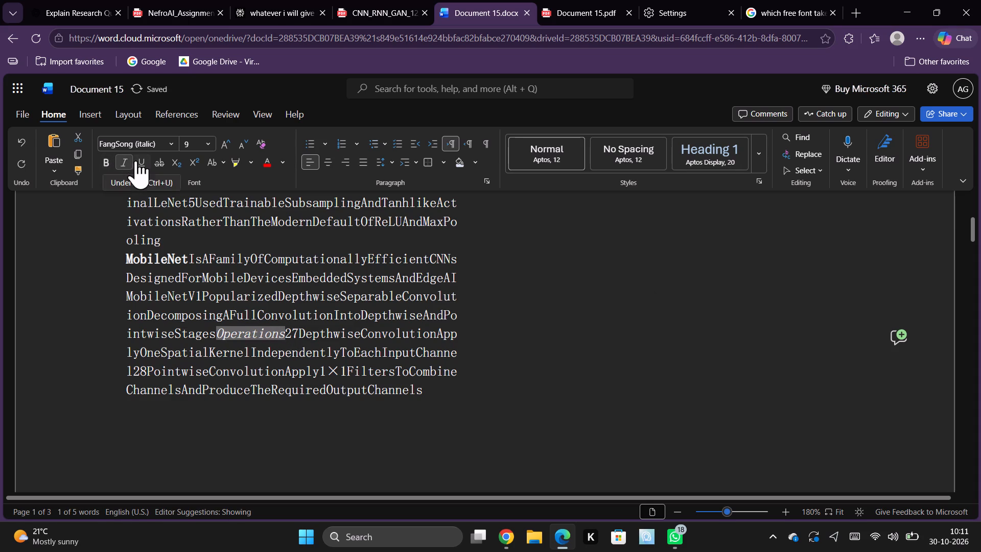
click(136, 160)
click(386, 0)
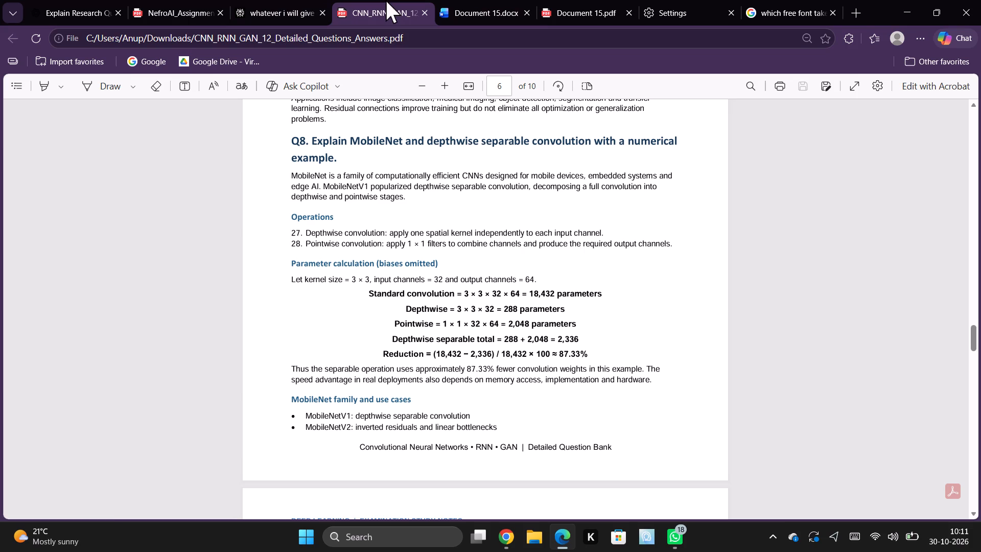
scroll(387, 251, down, 3)
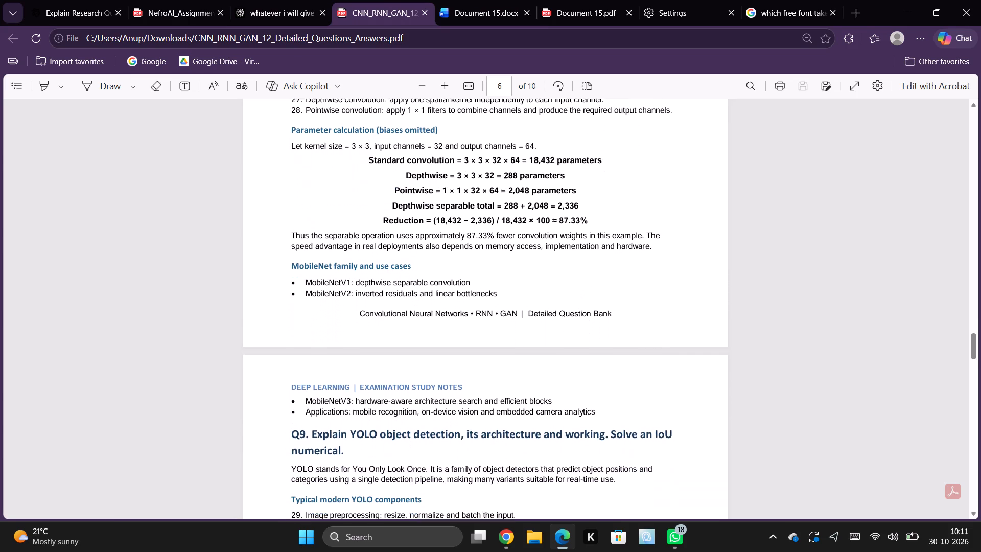
scroll(387, 251, down, 1)
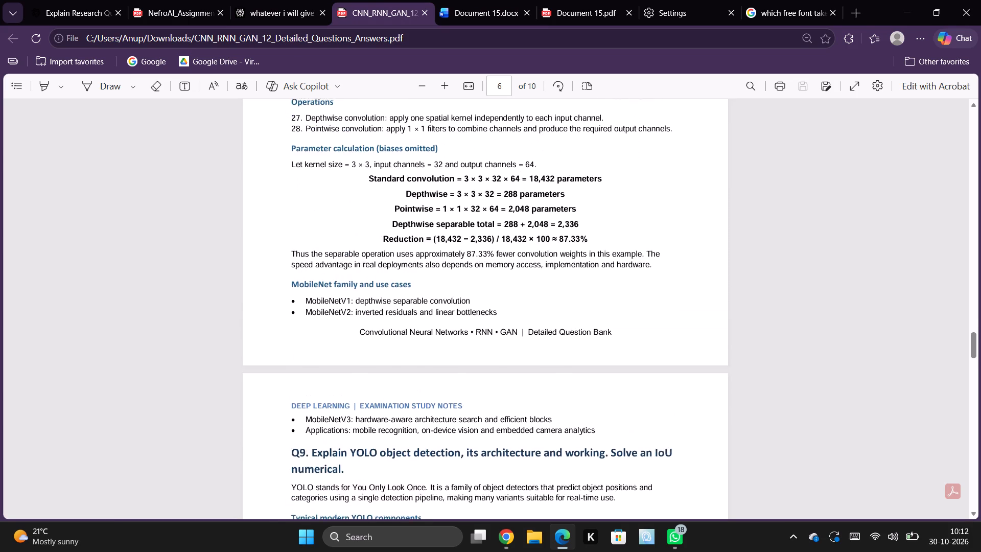
drag(289, 218, 609, 359)
key(ctrl+c)
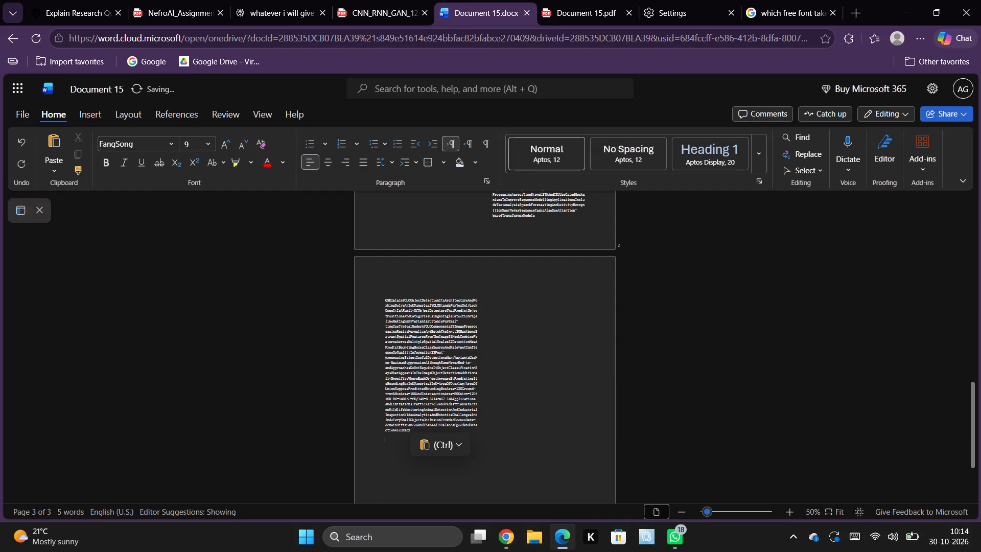
Set the font of the whole pasted YOLO answer to Batang.
scroll(499, 343, down, 3)
scroll(499, 343, up, 1)
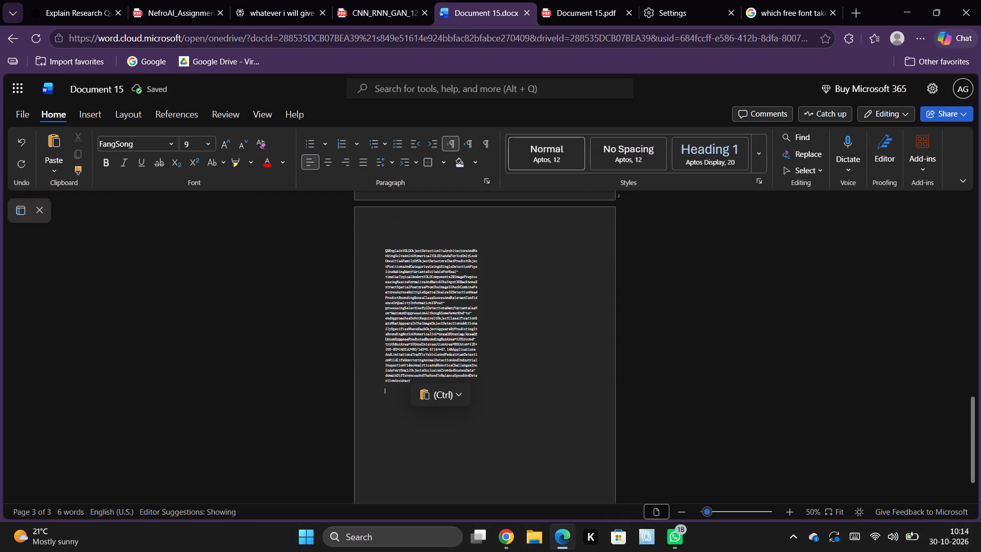
scroll(421, 297, up, 1)
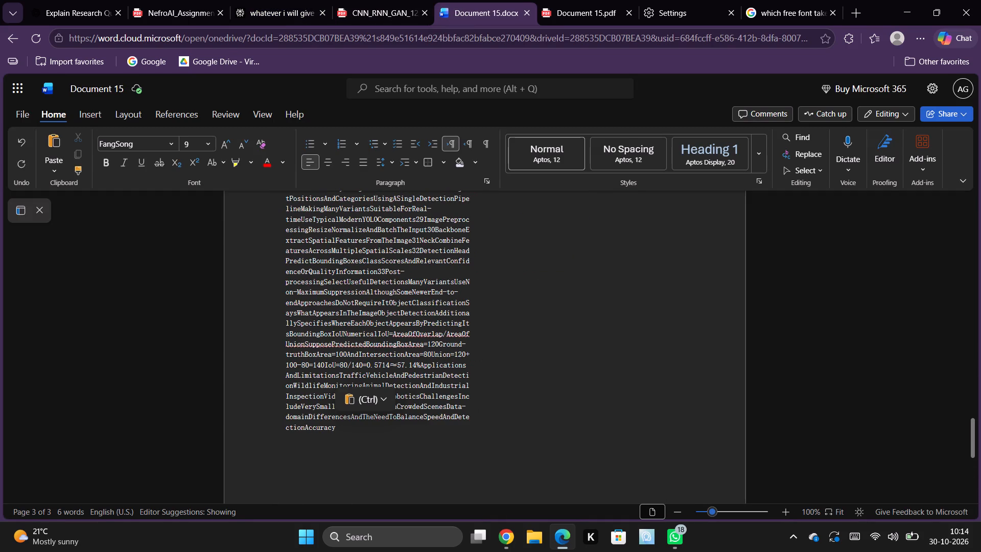
scroll(421, 297, up, 3)
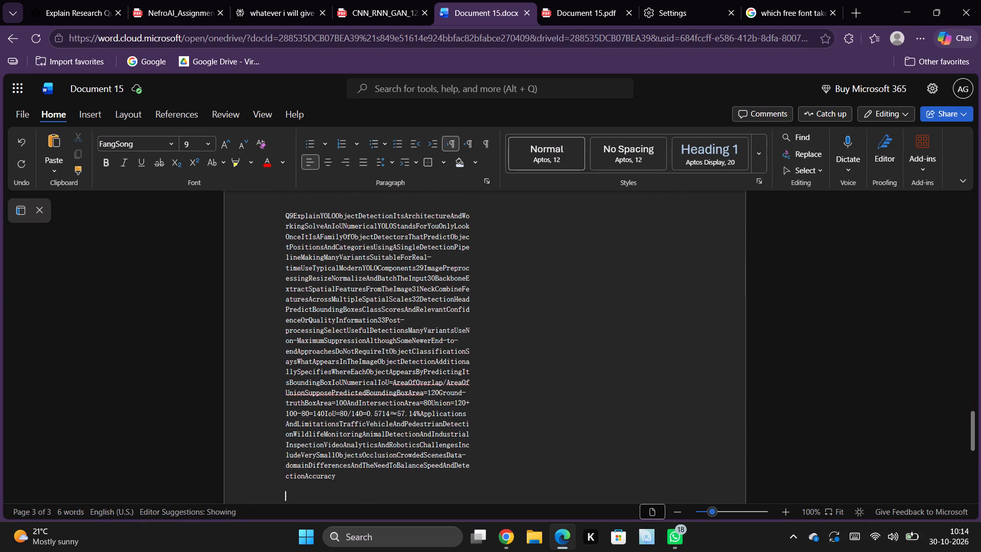
drag(348, 479, 264, 212)
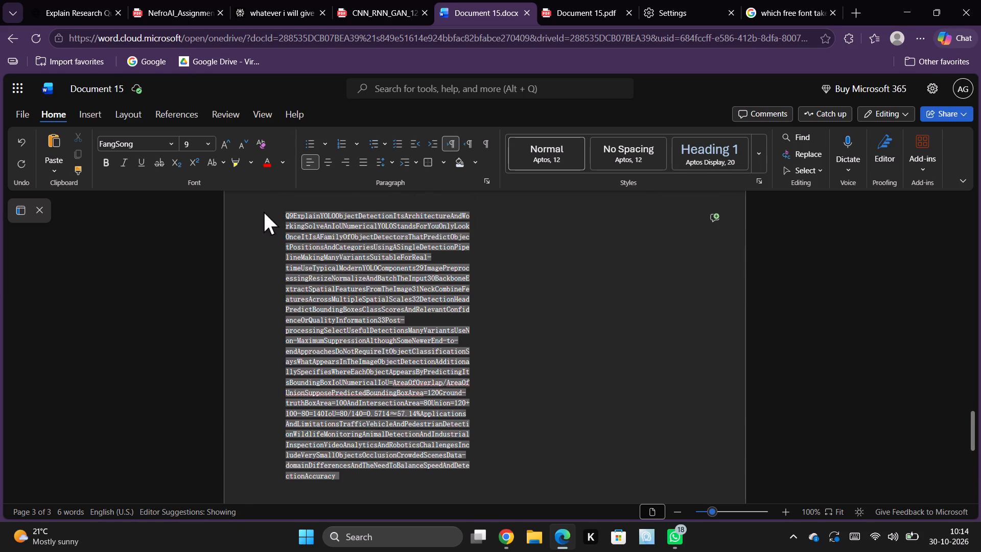
drag(264, 212, 264, 205)
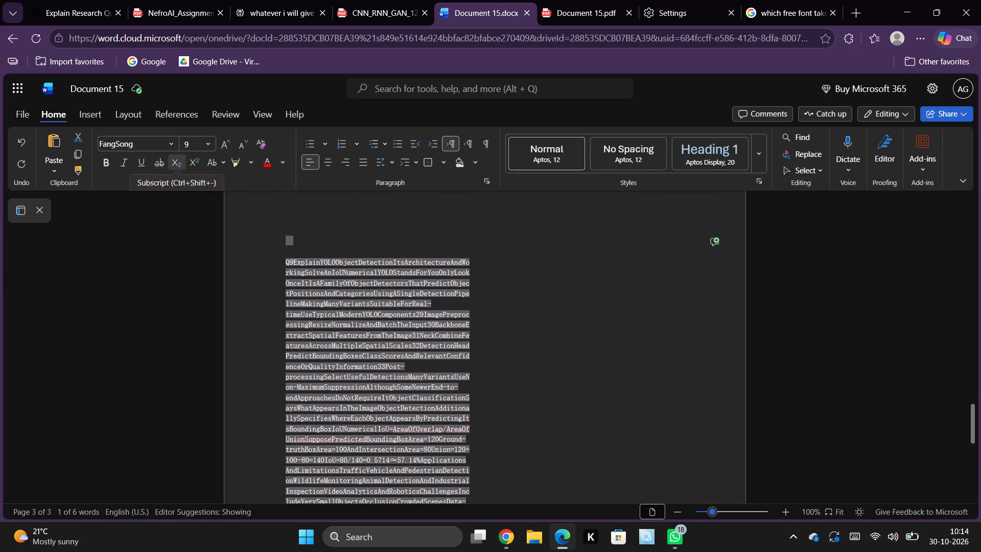
click(174, 143)
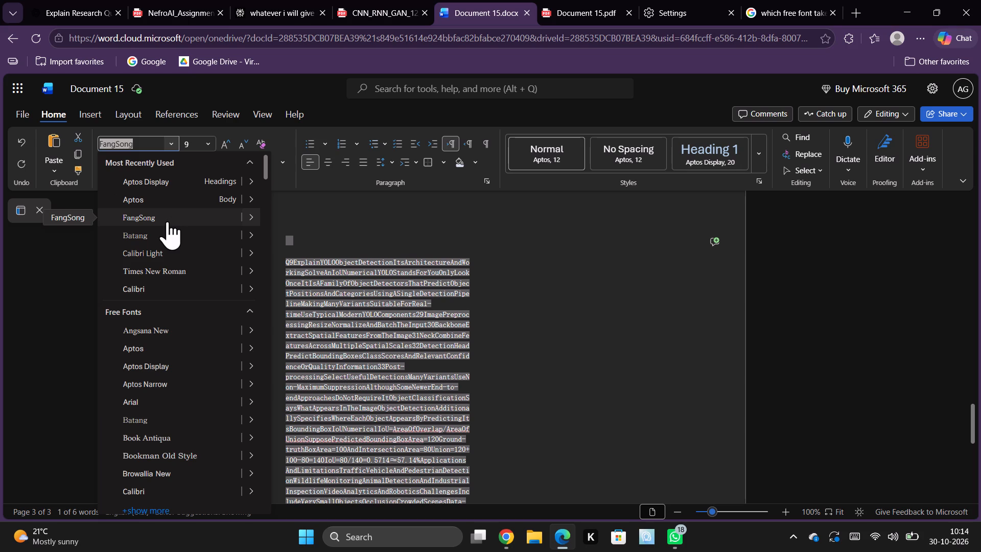
click(166, 418)
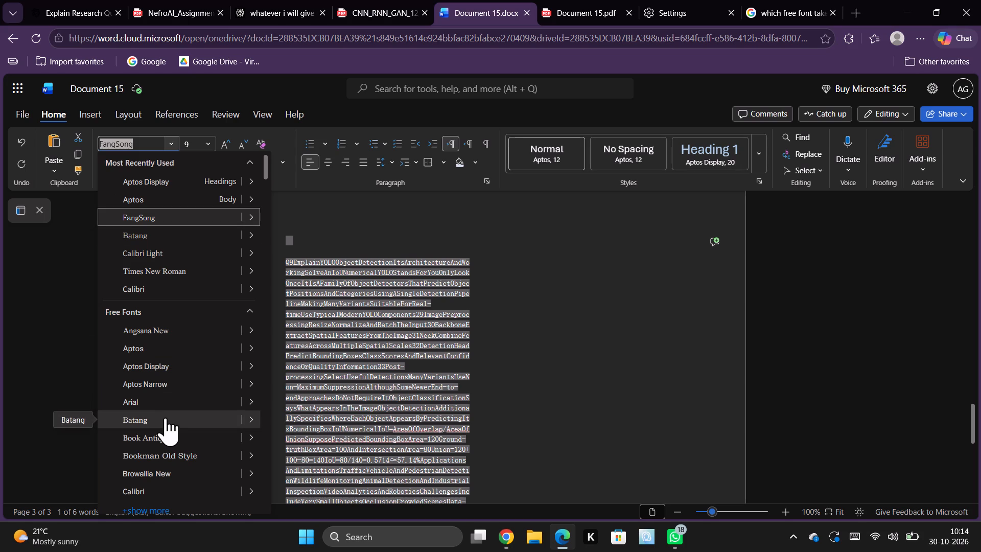
scroll(324, 431, down, 1)
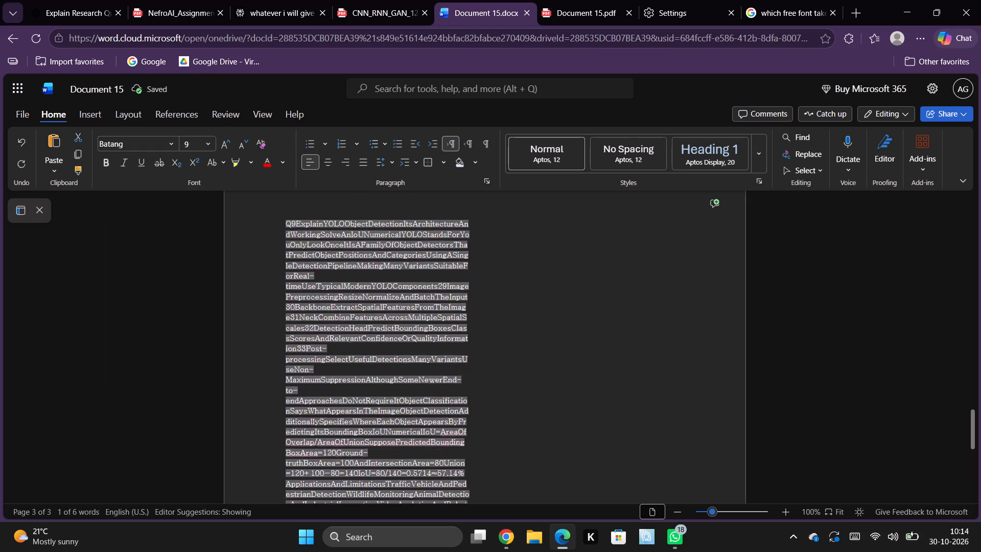
scroll(324, 431, down, 4)
scroll(324, 431, up, 3)
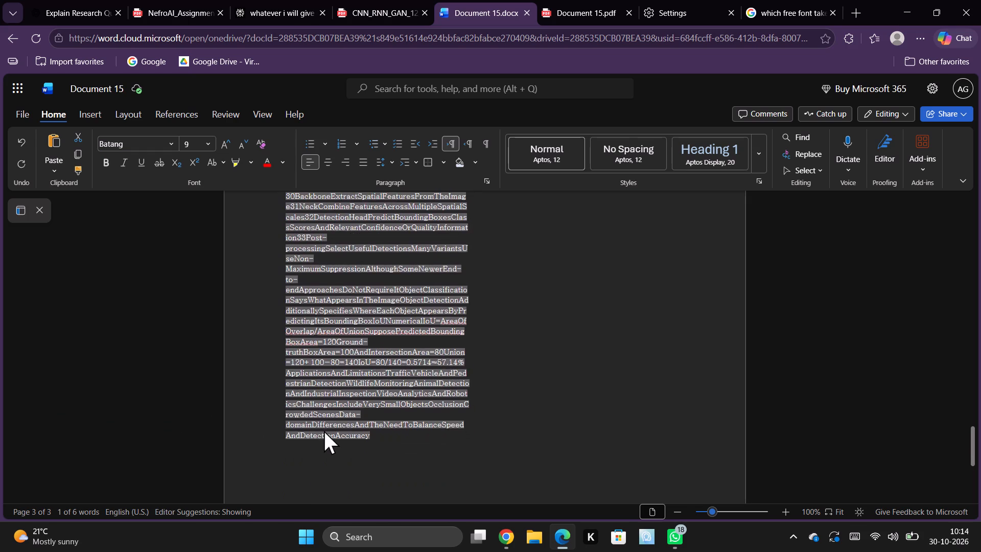
scroll(324, 431, up, 1)
click(365, 343)
Make "YOLOObjectDetection" in the first line of the YOLO answer bold.
scroll(365, 343, up, 1)
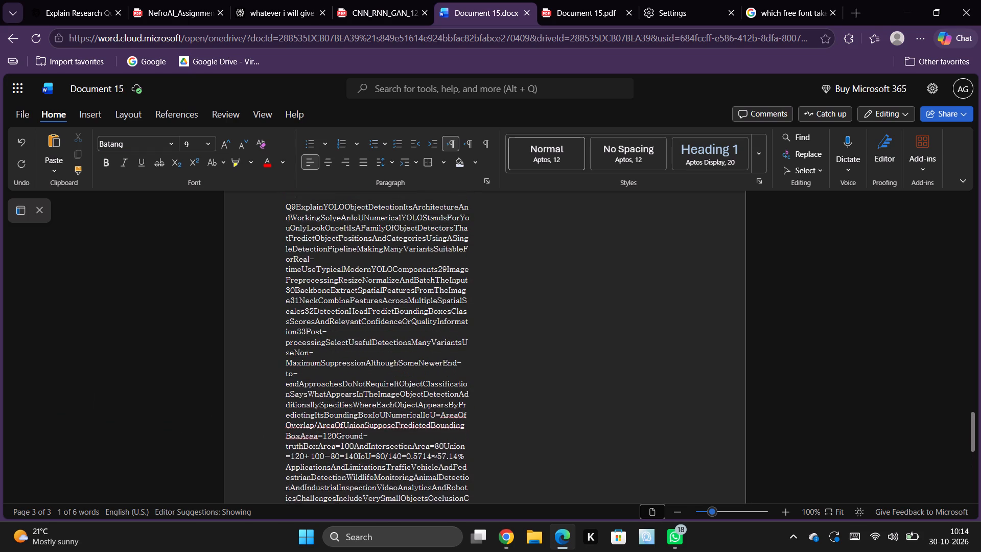
scroll(365, 343, up, 1)
scroll(315, 284, up, 1)
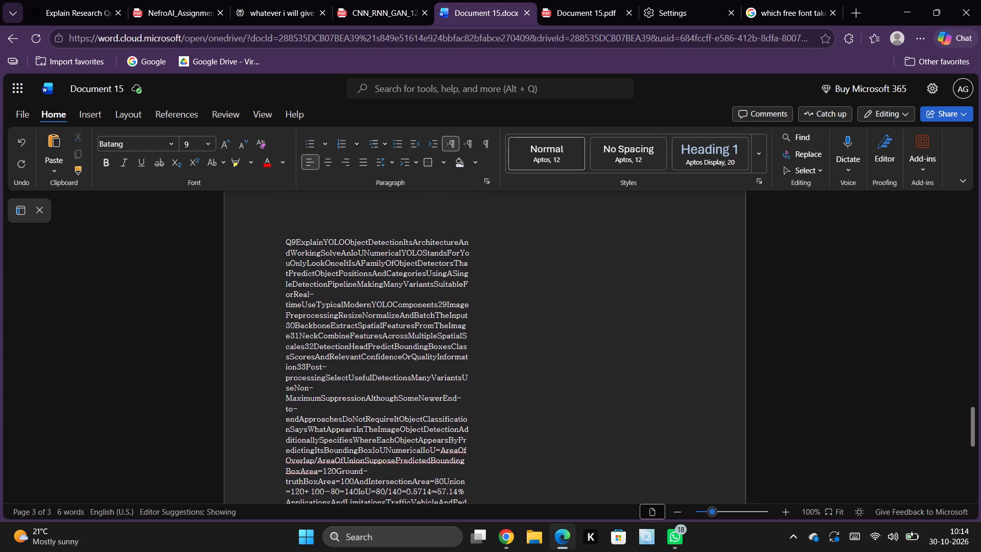
scroll(315, 284, up, 4)
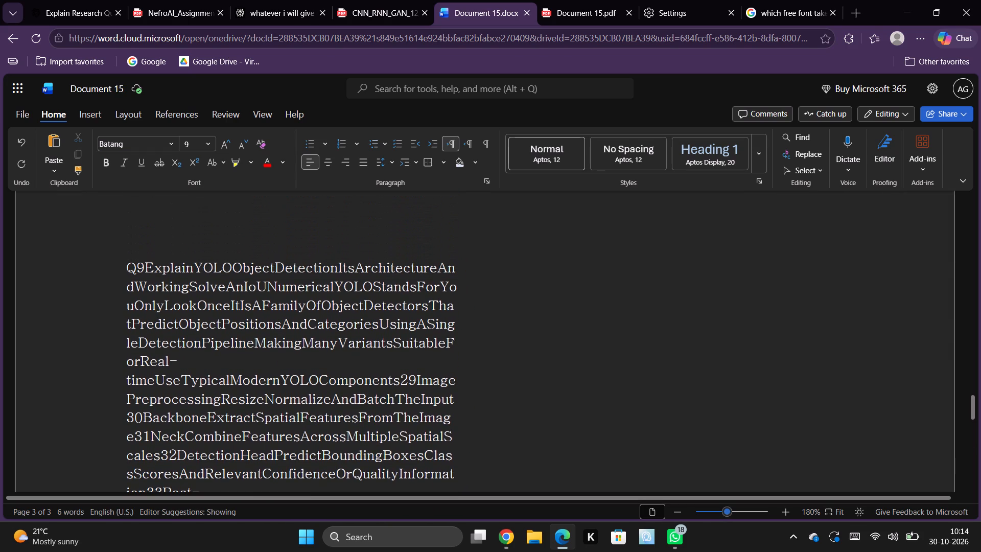
drag(195, 264, 279, 273)
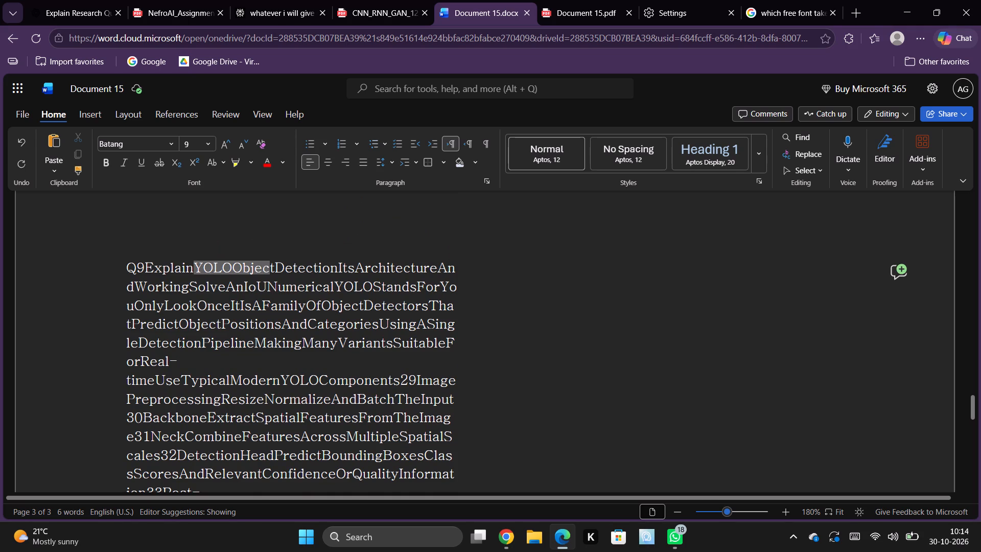
drag(279, 273, 337, 271)
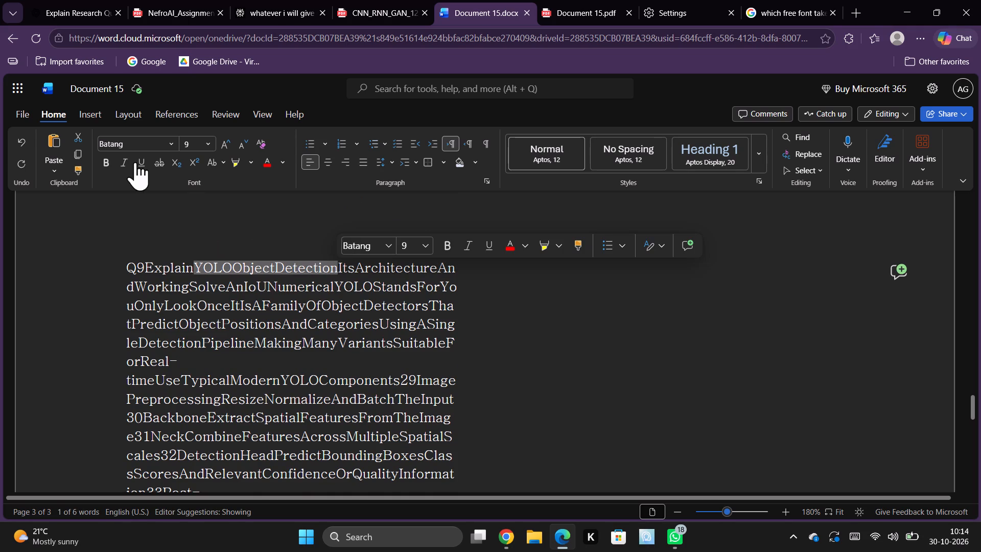
click(113, 159)
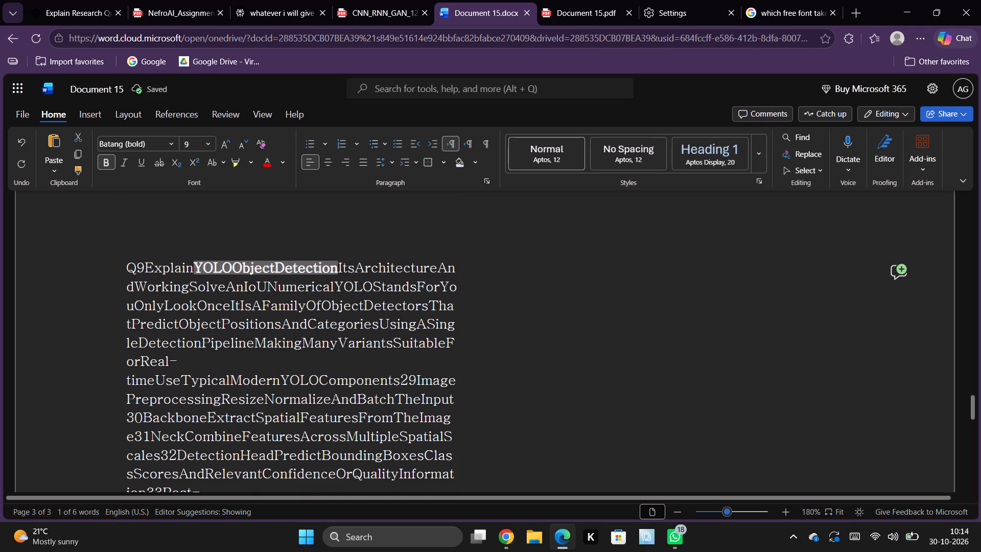
Remove "Q9Explain" and "Its" around the bold "YOLOObjectDetection" heading so it runs directly into "ArchitectureAndWorking".
drag(192, 266, 133, 266)
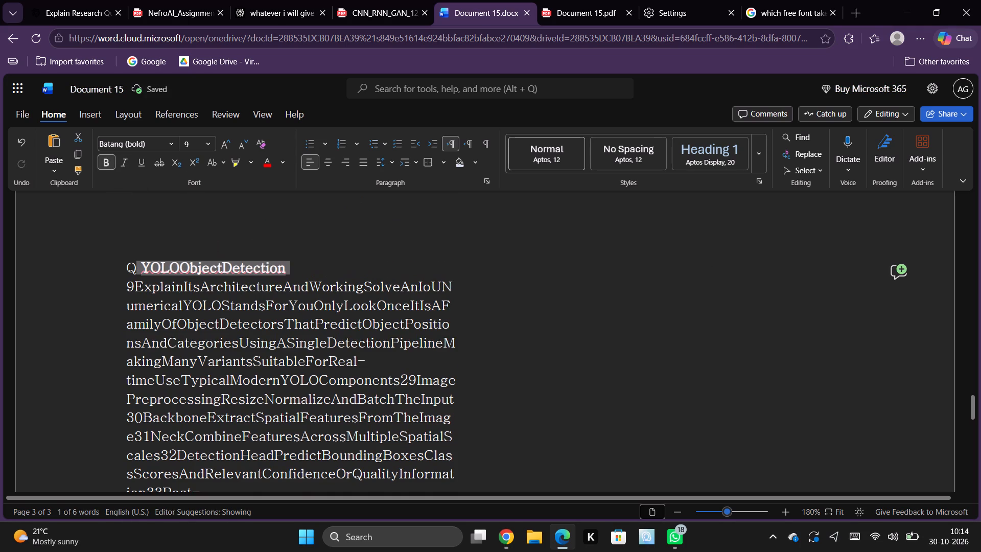
click(136, 266)
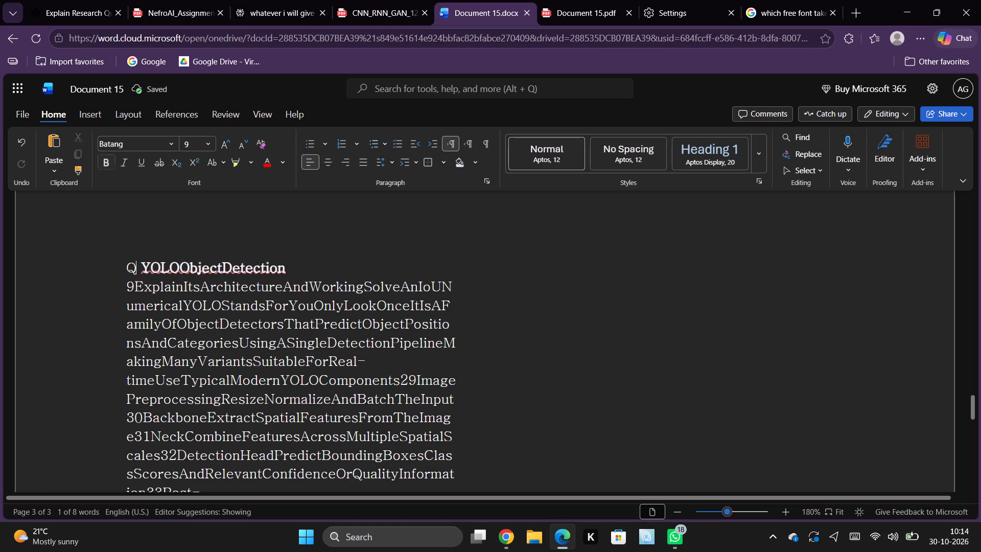
key(BackSpace)
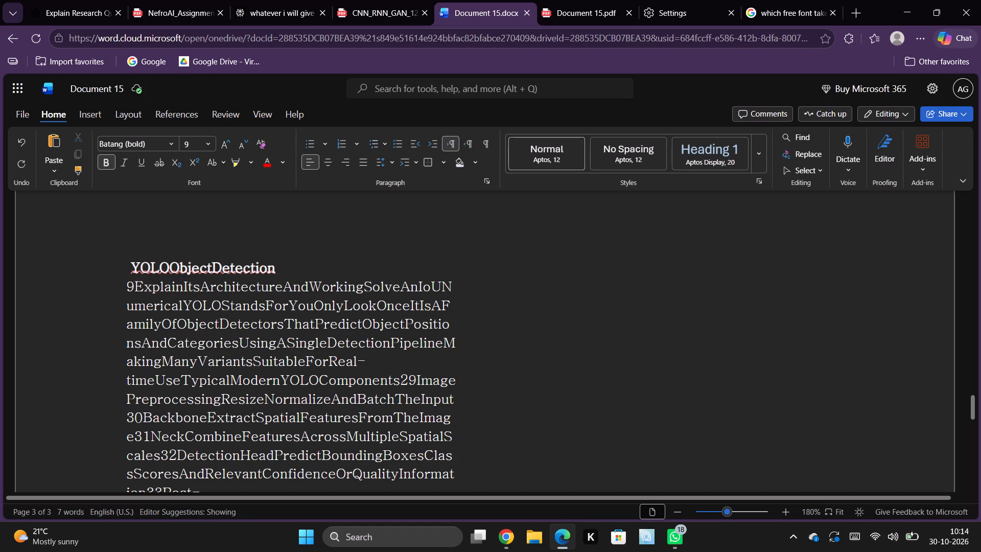
drag(200, 287, 123, 290)
key(BackSpace)
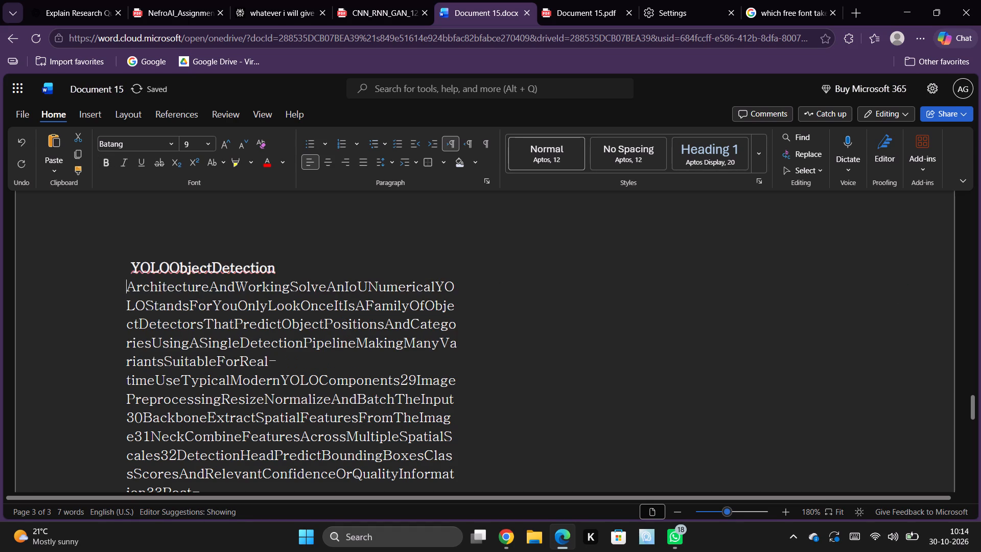
key(BackSpace)
click(161, 259)
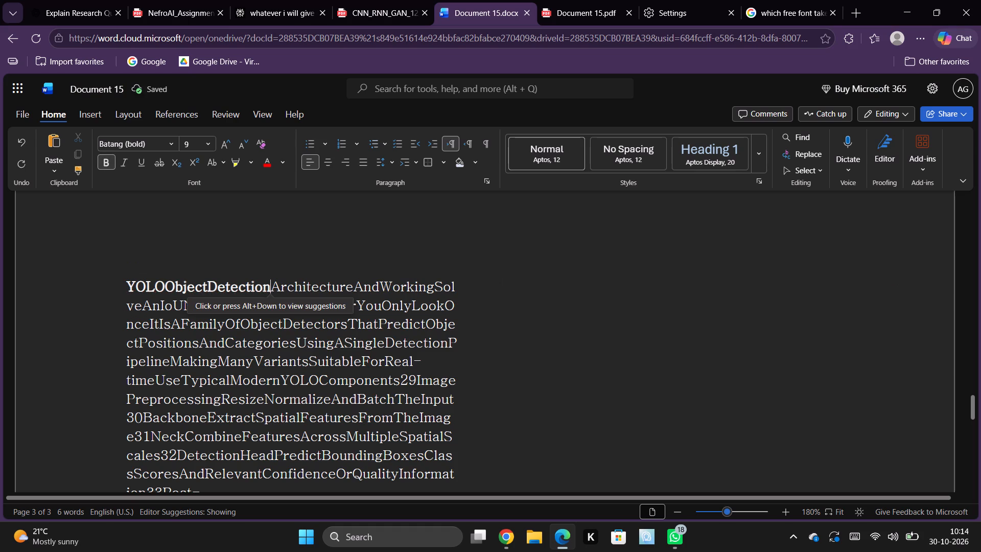
Delete the leftover text between the bold "YOLOObjectDetection" heading and "ArchitectureAndWorking".
key(BackSpace)
Underline and italicize the subheading "TypicalModernYOLOComponents" in the YOLO answer.
scroll(286, 323, down, 1)
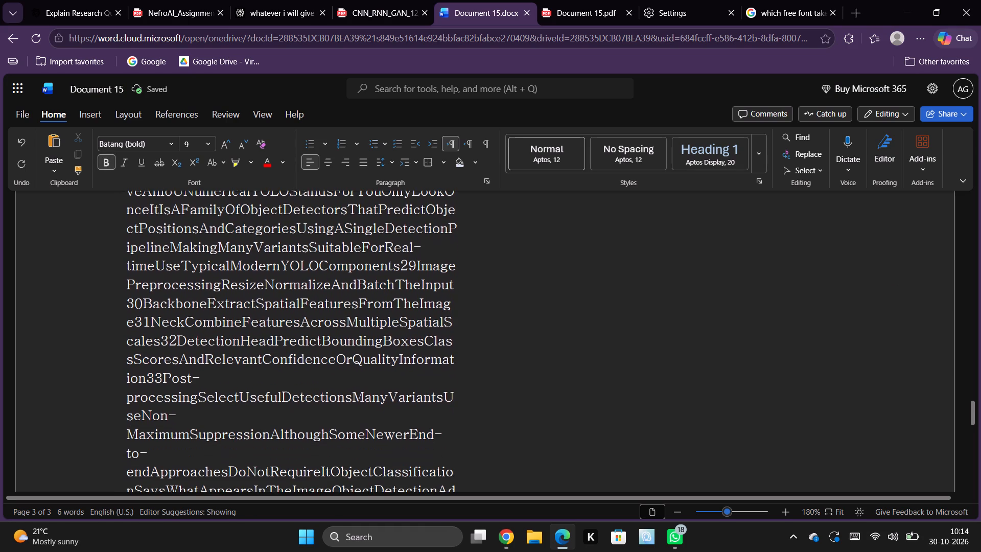
scroll(286, 323, down, 2)
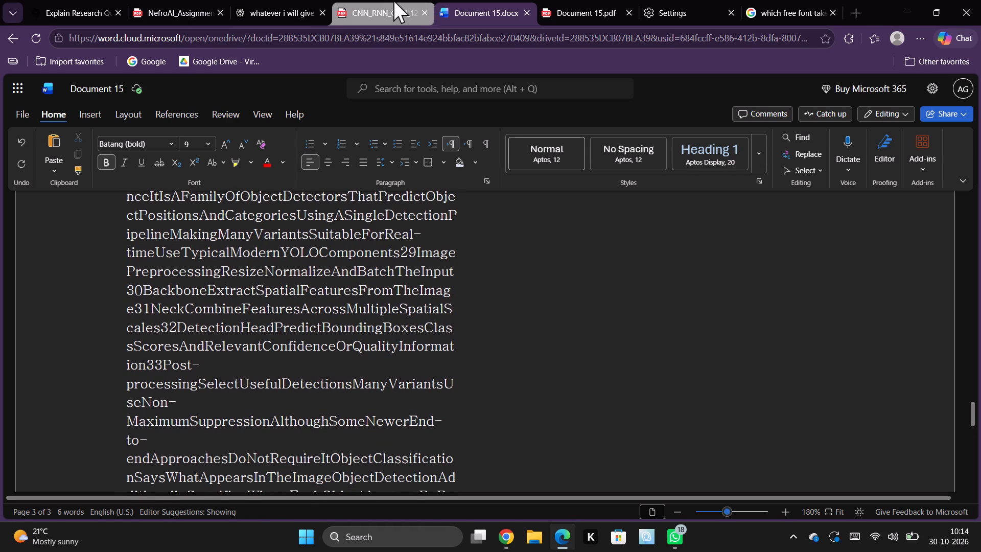
click(390, 0)
click(449, 0)
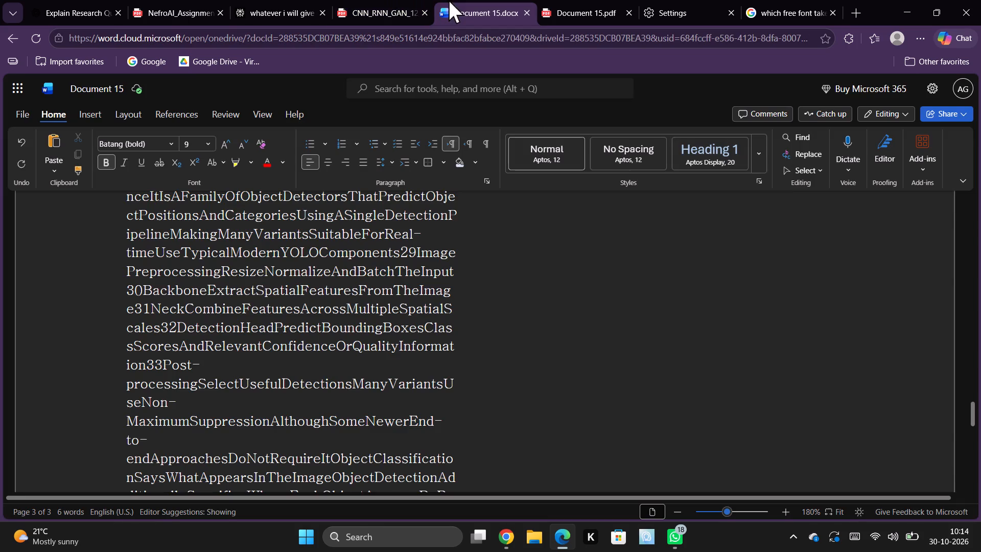
drag(181, 250, 396, 250)
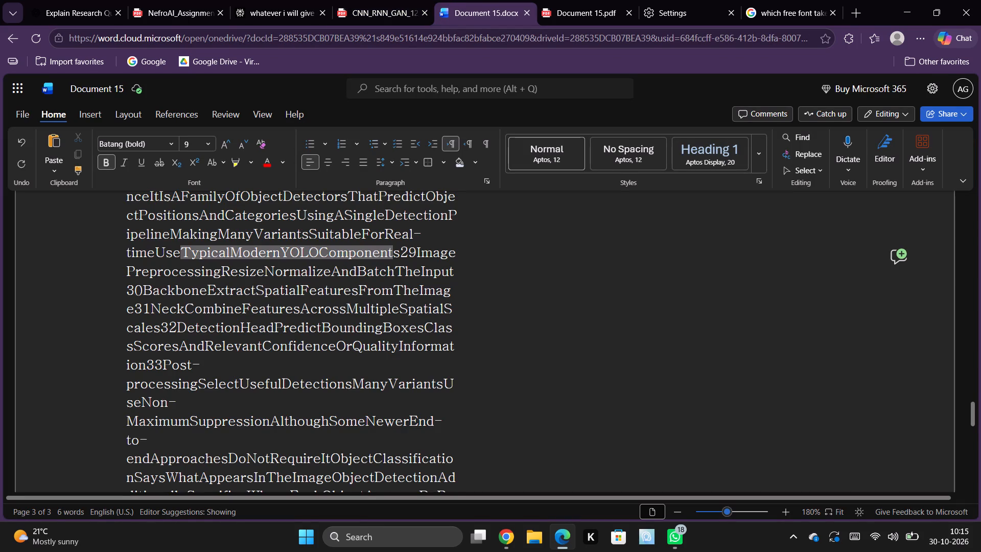
drag(396, 250, 399, 251)
click(138, 166)
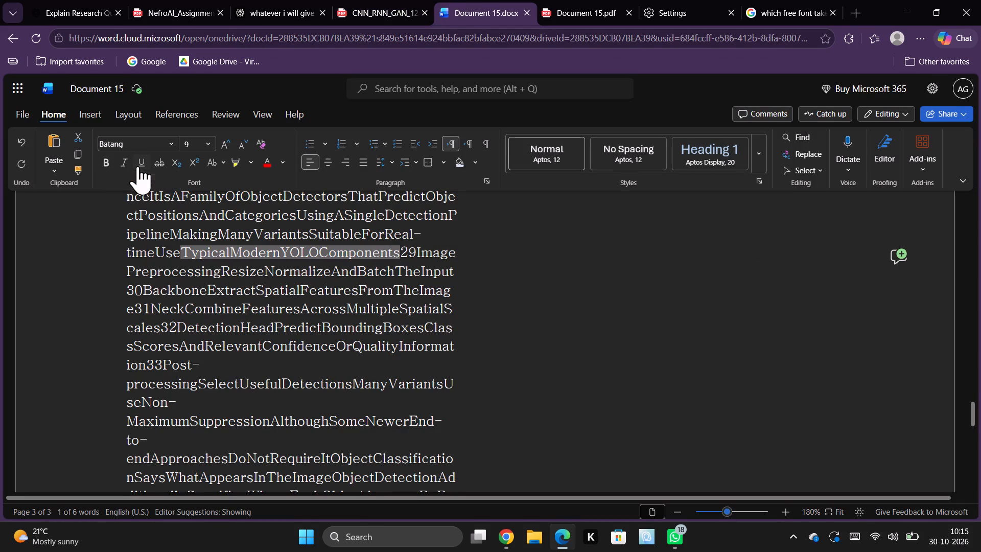
click(119, 165)
Remove the hyphens from "Post-processing", "Non-Maximum" and "End-to-end" in the YOLO answer so the text runs together without line gaps.
click(416, 0)
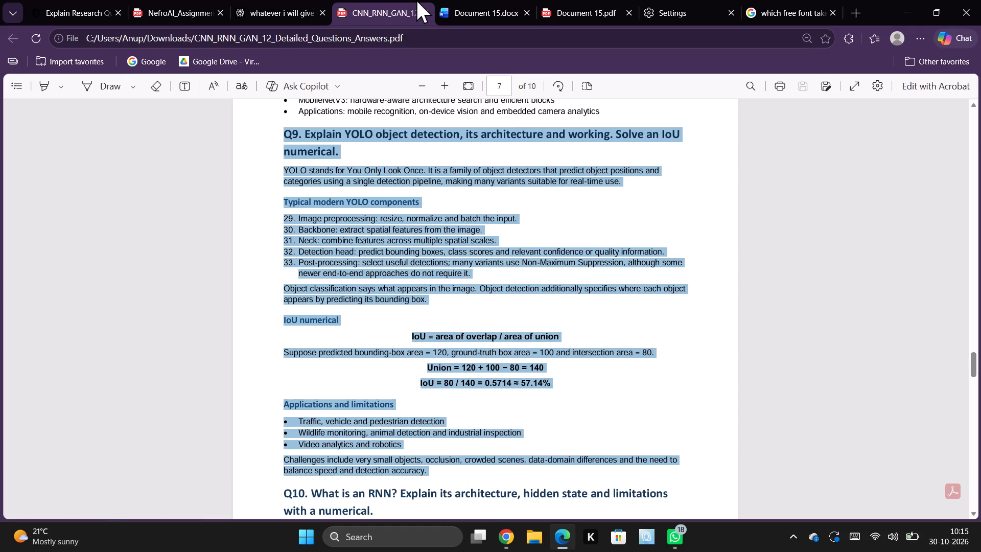
click(452, 0)
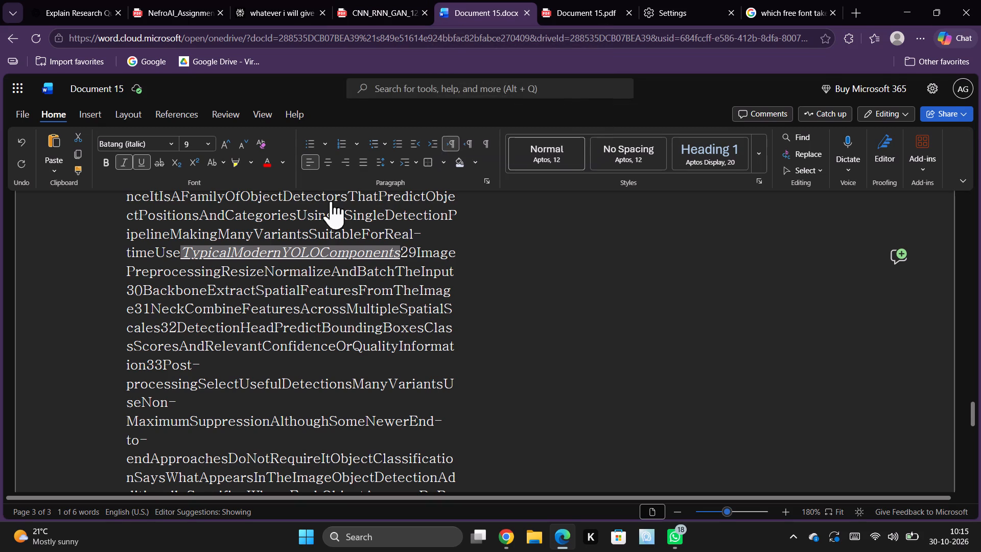
scroll(271, 348, down, 2)
scroll(271, 348, up, 1)
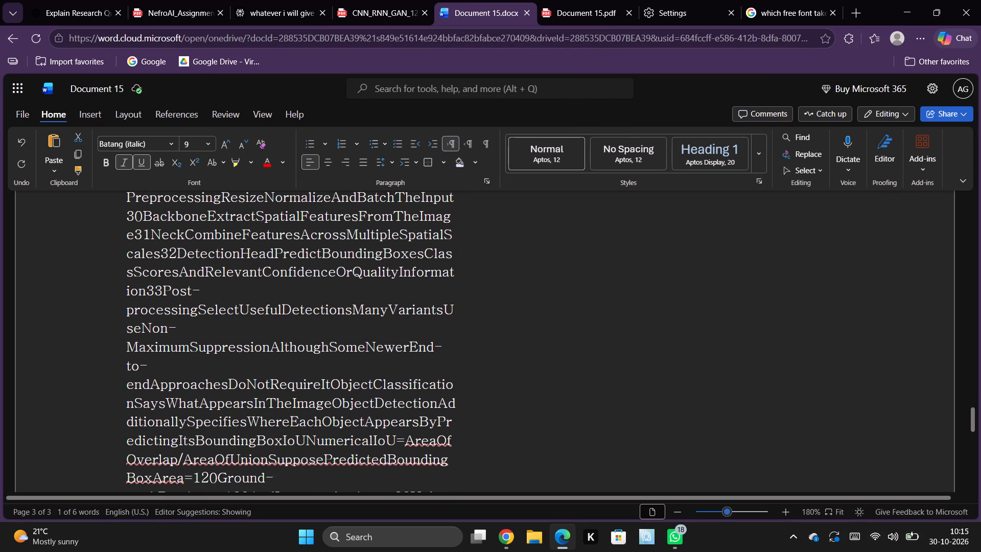
scroll(271, 348, up, 1)
click(115, 331)
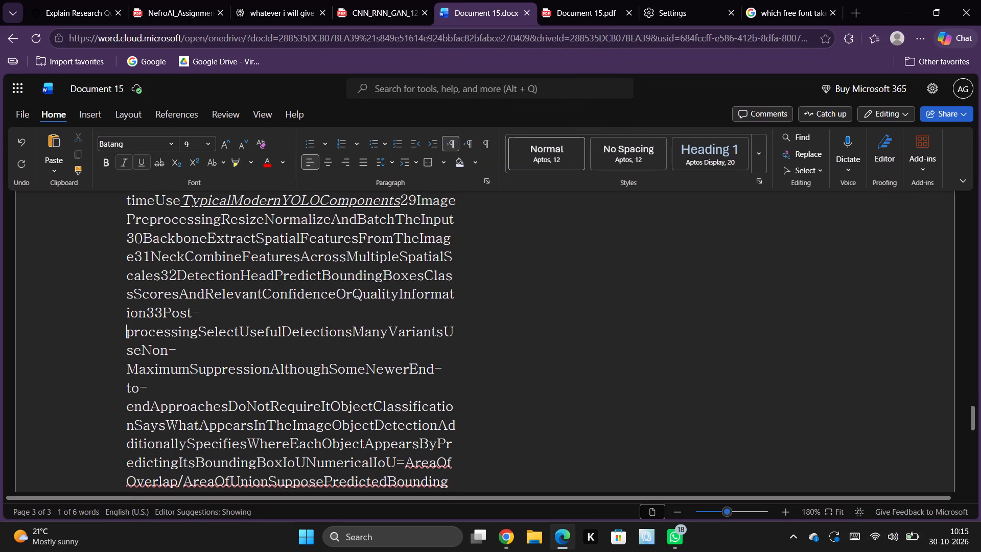
key(BackSpace)
click(113, 348)
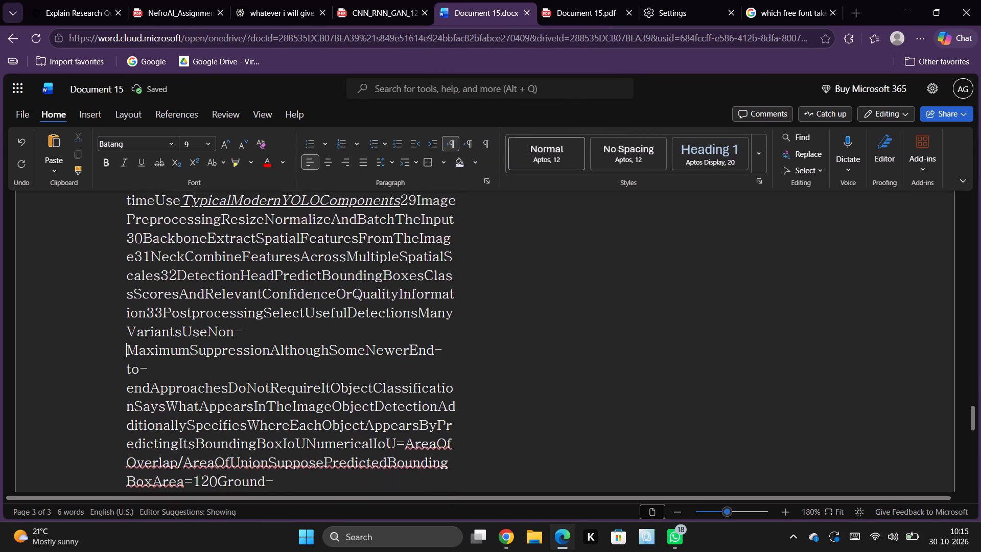
key(BackSpace)
click(102, 366)
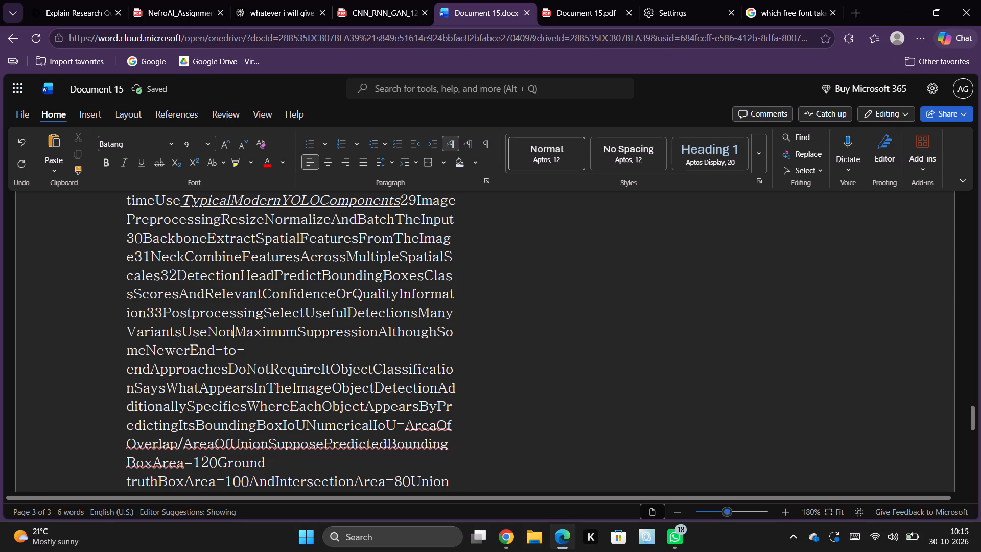
key(BackSpace)
click(102, 366)
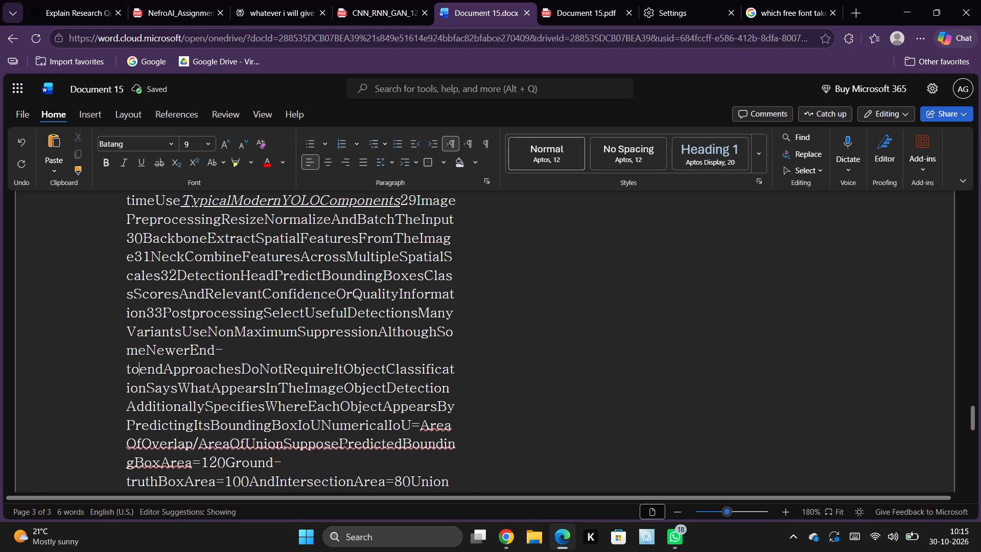
key(BackSpace)
Check the next subheading in the source PDF, and italicize and underline "IoUNumerical" in the YOLO answer.
scroll(181, 371, down, 1)
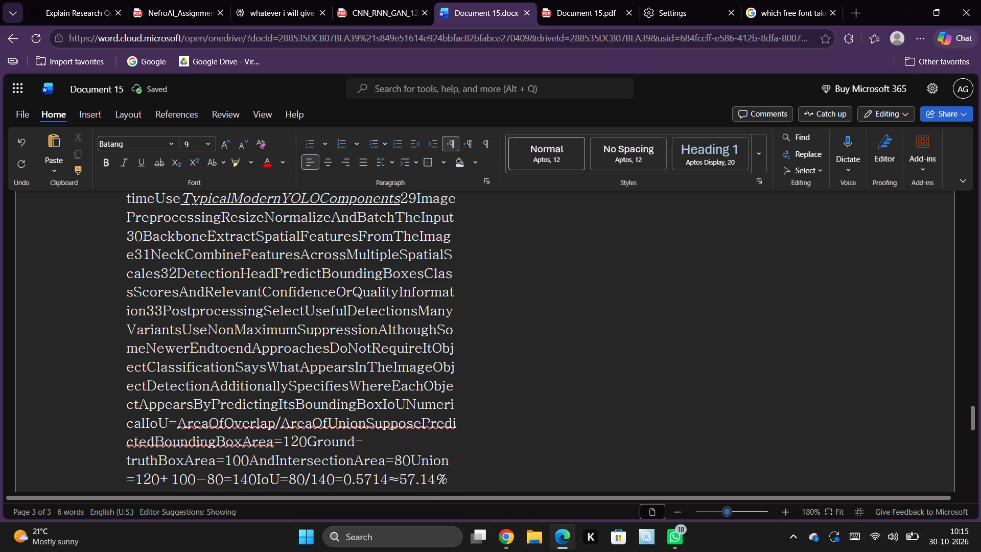
scroll(181, 371, down, 1)
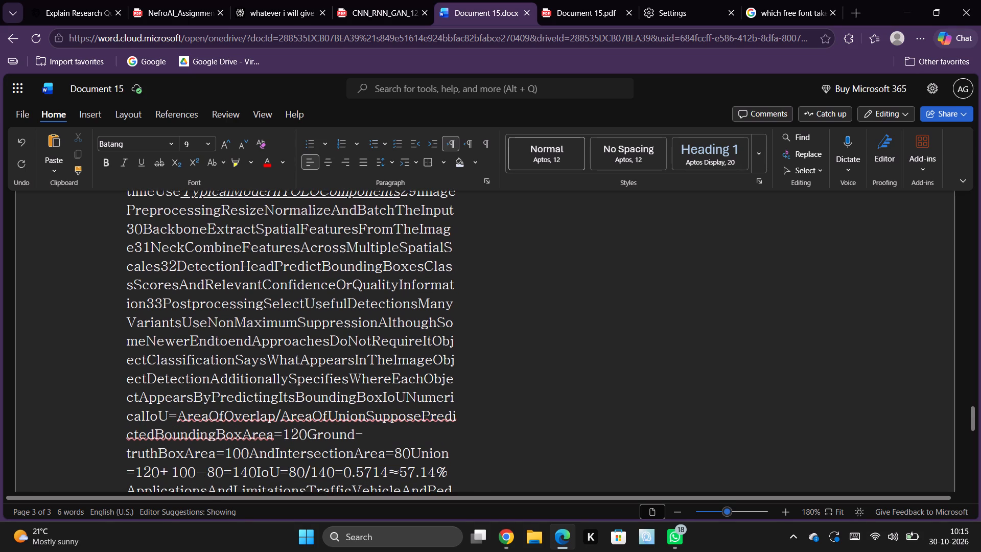
click(380, 0)
click(461, 0)
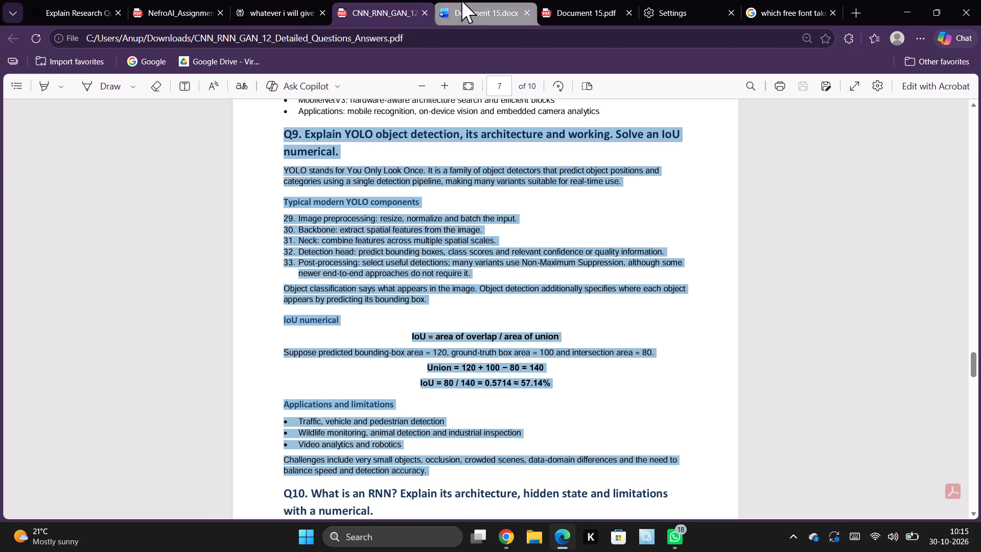
scroll(375, 351, down, 1)
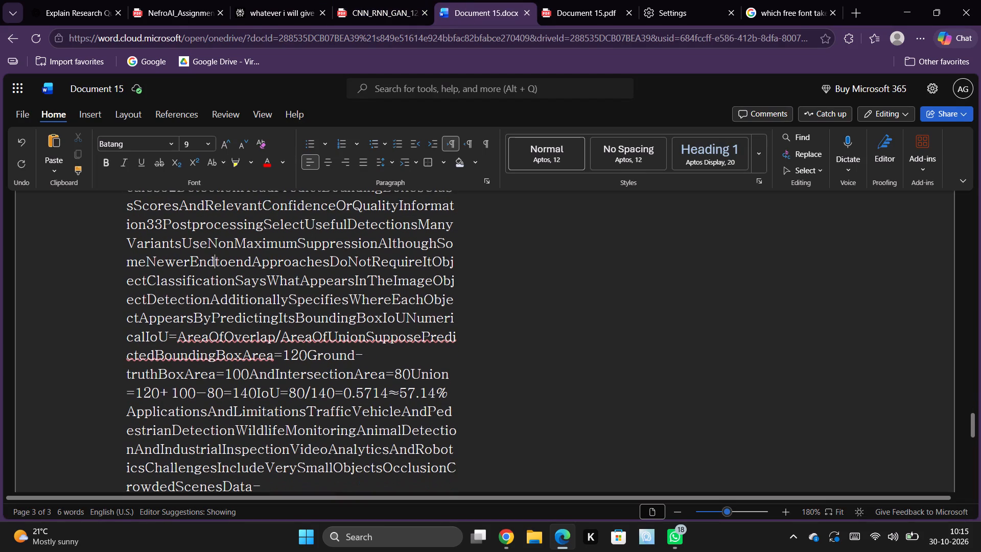
click(273, 305)
click(389, 0)
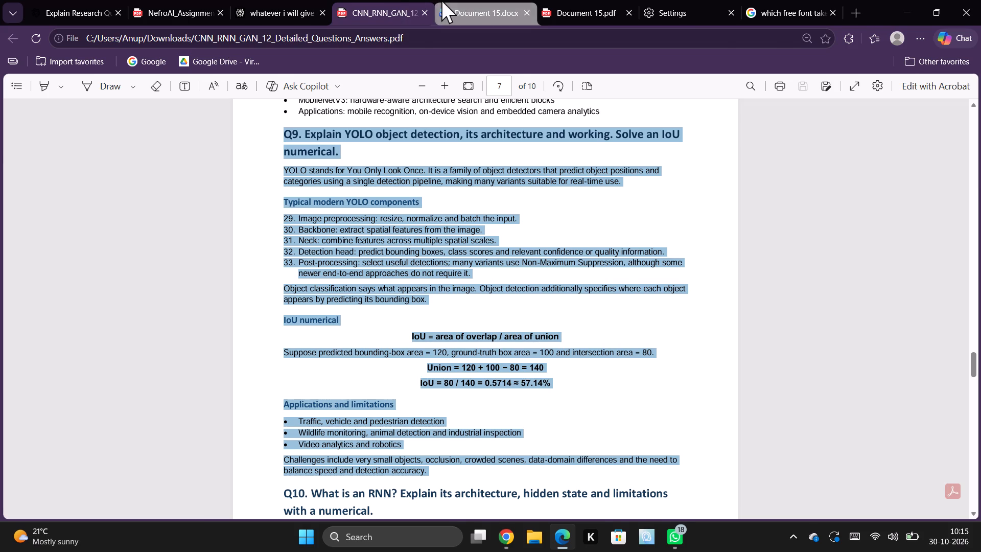
click(441, 0)
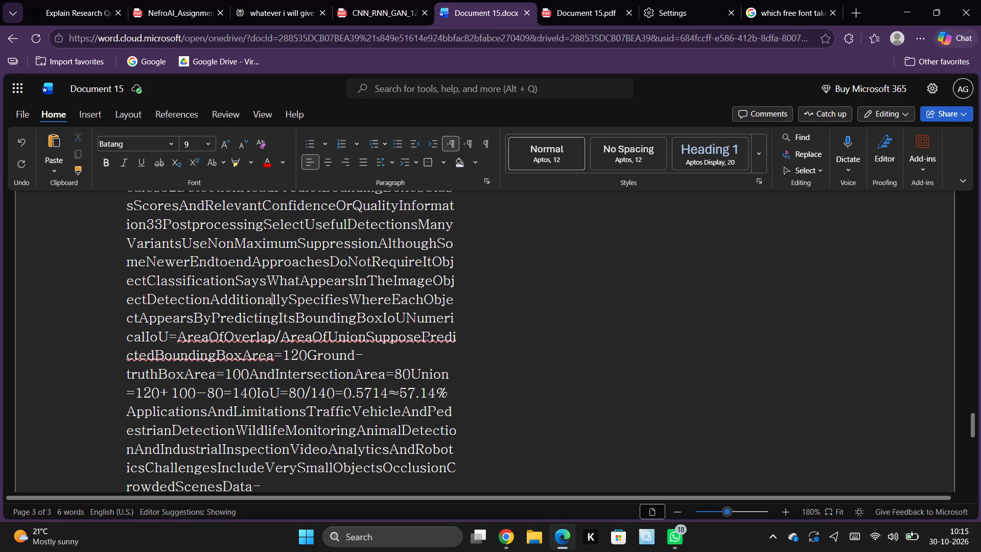
drag(382, 318, 146, 334)
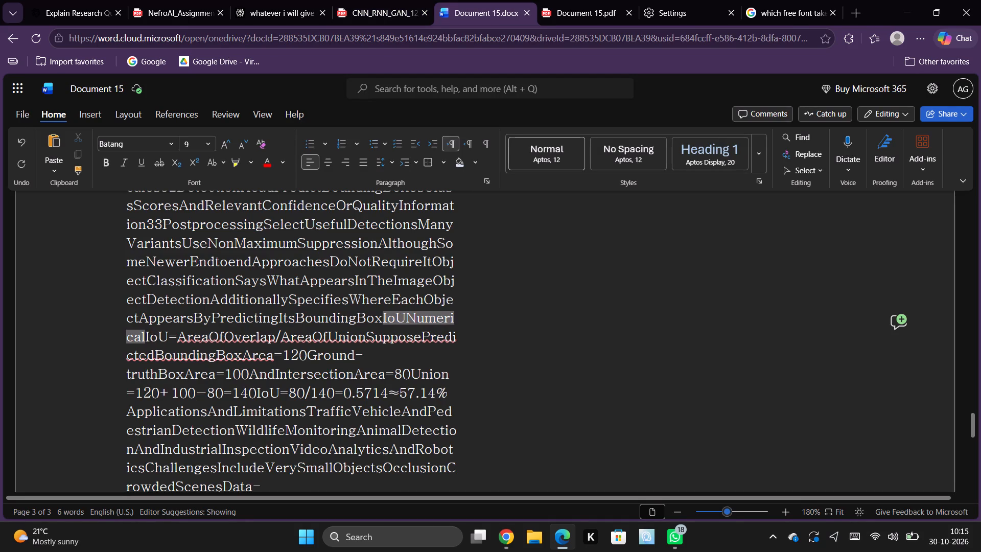
drag(146, 334, 146, 339)
click(120, 164)
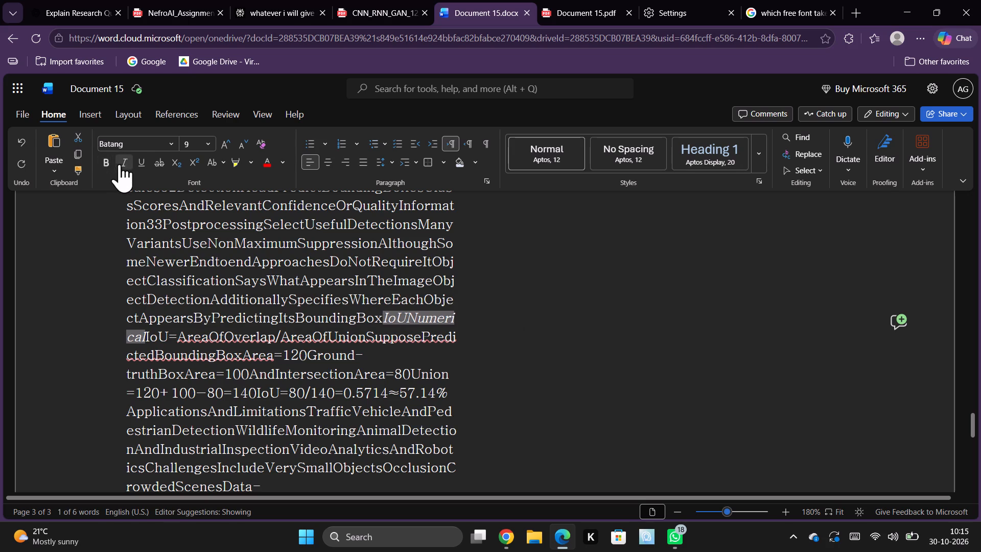
click(143, 162)
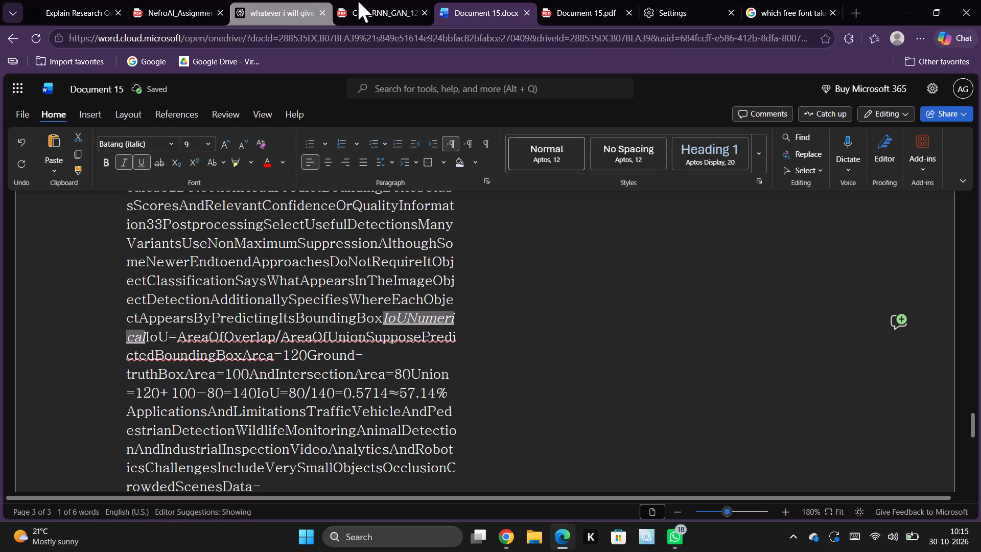
Check the PDF for the last Q9 subheading, and underline and italicize "ApplicationsAndLimitations" in the YOLO answer.
click(372, 0)
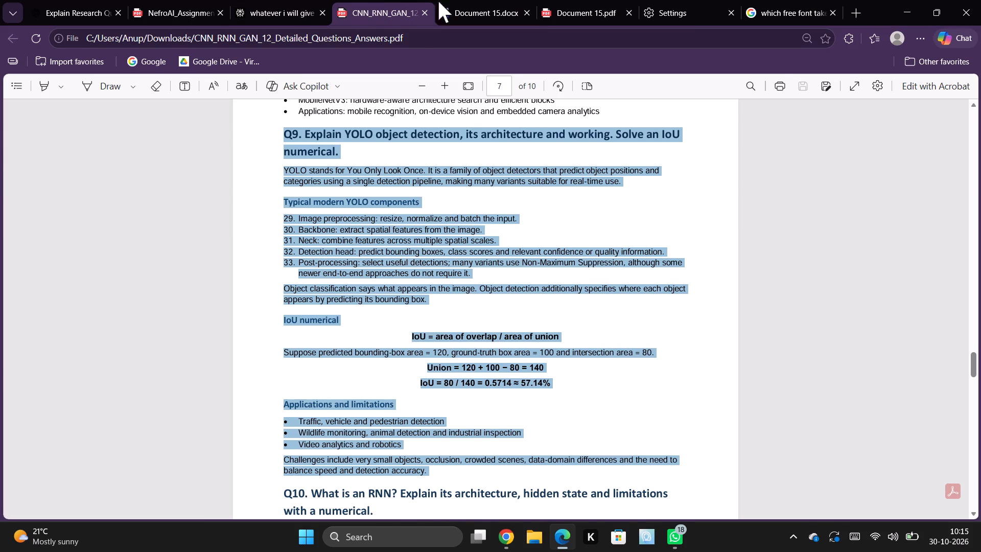
click(446, 0)
scroll(366, 298, down, 1)
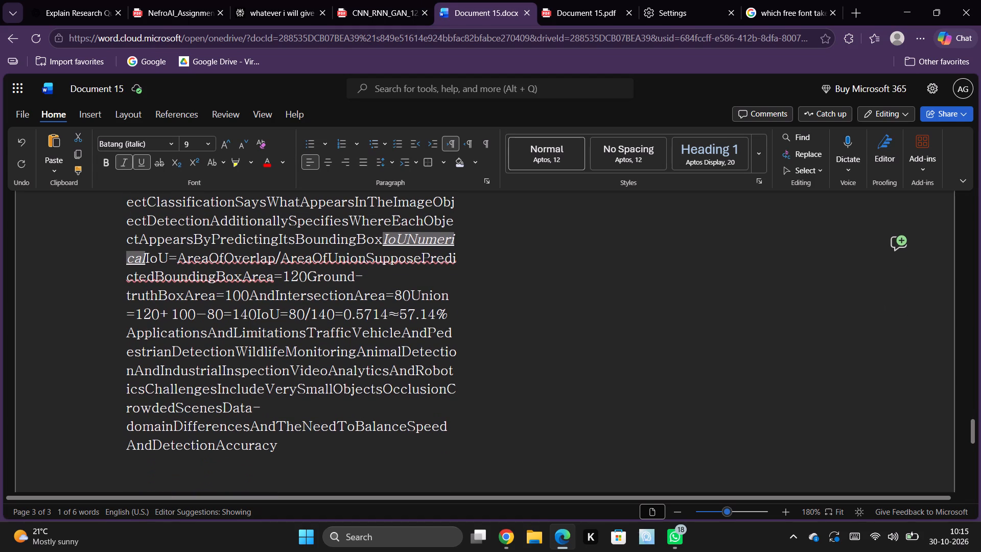
click(127, 331)
drag(127, 331, 218, 331)
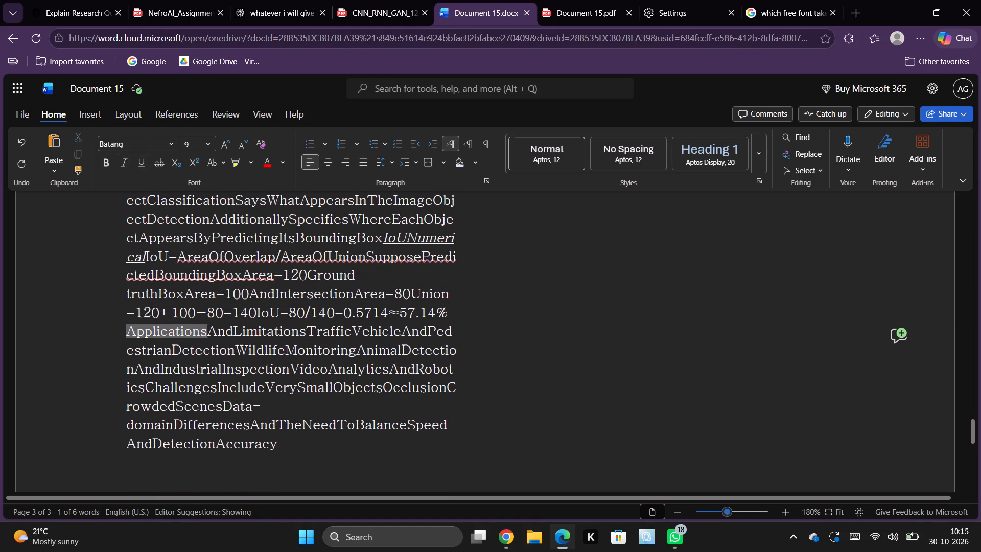
drag(218, 331, 303, 333)
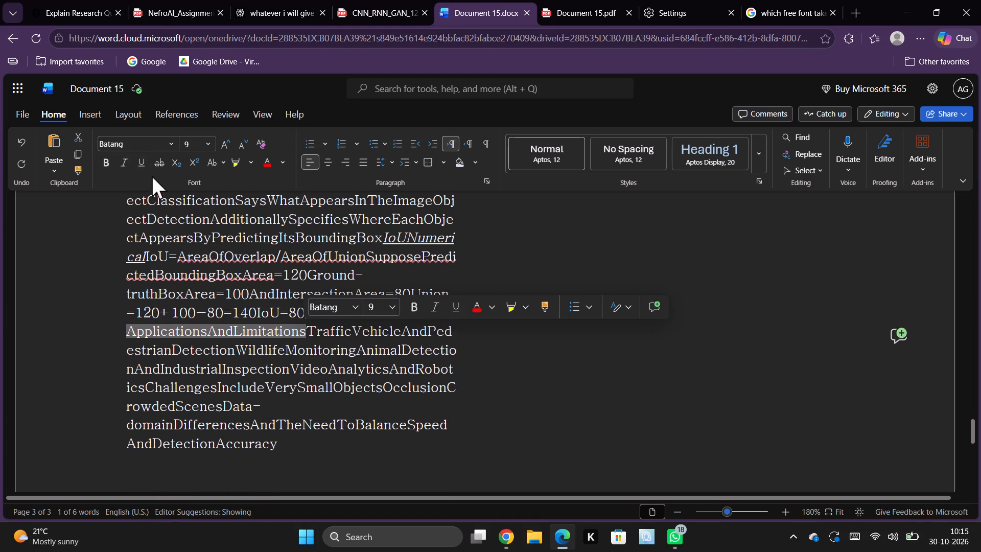
click(143, 162)
click(130, 162)
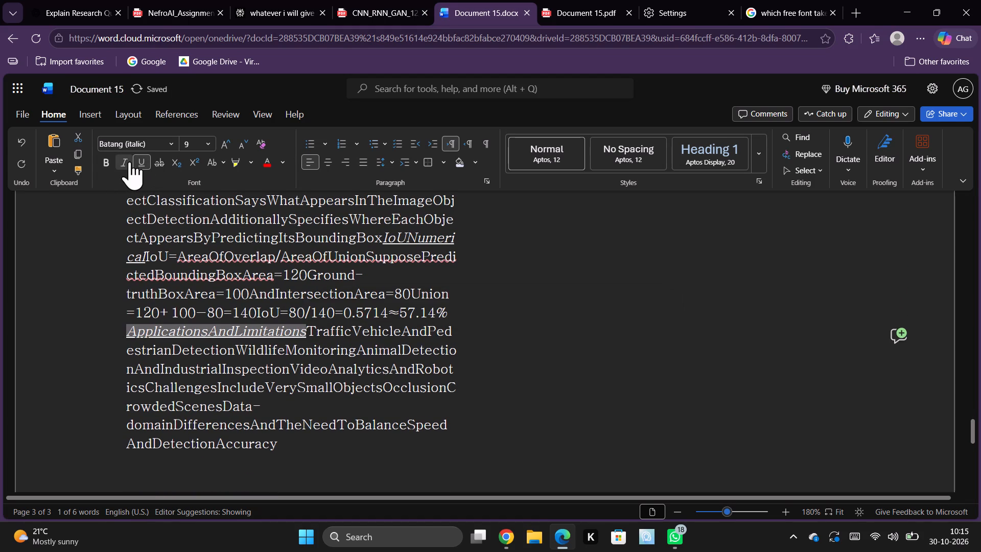
click(128, 331)
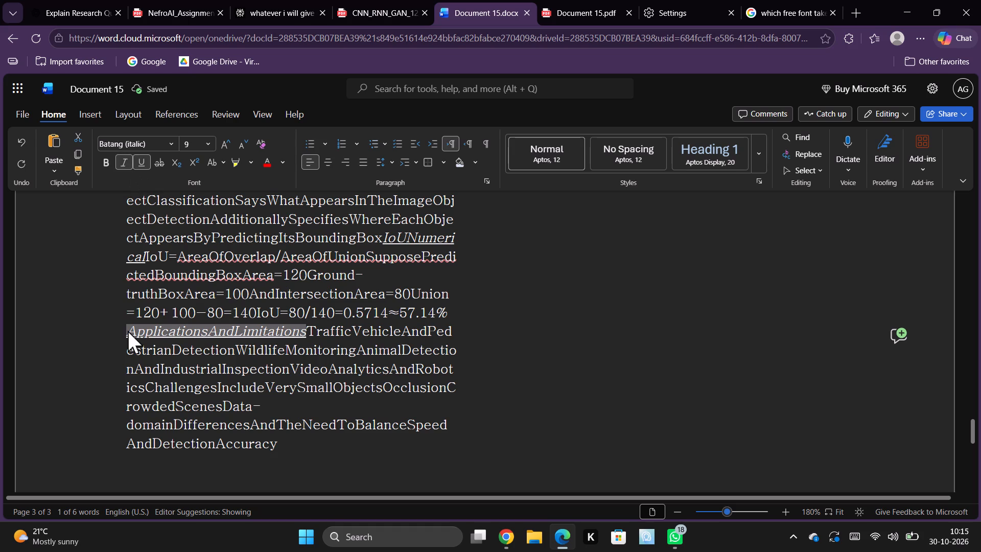
Remove the hyphens from "Ground-truth" and "Data-domain" in the YOLO answer to close the line gaps.
click(117, 294)
key(BackSpace)
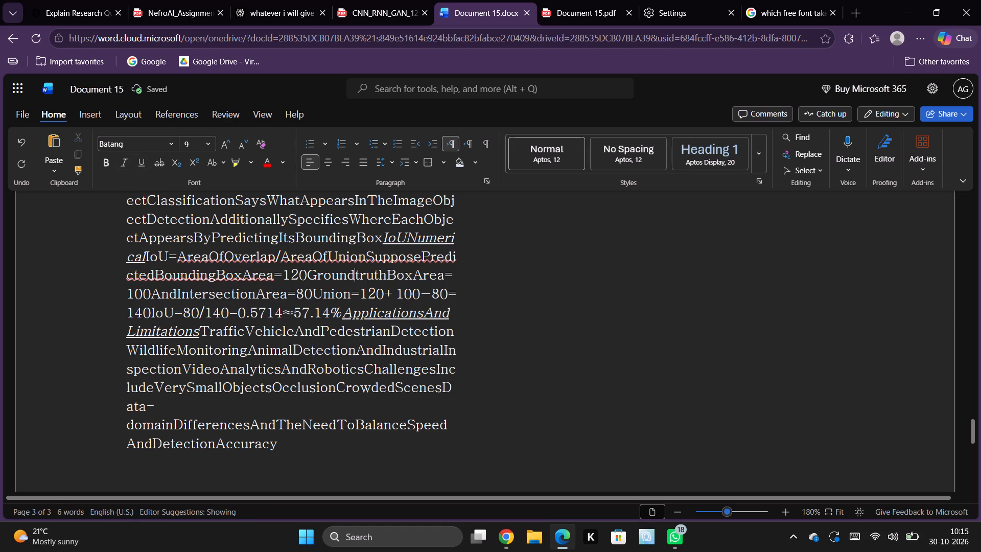
click(228, 360)
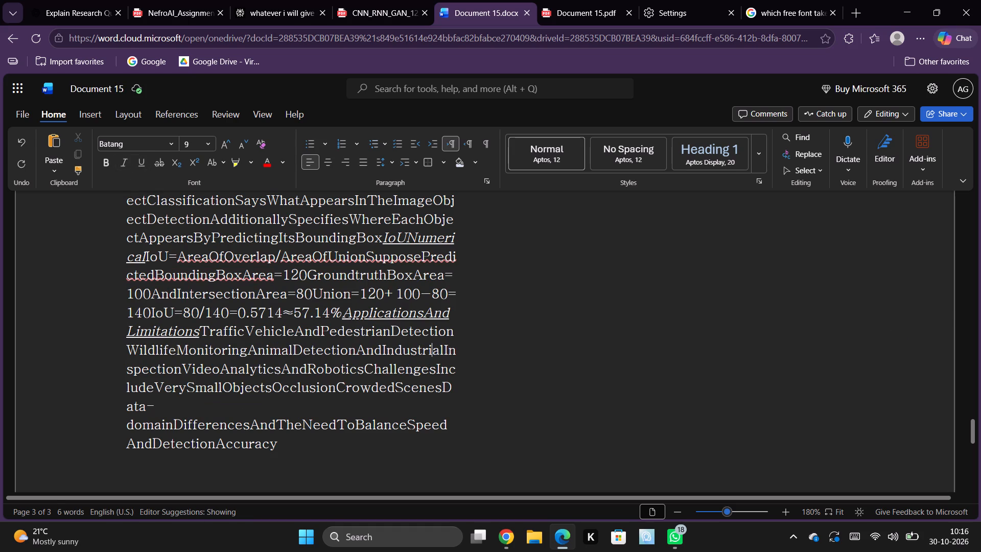
click(101, 427)
key(BackSpace)
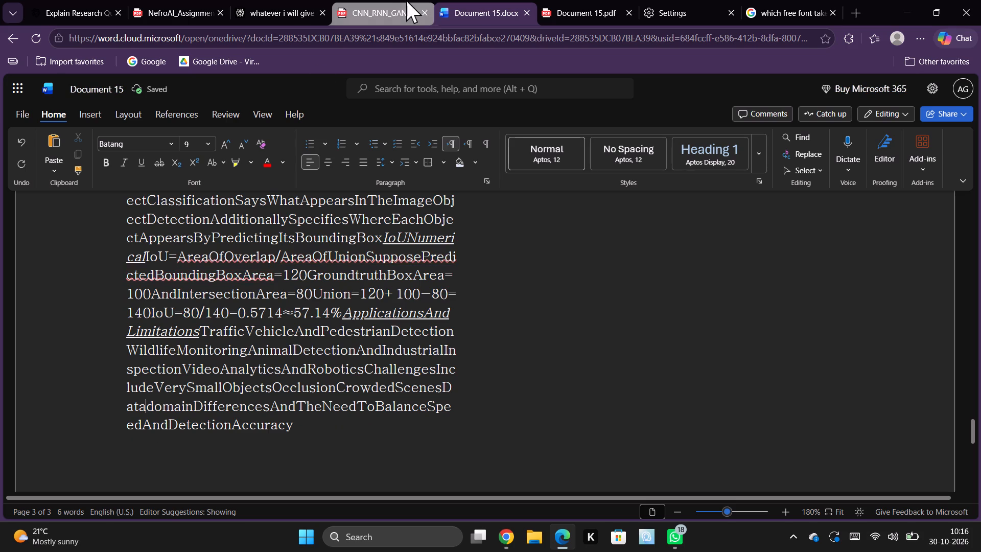
Delete the closing challenges sentence, from "ChallengesInclude" through "DetectionAccuracy", at the end of the YOLO answer in Document 15.
click(406, 0)
click(450, 0)
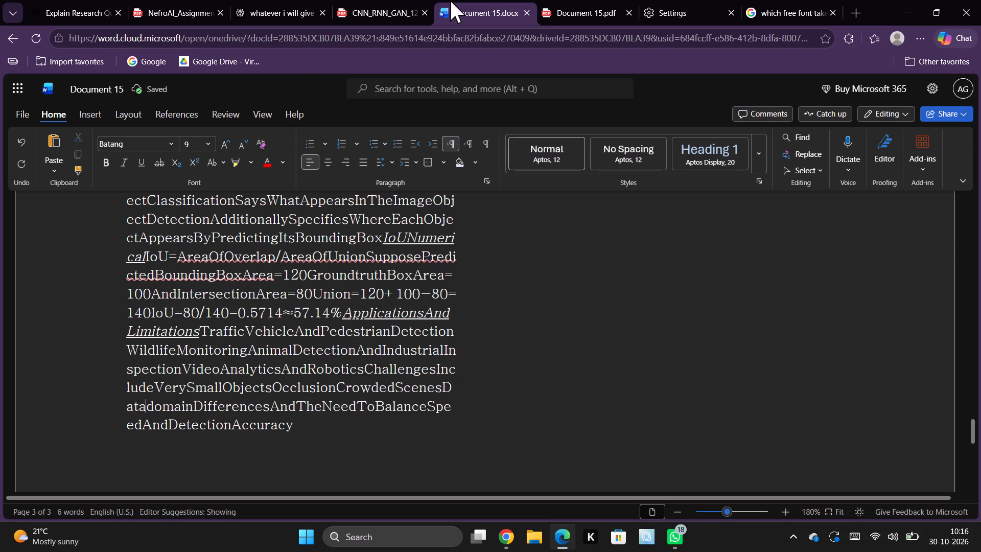
scroll(255, 383, down, 1)
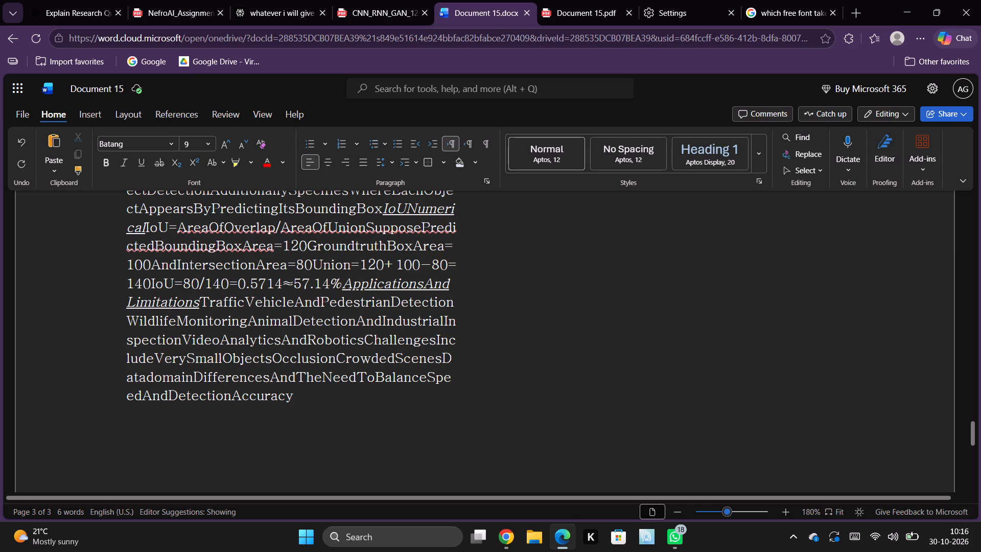
scroll(272, 342, down, 1)
click(387, 0)
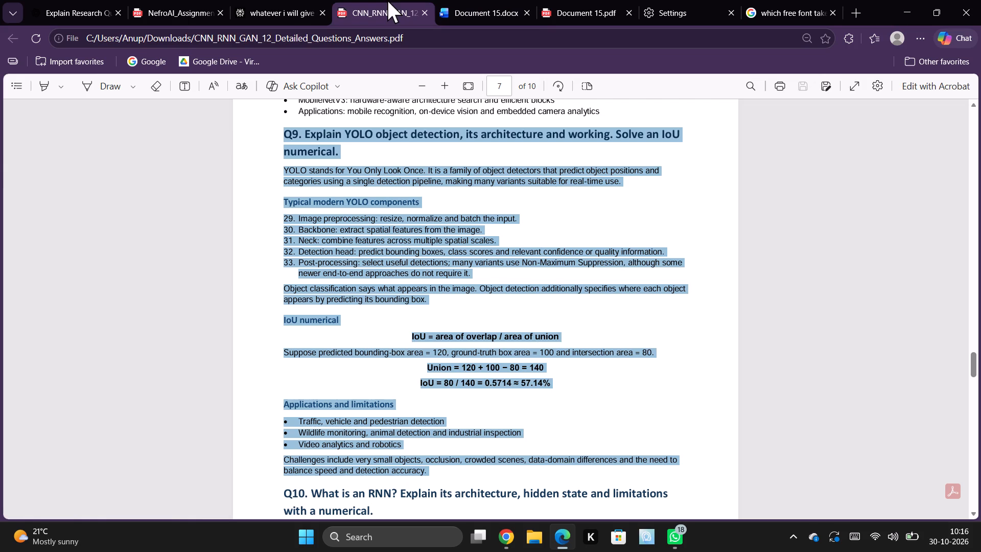
scroll(389, 281, down, 1)
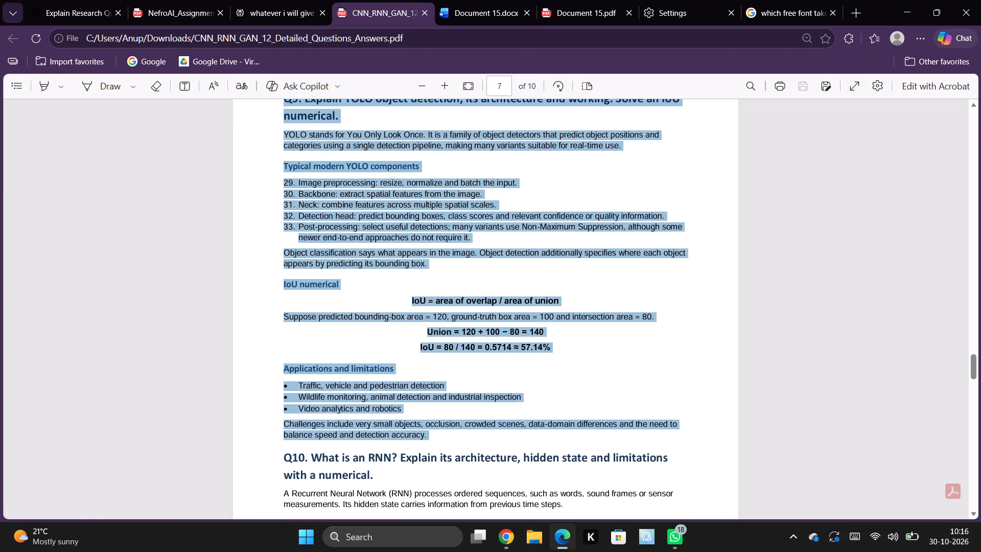
click(453, 0)
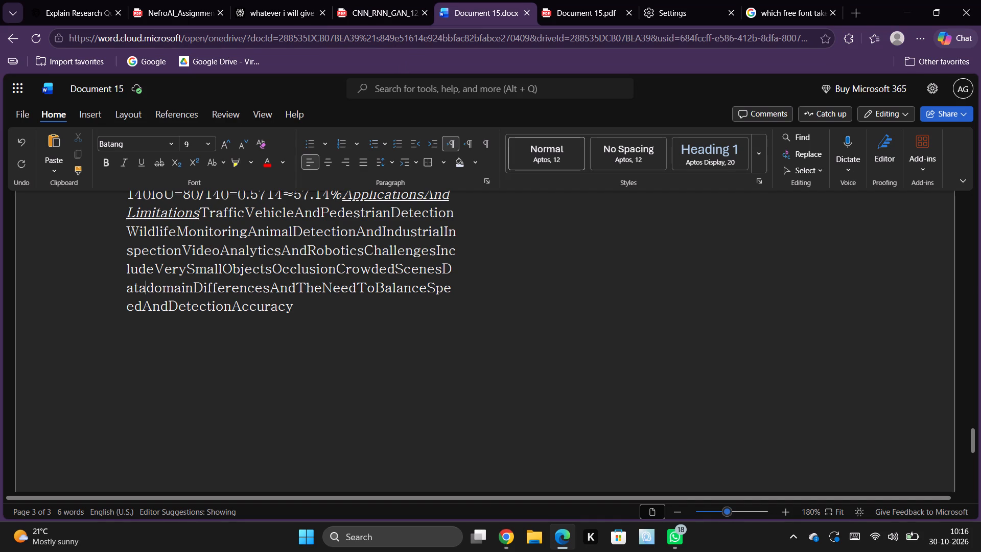
drag(363, 250, 385, 295)
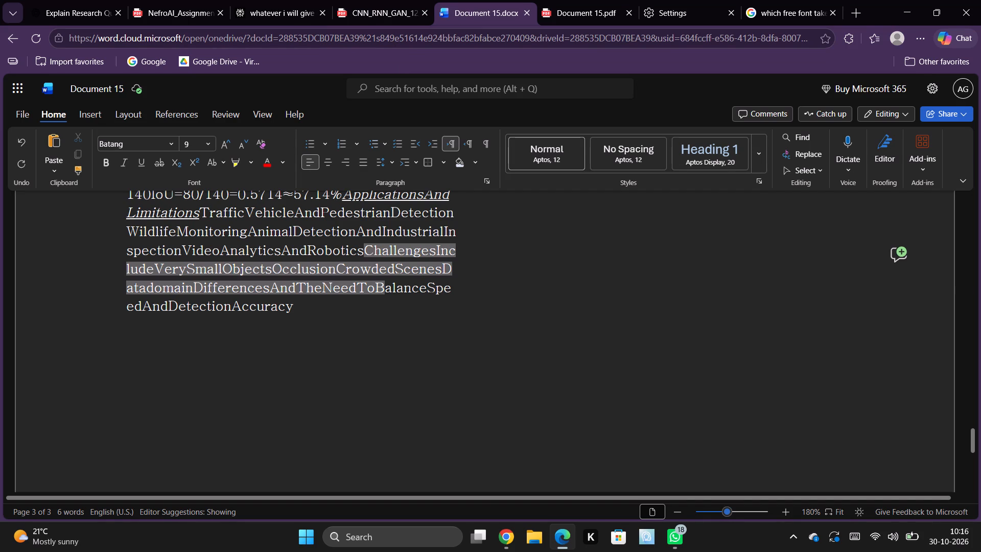
drag(385, 295, 385, 323)
key(BackSpace)
Remove the hyphen from "Real-time" in the YOLO answer to close the line gap before "timeUse".
scroll(385, 323, up, 4)
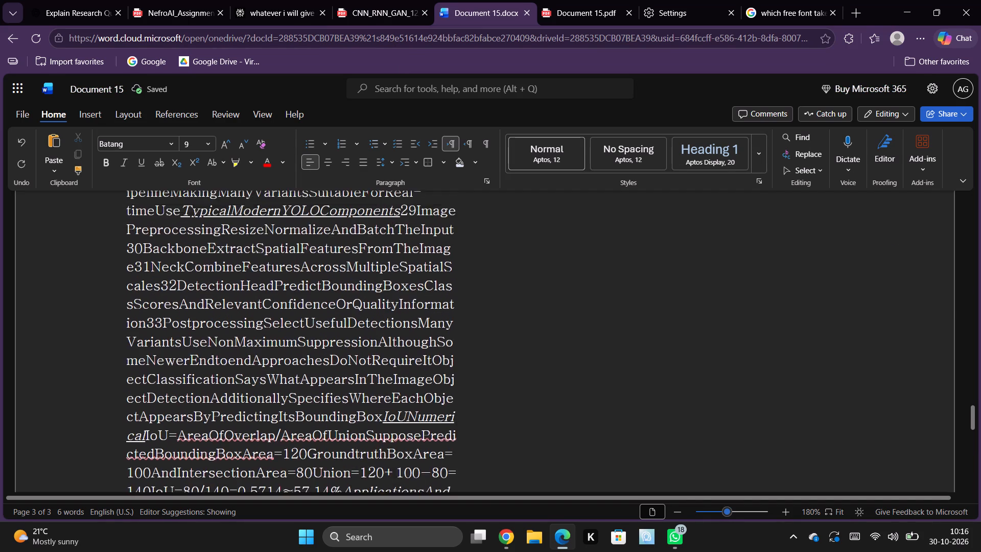
scroll(385, 323, up, 2)
scroll(385, 323, down, 2)
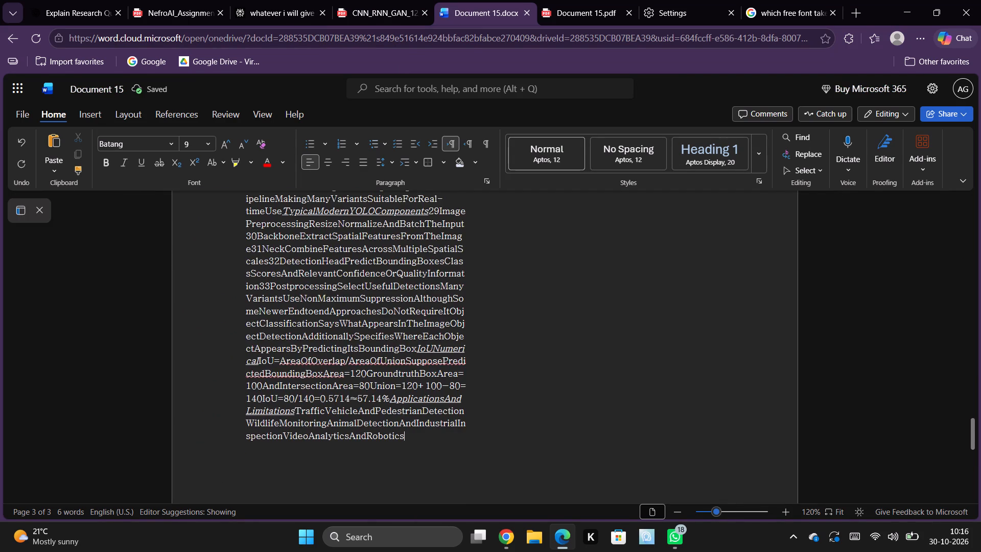
scroll(385, 323, down, 2)
scroll(385, 323, up, 1)
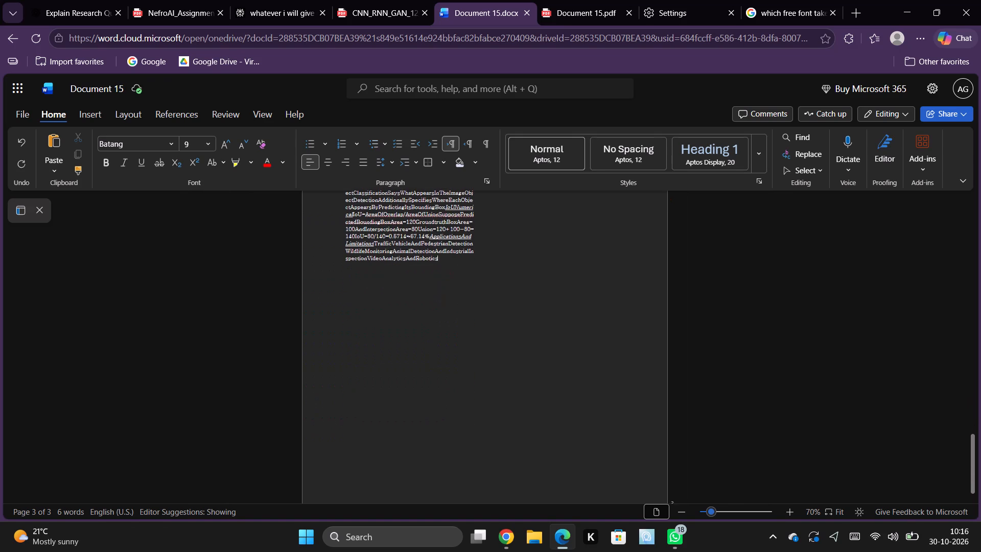
scroll(385, 323, up, 1)
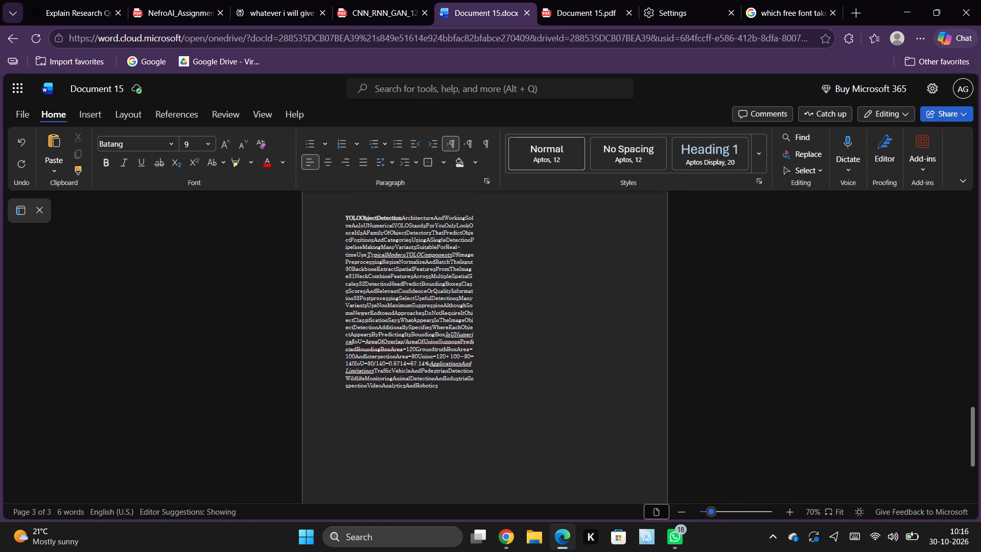
scroll(369, 249, up, 3)
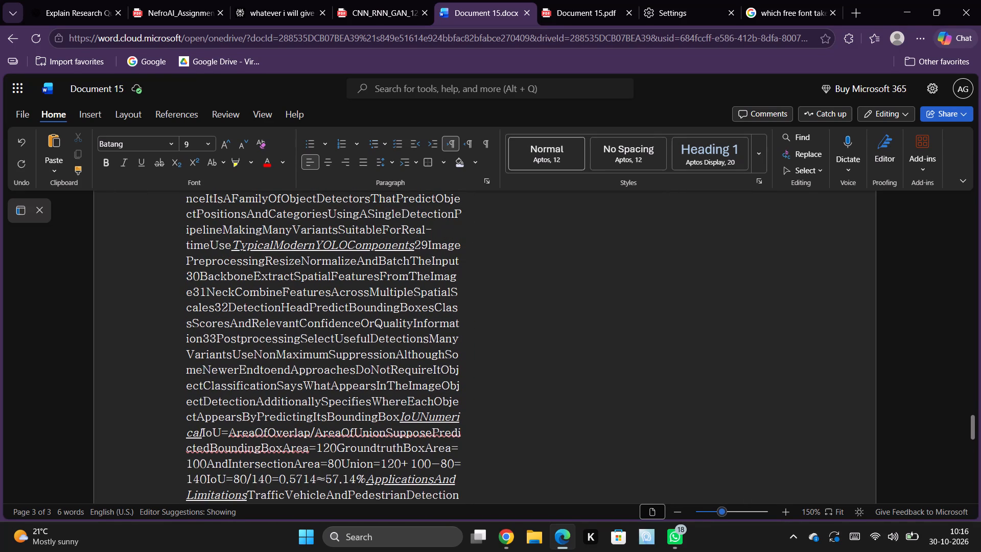
click(176, 238)
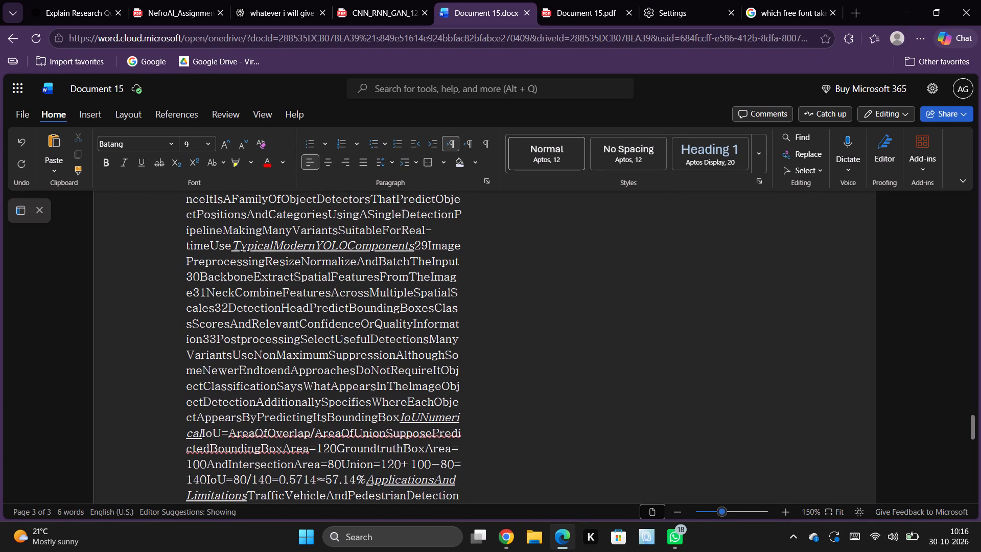
key(BackSpace)
scroll(276, 328, down, 2)
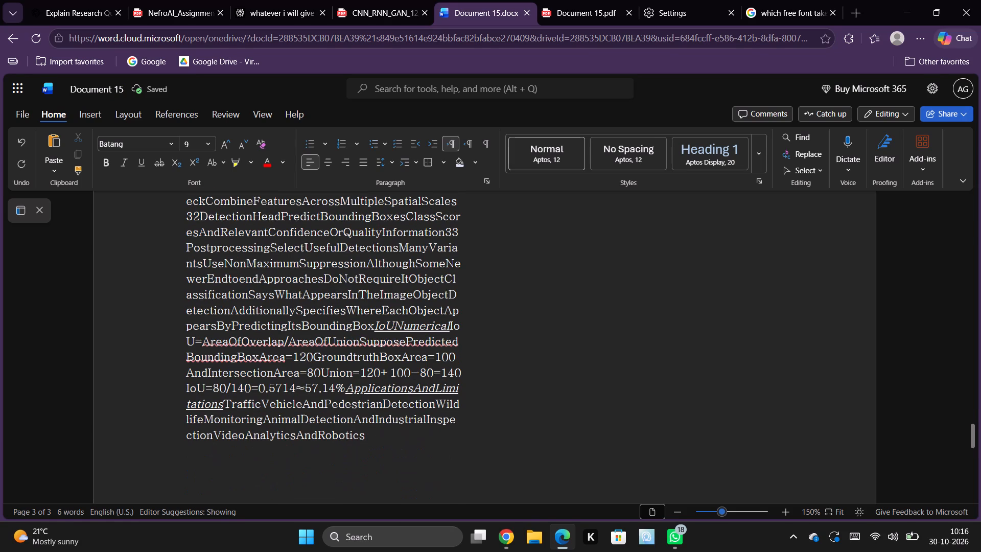
scroll(276, 328, up, 3)
Look back through the earlier questions in the source PDF for another answer to convert.
click(347, 0)
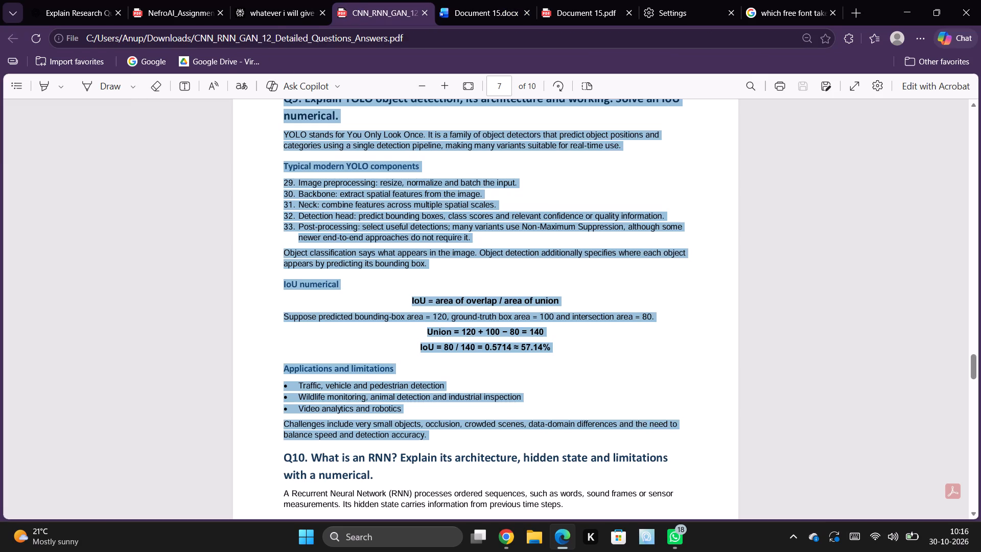
click(354, 265)
scroll(354, 265, up, 4)
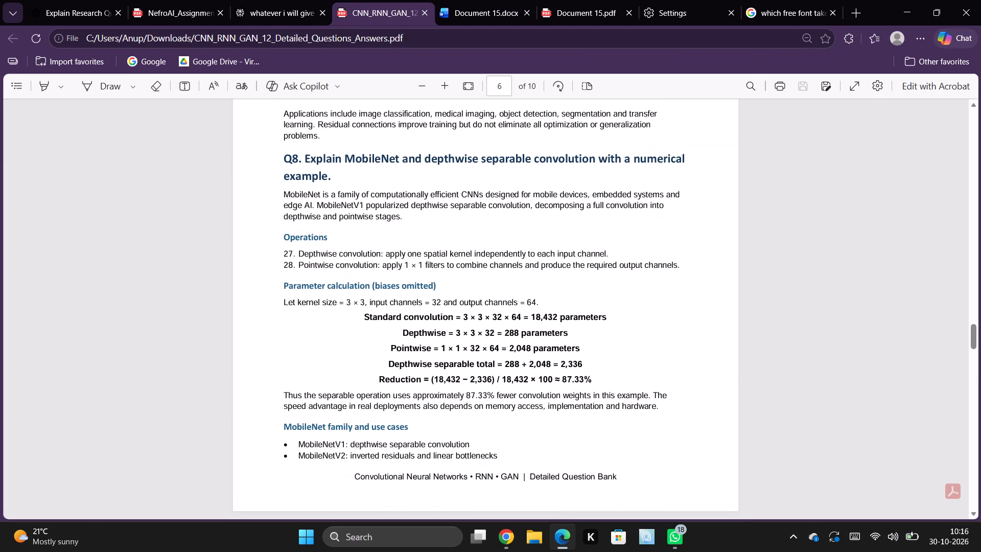
scroll(354, 265, up, 3)
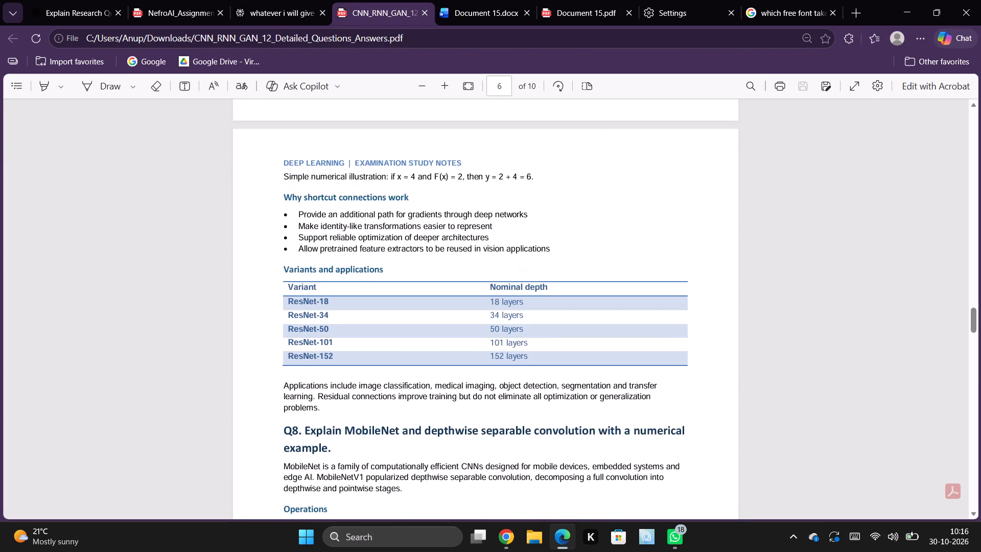
scroll(354, 265, up, 9)
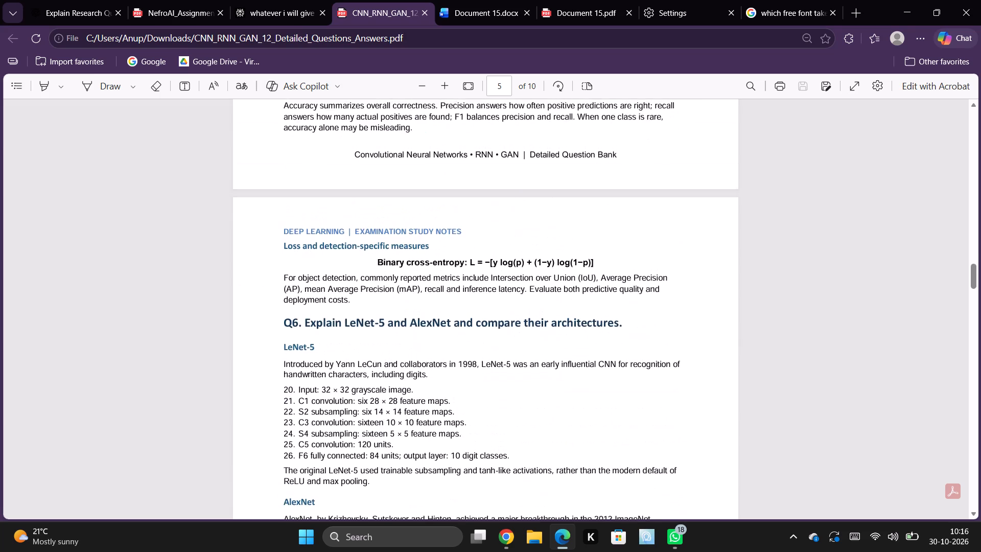
scroll(354, 265, up, 6)
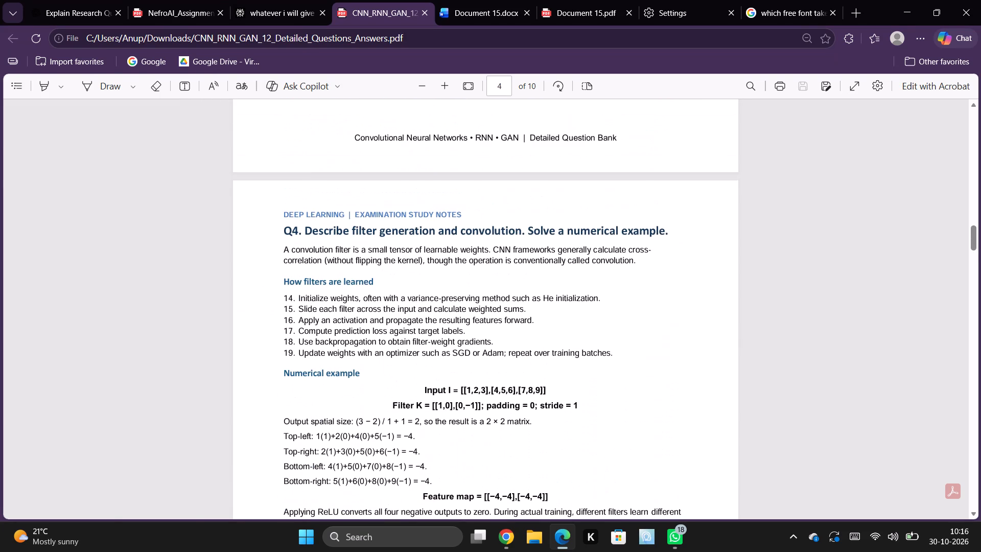
scroll(490, 291, down, 2)
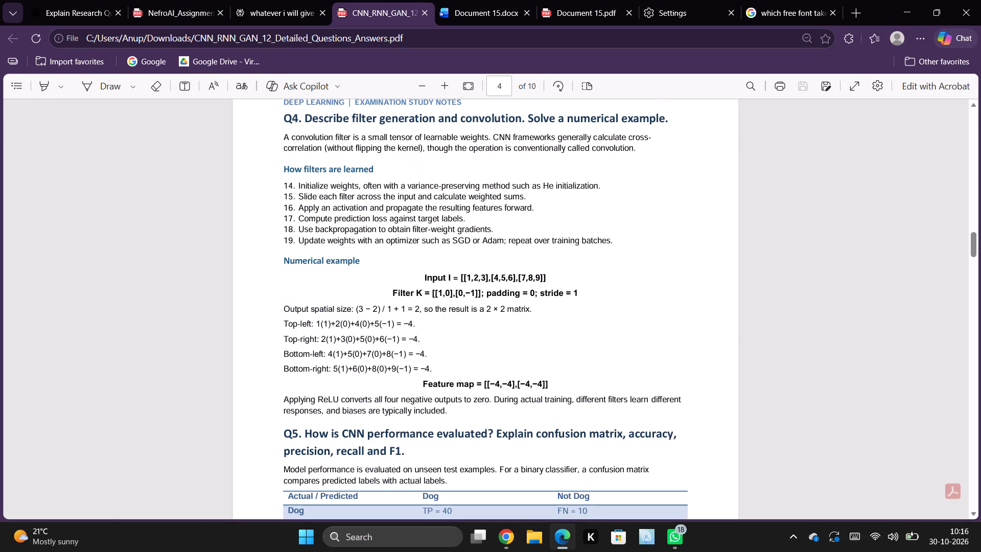
scroll(490, 291, down, 3)
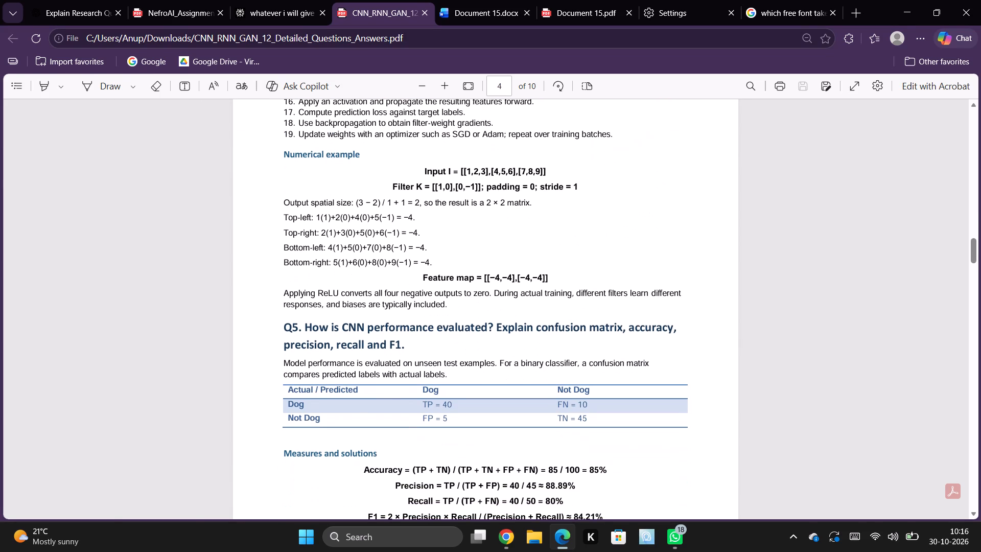
scroll(490, 291, down, 1)
scroll(490, 291, up, 3)
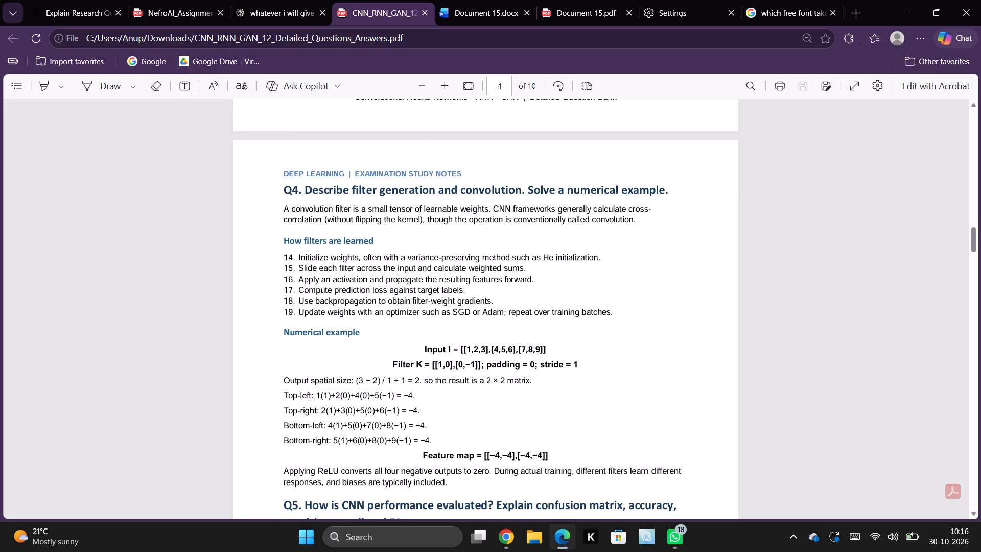
drag(279, 210, 437, 480)
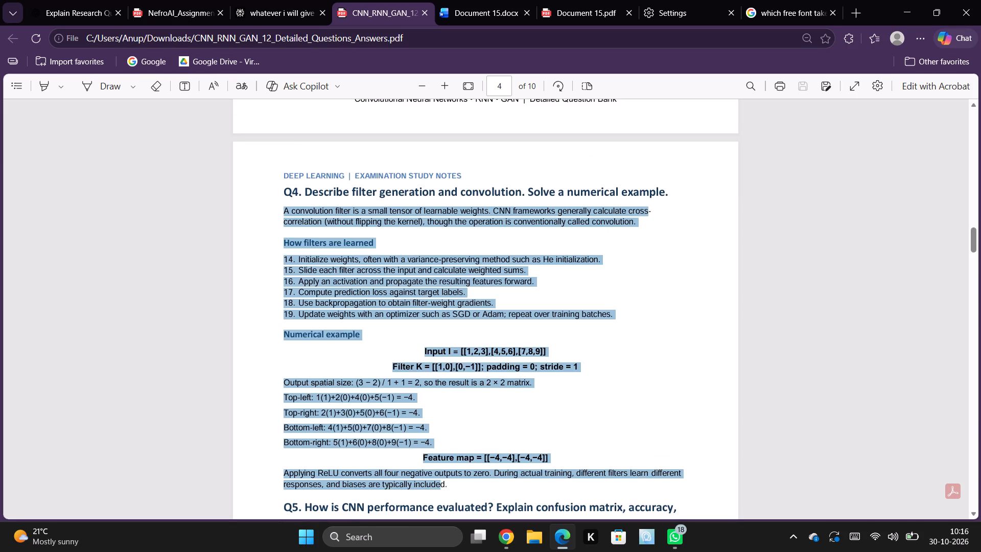
drag(437, 480, 448, 485)
click(448, 485)
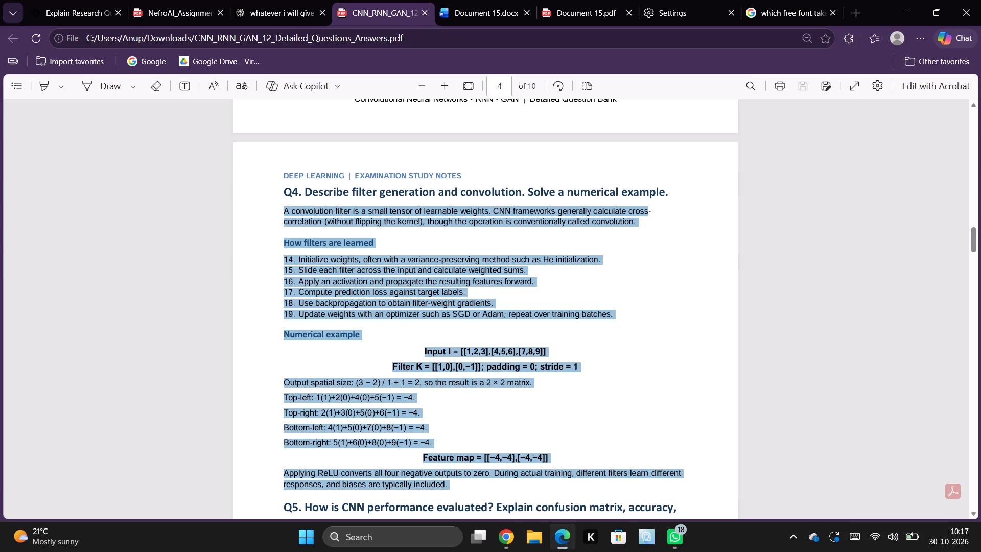
drag(276, 187, 446, 453)
drag(446, 453, 446, 457)
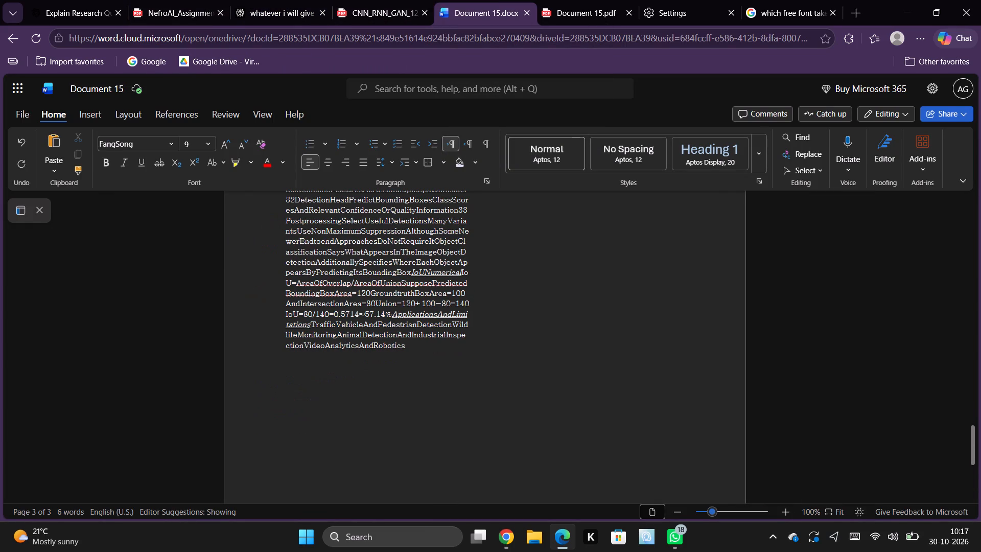
key(Return)
key(Return)
key(Return)
key(Return)
key(Return)
key(Return)
key(Return)
key(Return)
key(Return)
key(Return)
key(Return)
key(Return)
key(Return)
key(Return)
key(Return)
key(Return)
key(Return)
key(Return)
key(Return)
key(Return)
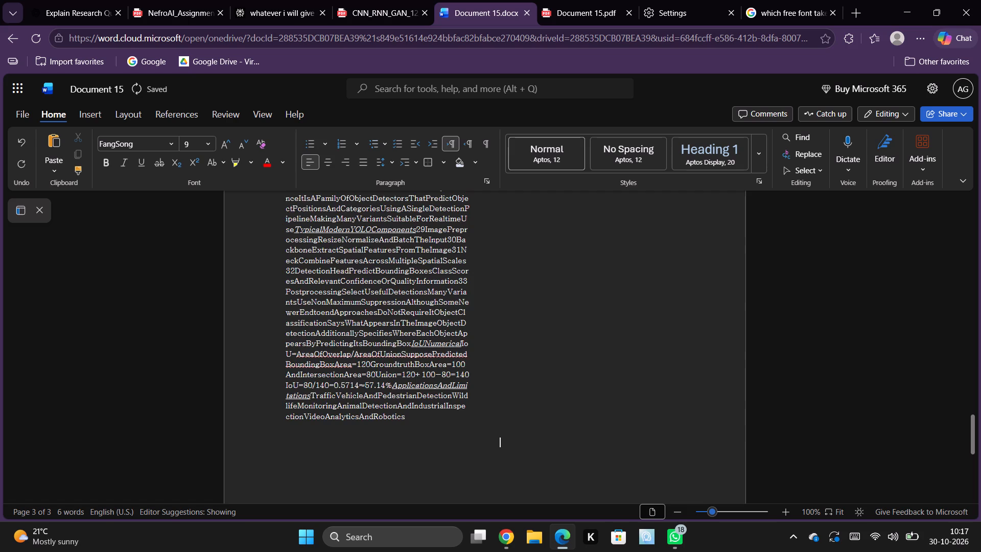
key(Return)
key(Return)
key(Return)
key(Return)
key(Return)
key(Return)
key(Return)
key(Return)
key(Return)
key(Return)
key(Return)
key(Return)
key(Return)
key(Return)
key(Return)
key(Return)
key(Return)
key(Return)
key(Return)
key(Return)
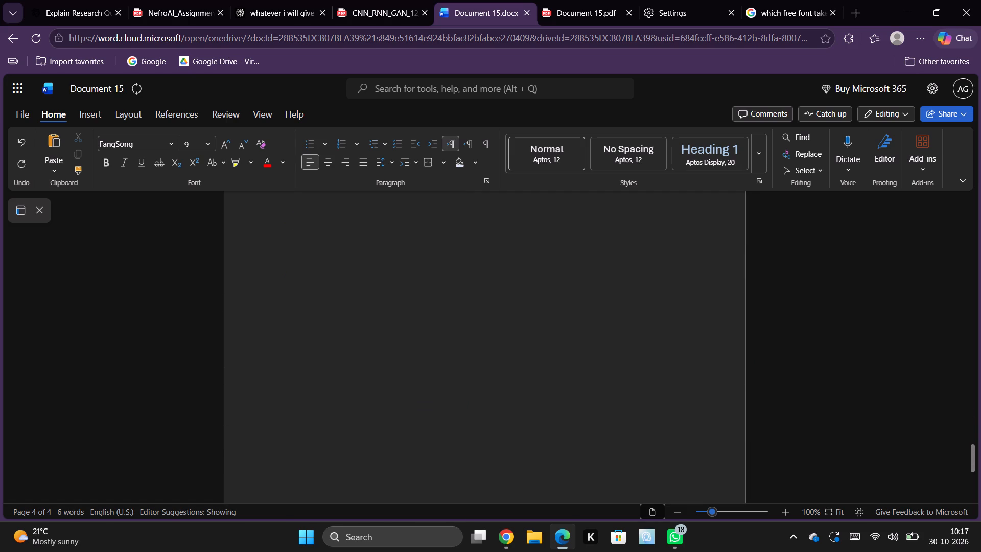
scroll(388, 435, up, 2)
key(BackSpace)
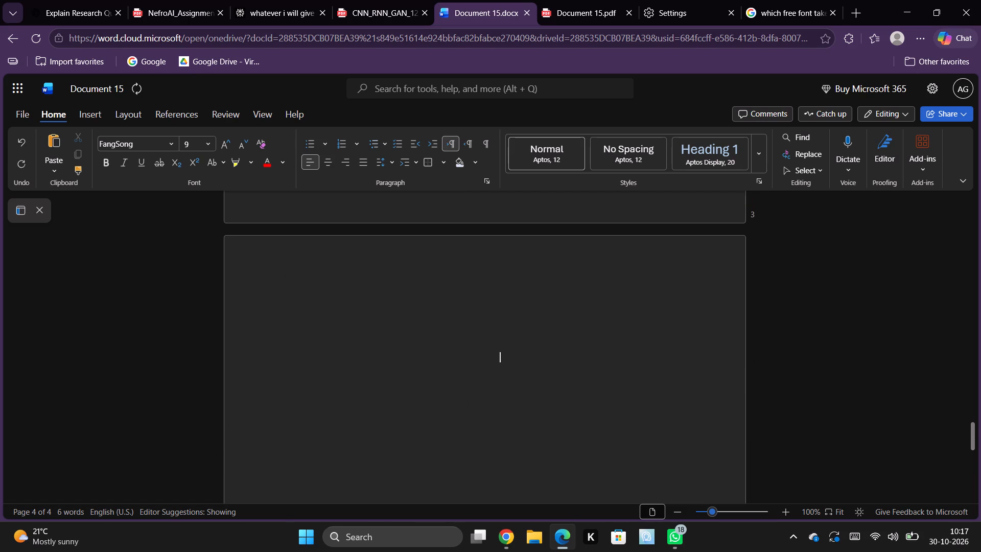
key(BackSpace)
key(BackSpace)
key(BackSpace)
key(BackSpace)
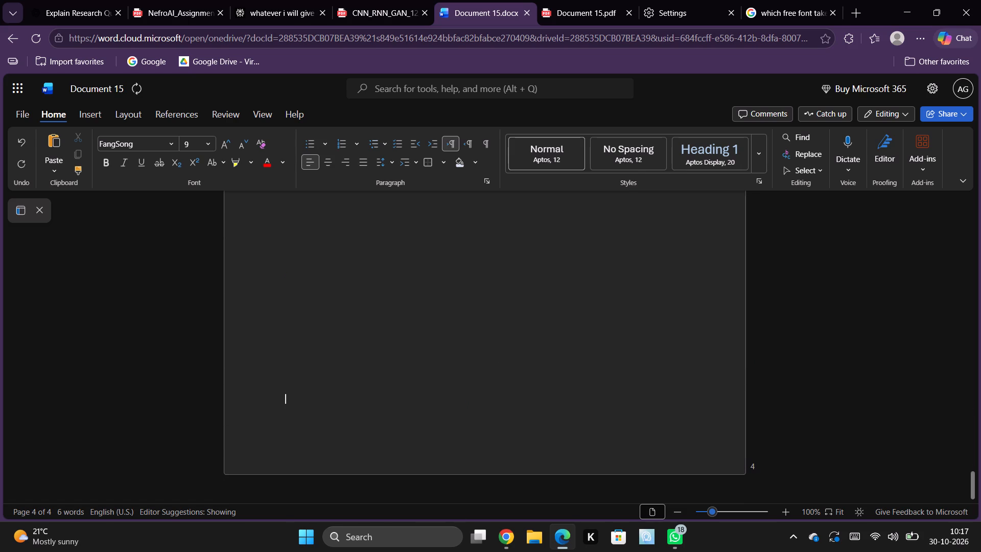
Paste the copied compact Q4 filter generation and convolution answer on page 4.
key(shift+Return)
key(ctrl+v)
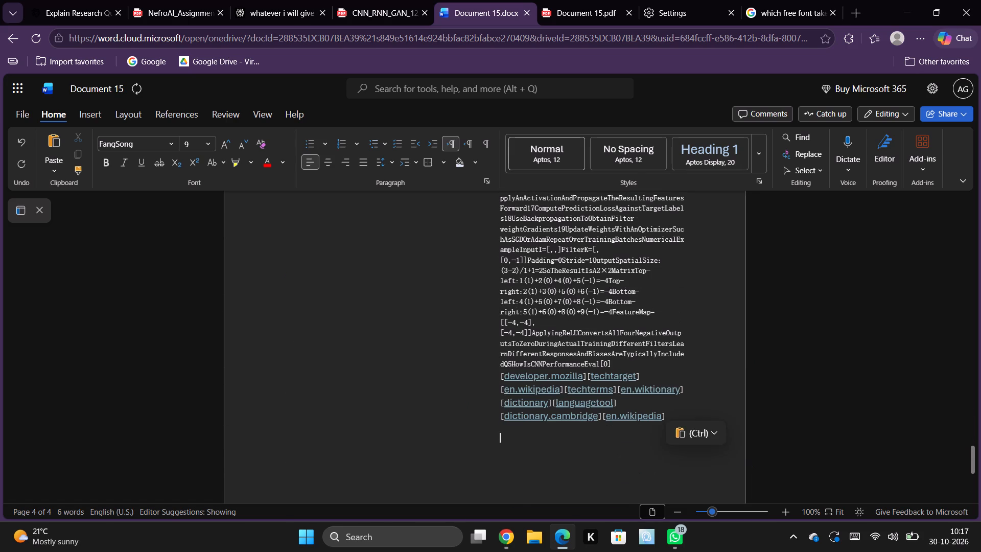
scroll(449, 435, up, 1)
scroll(454, 441, down, 1)
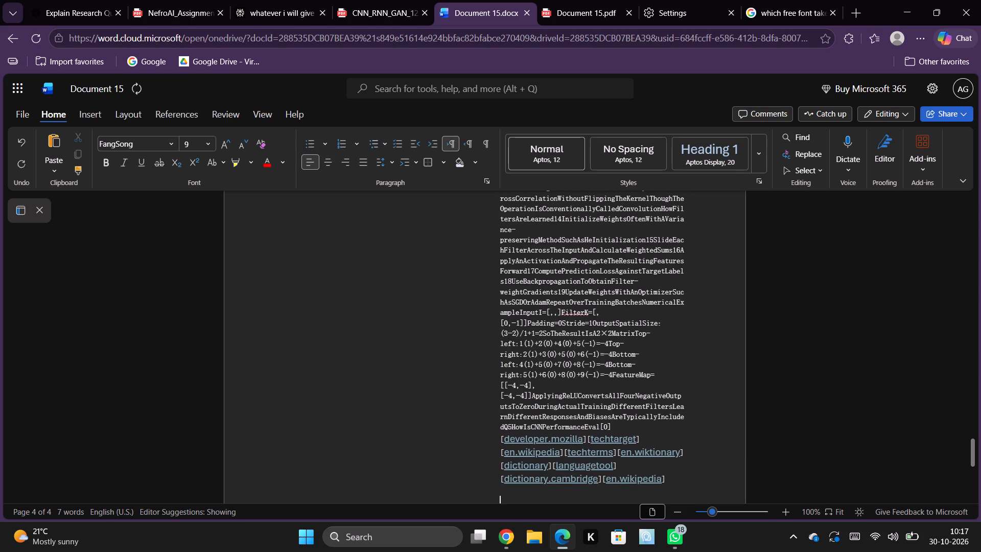
Delete the source citation links pasted below the Q4 answer, from the last en.wikipedia link back through developer.mozilla.
drag(678, 480, 503, 435)
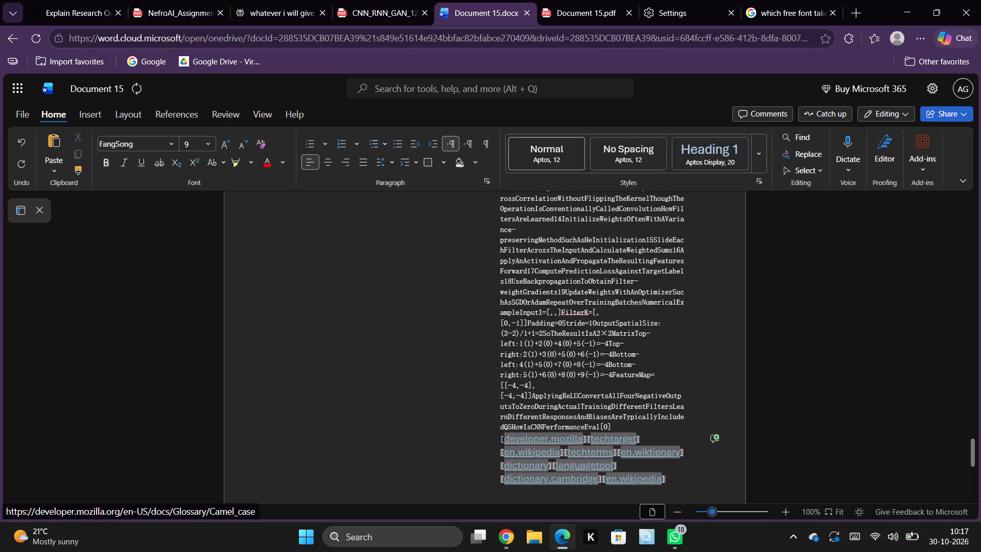
drag(503, 435, 497, 435)
click(480, 445)
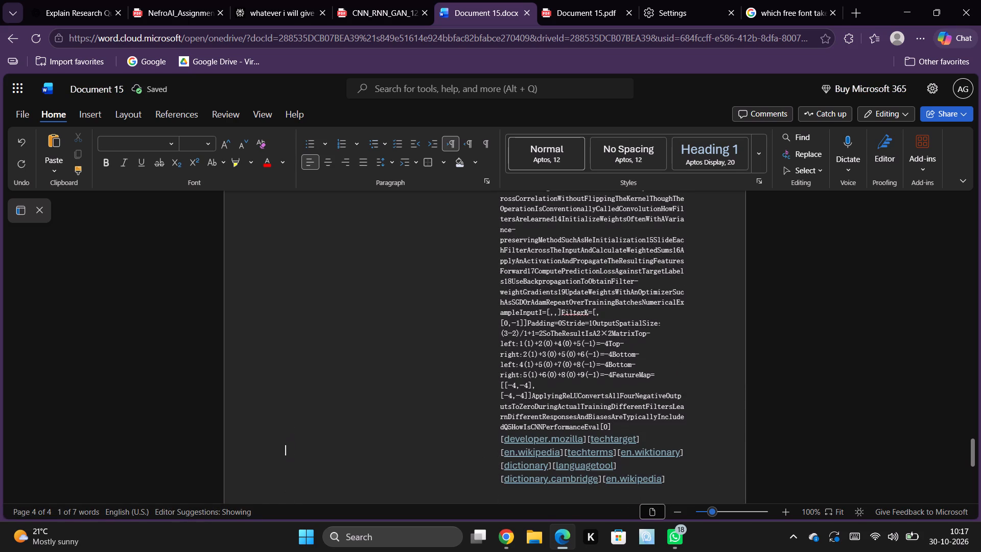
drag(496, 438, 642, 474)
click(671, 478)
key(BackSpace)
key(BackSpace)
key(BackSpace)
key(BackSpace)
key(BackSpace)
key(BackSpace)
key(BackSpace)
key(BackSpace)
key(BackSpace)
key(BackSpace)
key(BackSpace)
key(BackSpace)
key(BackSpace)
key(BackSpace)
key(BackSpace)
key(BackSpace)
key(BackSpace)
key(BackSpace)
key(BackSpace)
key(BackSpace)
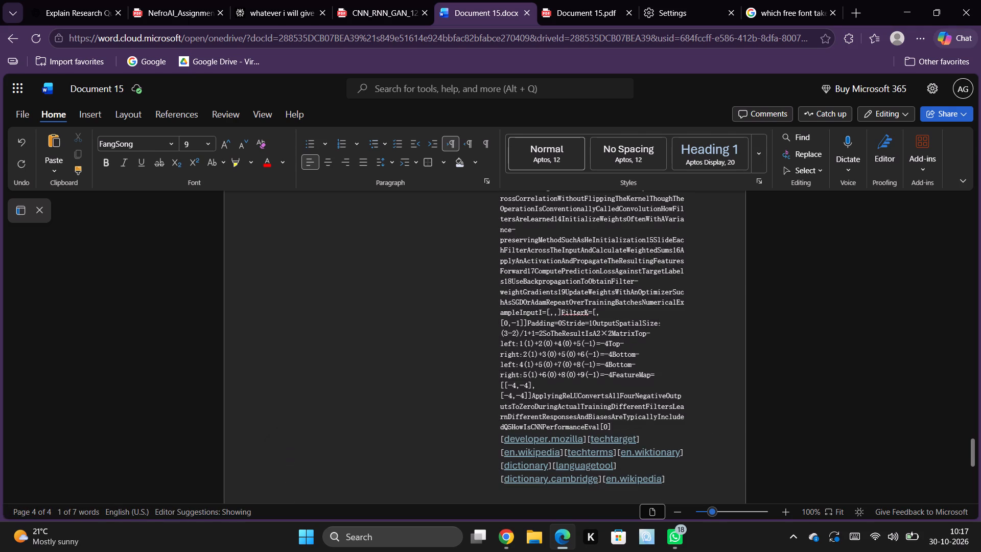
key(BackSpace)
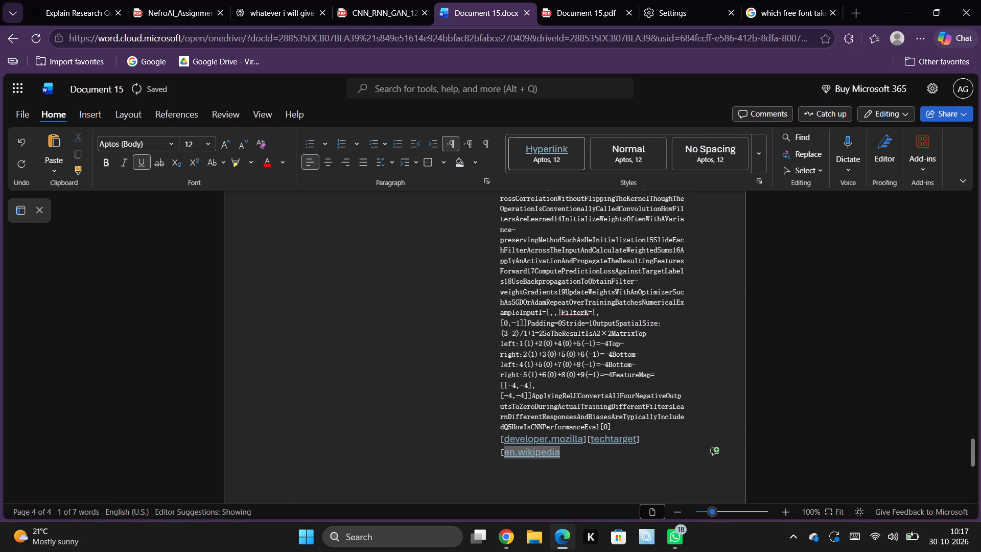
key(BackSpace)
key(BackSpace)
key(BackSpace)
key(BackSpace)
key(BackSpace)
key(BackSpace)
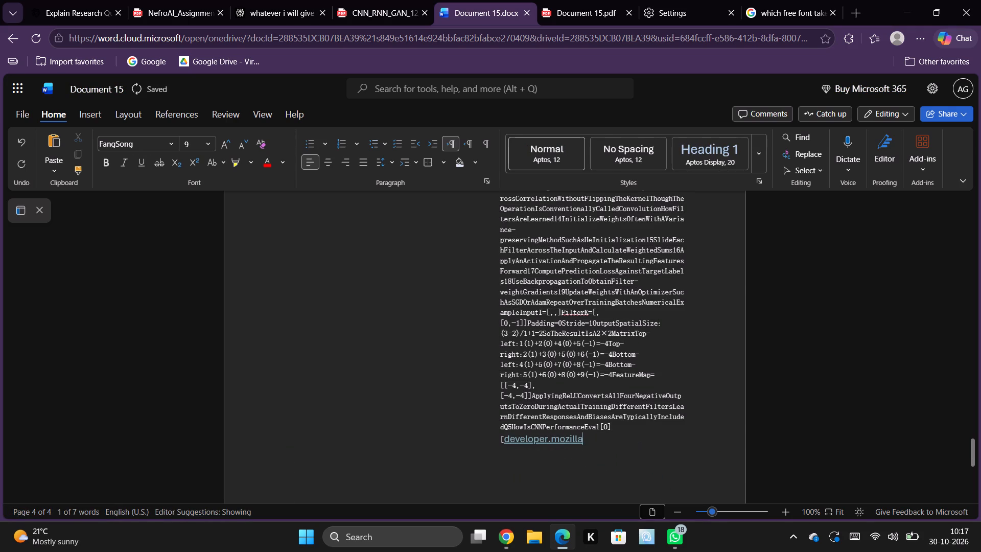
key(BackSpace)
key(BackSpace)
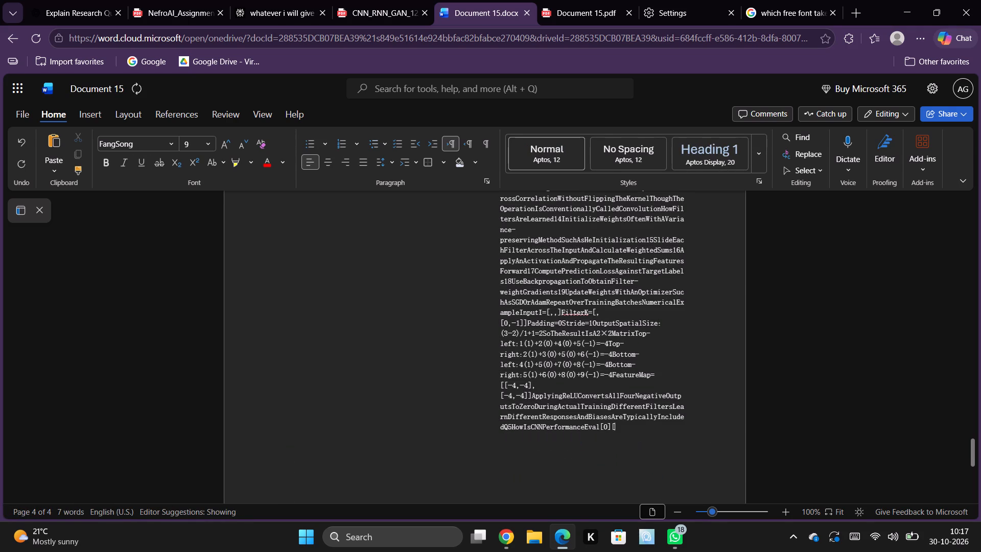
Make "FilterGenerationAndConvolution" bold in the first line of the Q4 answer.
scroll(721, 435, up, 1)
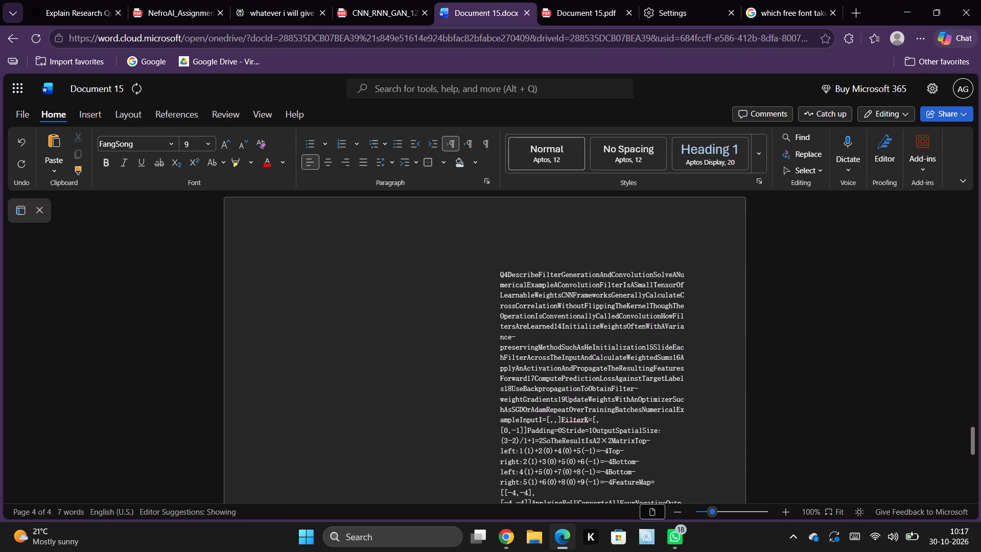
scroll(561, 284, down, 1)
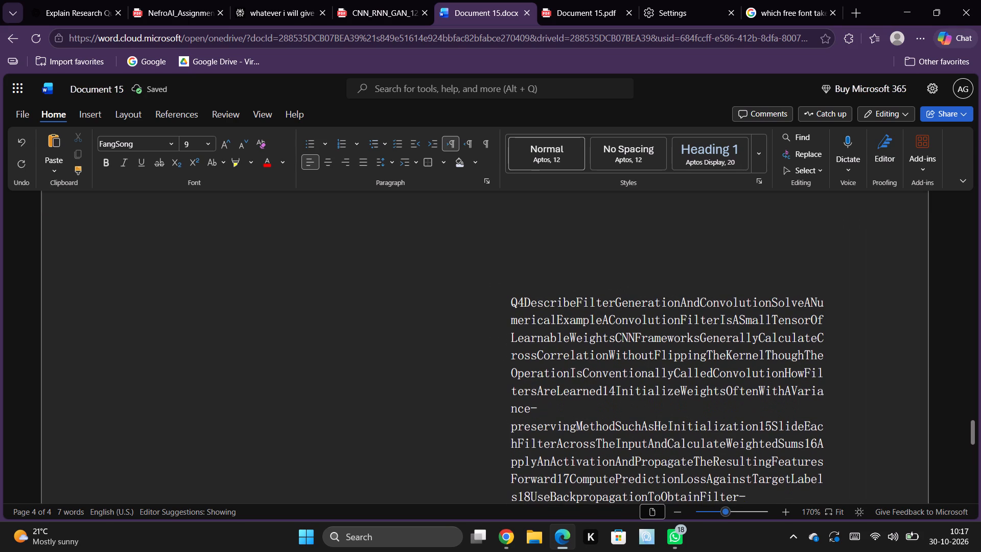
drag(576, 301, 719, 292)
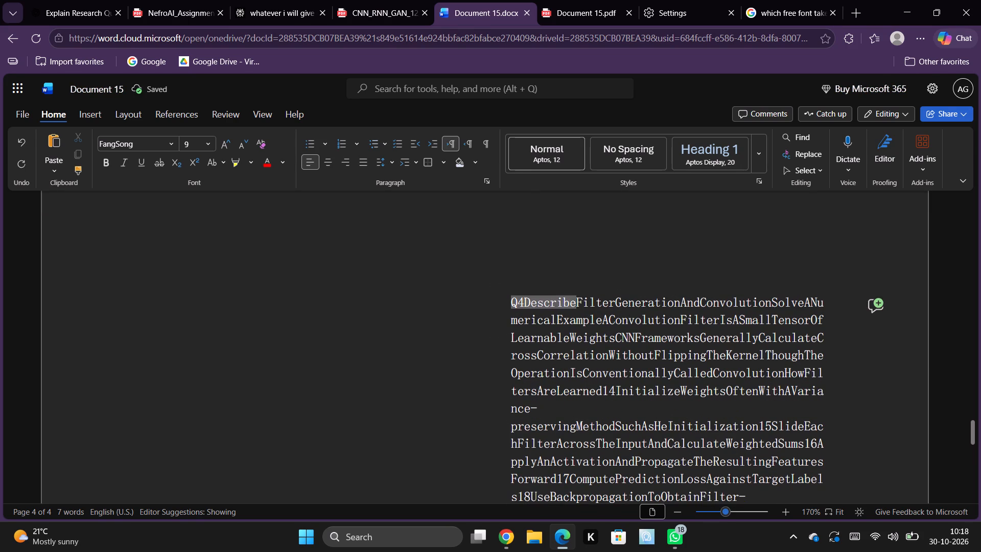
drag(719, 292, 769, 299)
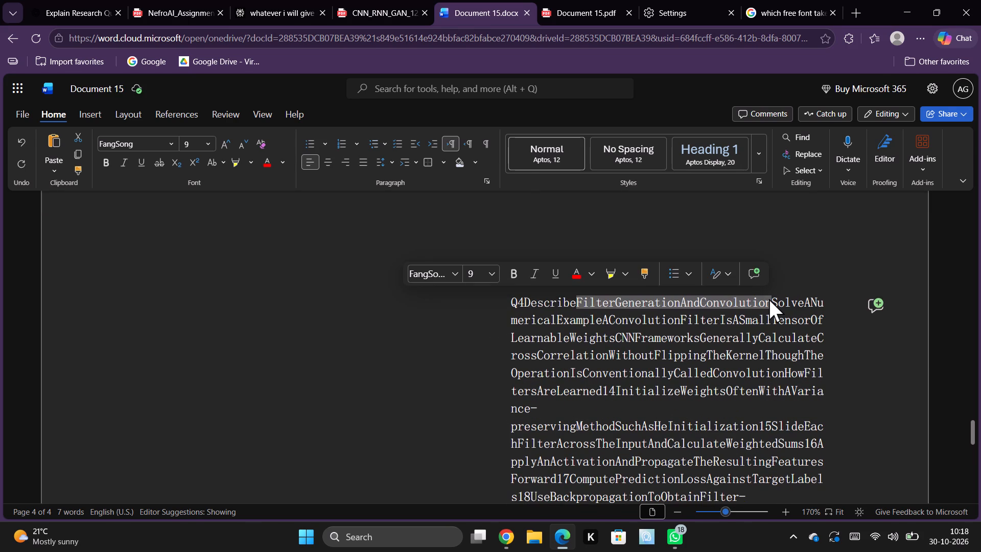
click(108, 154)
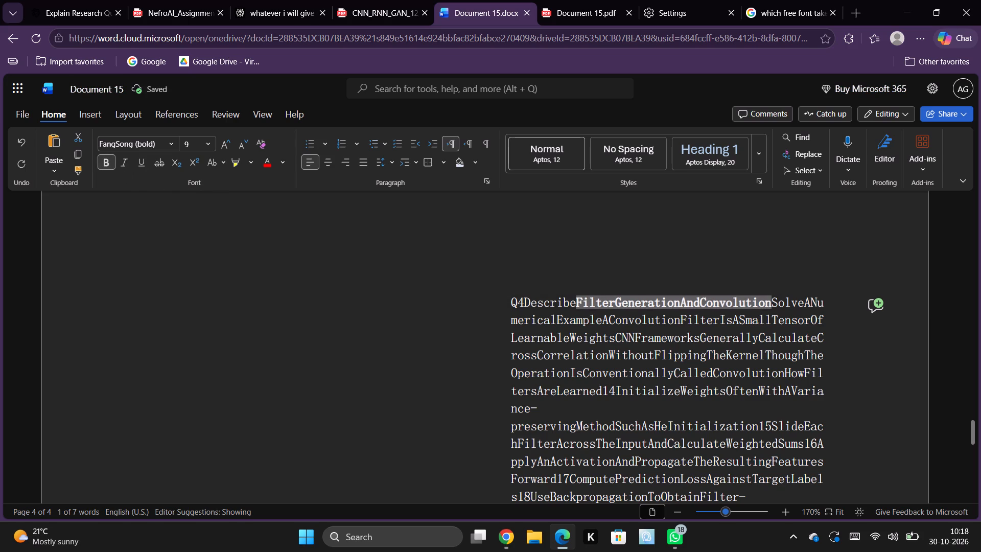
Delete "SolveANumericalExample" after the bold Q4 heading and "Q4Describe" before it.
drag(601, 321, 582, 314)
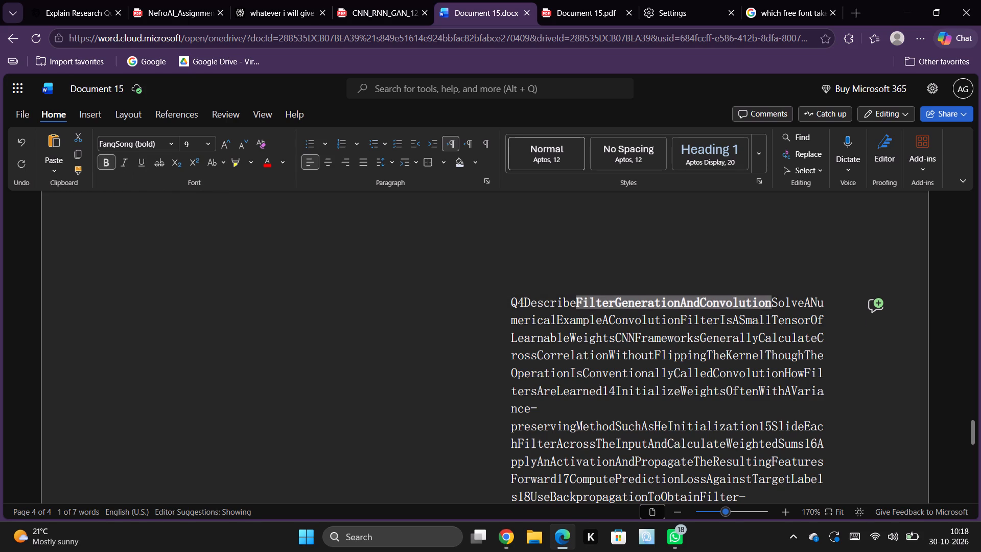
drag(582, 314, 771, 307)
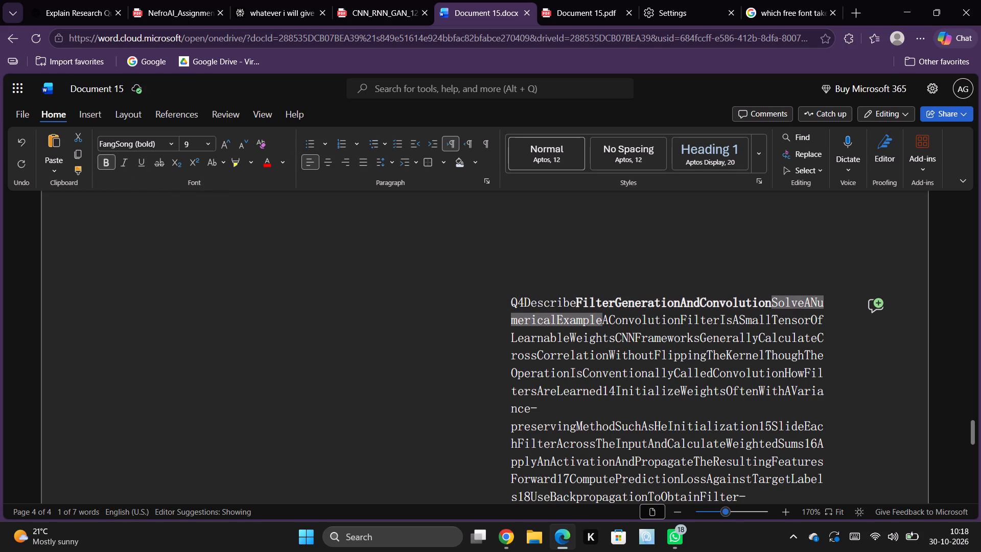
key(BackSpace)
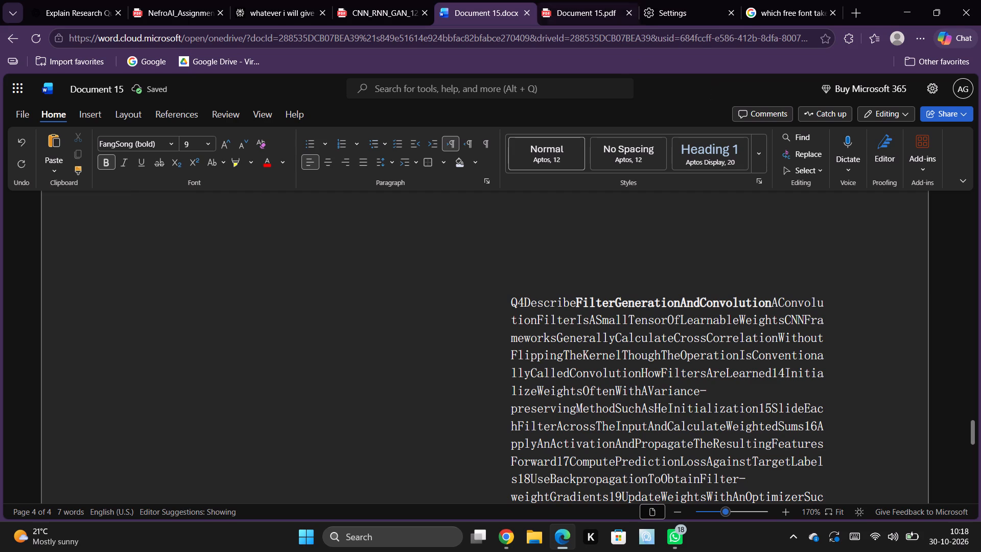
drag(574, 300, 522, 300)
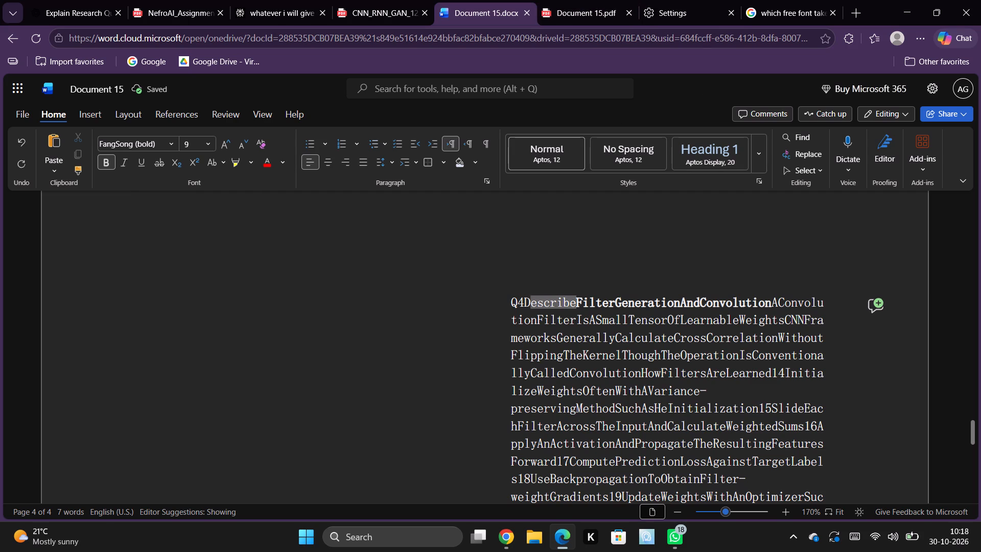
drag(522, 300, 510, 300)
key(BackSpace)
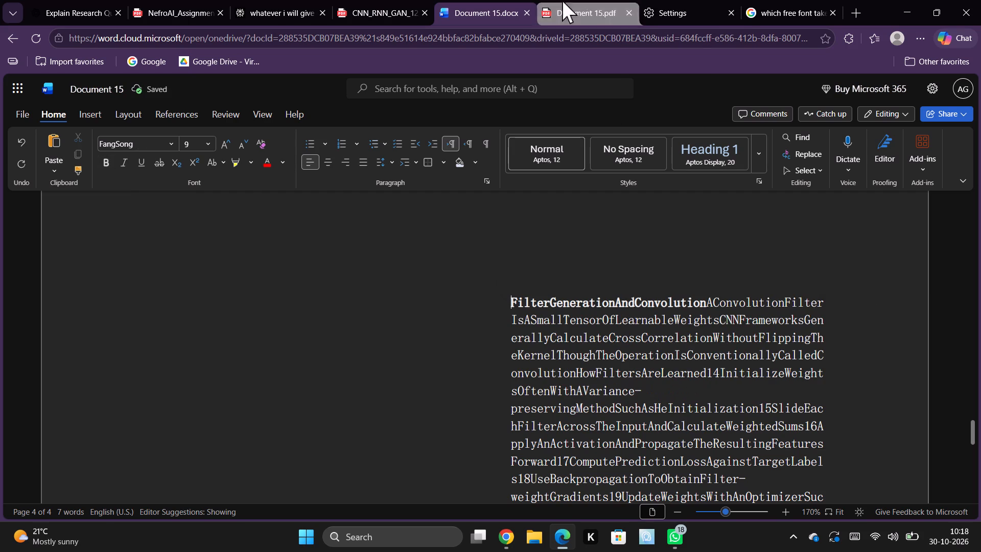
Check the Q4 subheadings in the source PDF, then underline and italicize "HowFiltersAreLearned" in Document 15.
click(588, 0)
click(386, 0)
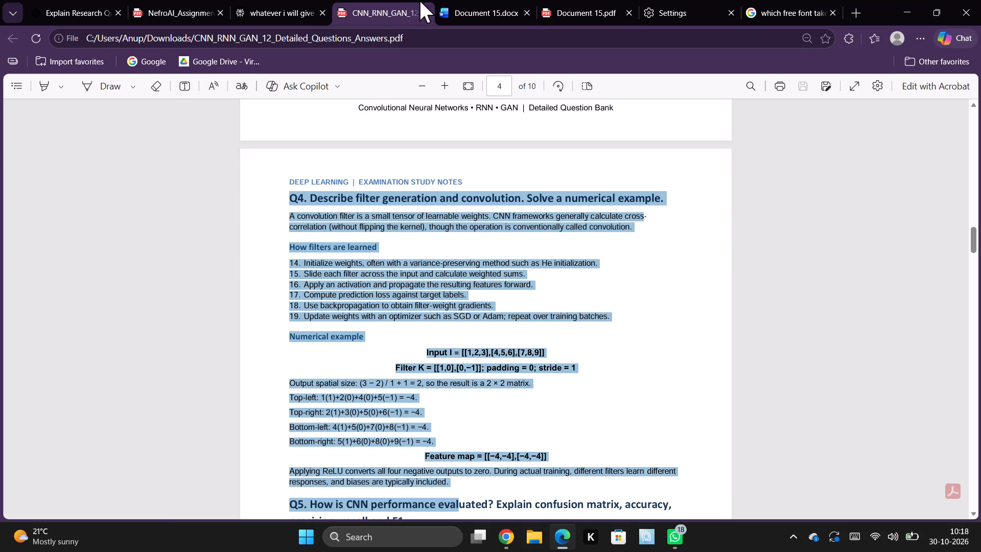
click(485, 0)
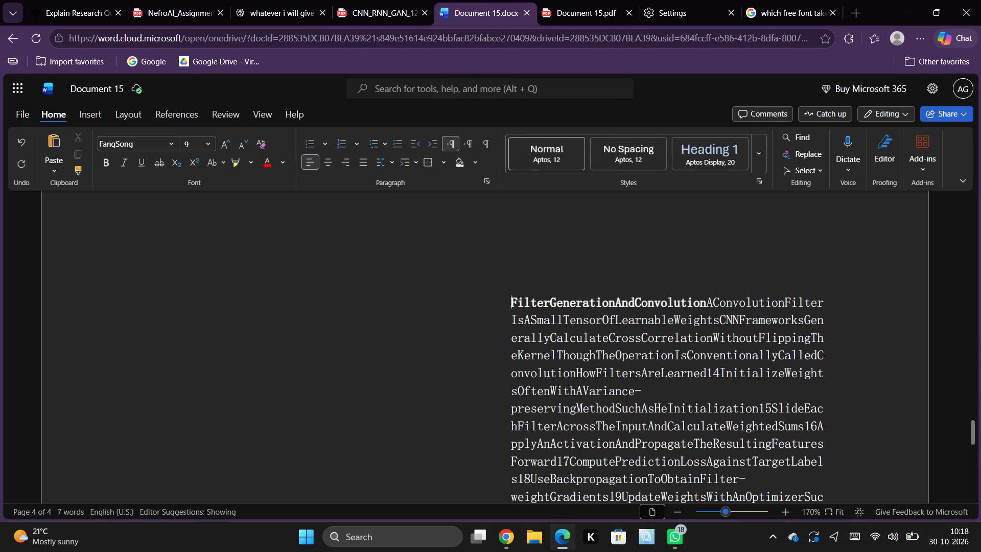
click(607, 339)
scroll(607, 339, down, 1)
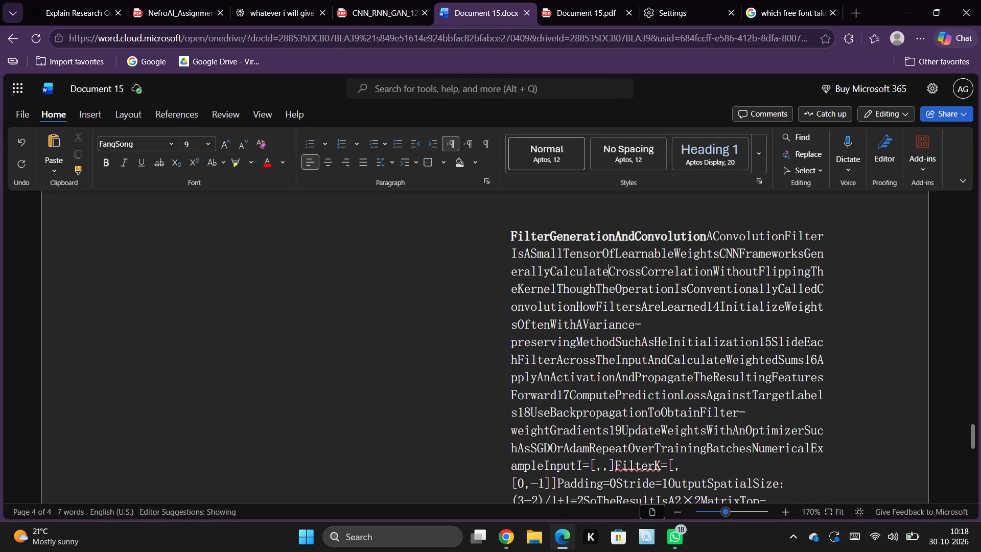
drag(575, 307, 658, 308)
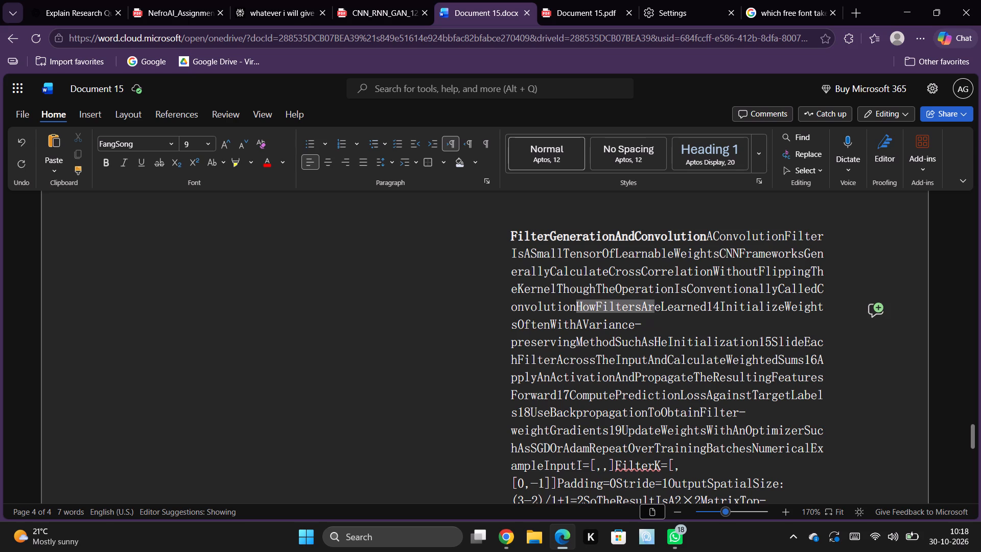
drag(658, 308, 707, 307)
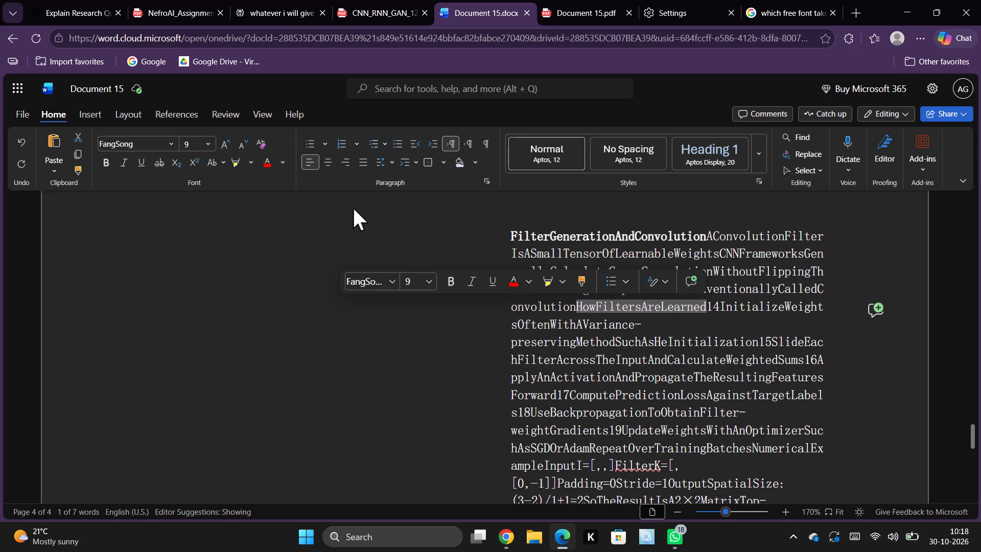
click(138, 169)
click(125, 166)
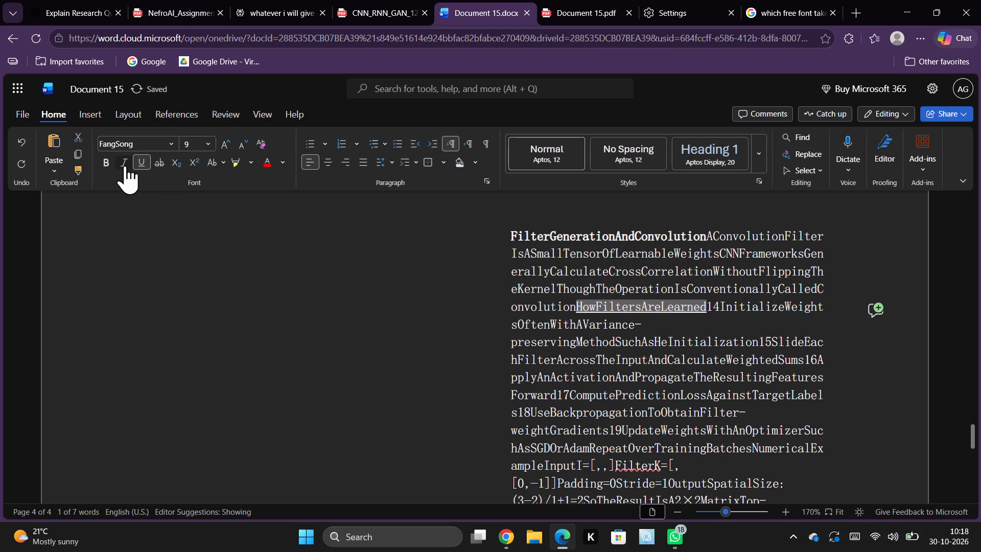
Remove the hyphen from "Variance-preserving" in the Q4 answer to close the line gap, after rechecking the source PDF.
click(367, 0)
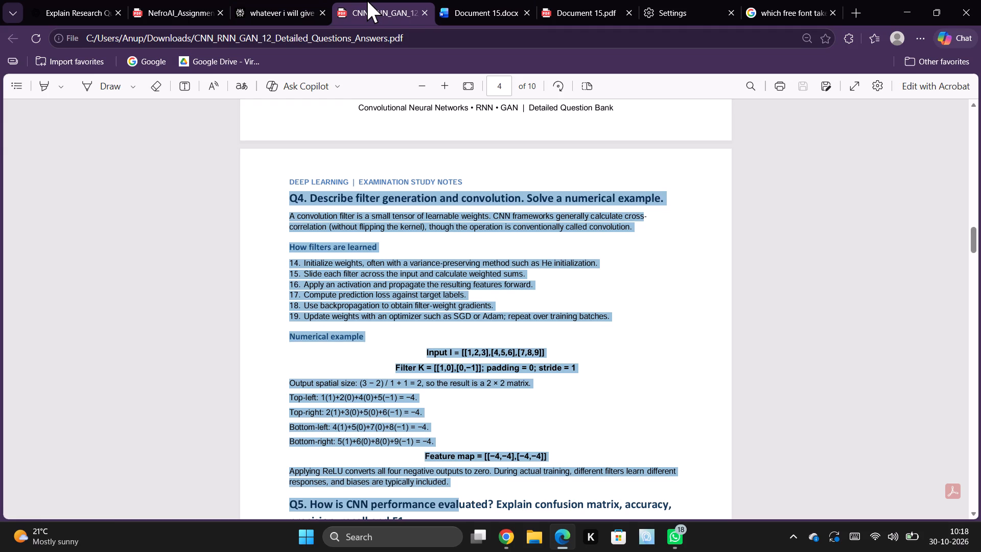
click(456, 0)
scroll(518, 362, down, 1)
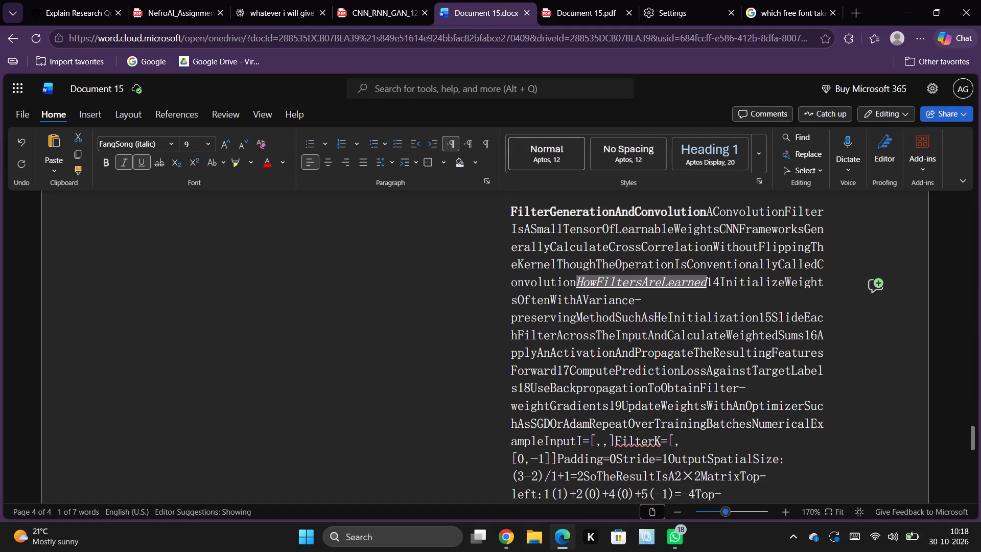
scroll(518, 362, down, 1)
click(511, 303)
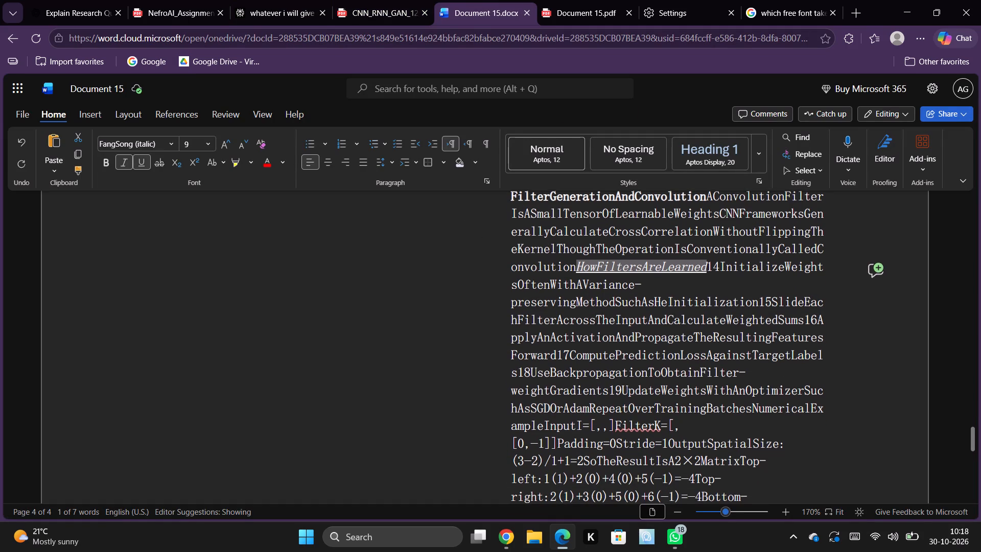
key(BackSpace)
Remove the hyphen from "Filter-weightGradients" in the Q4 answer of Document 15, after rechecking the source PDF.
click(411, 0)
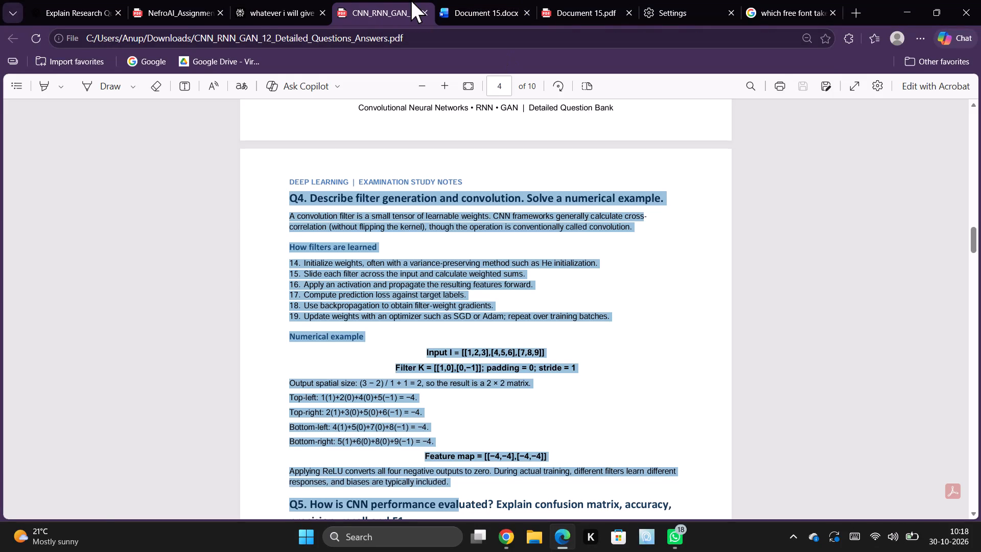
click(443, 0)
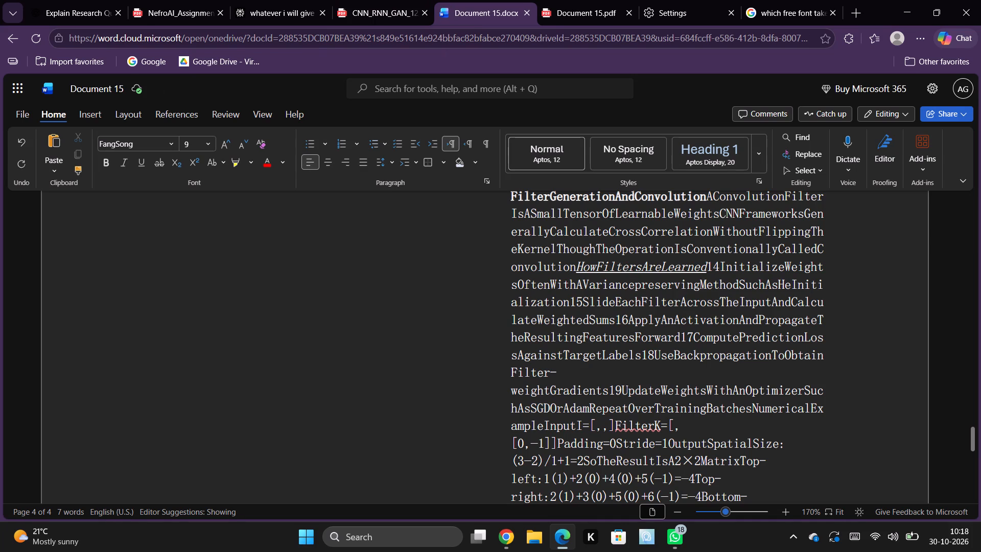
click(501, 390)
key(BackSpace)
Italicize and underline the "NumericalExample" subheading in the Q4 answer.
scroll(501, 390, down, 1)
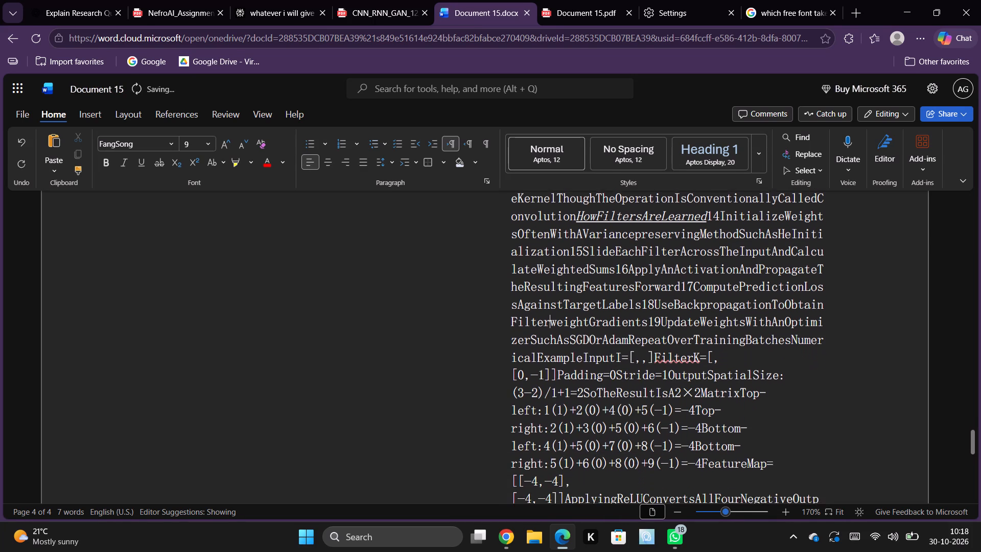
scroll(501, 390, down, 1)
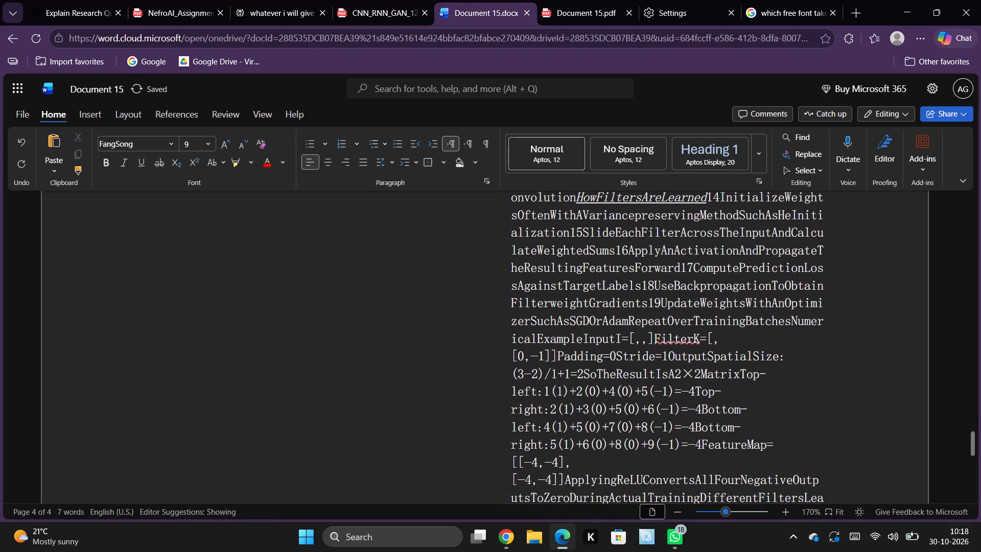
drag(792, 320, 633, 350)
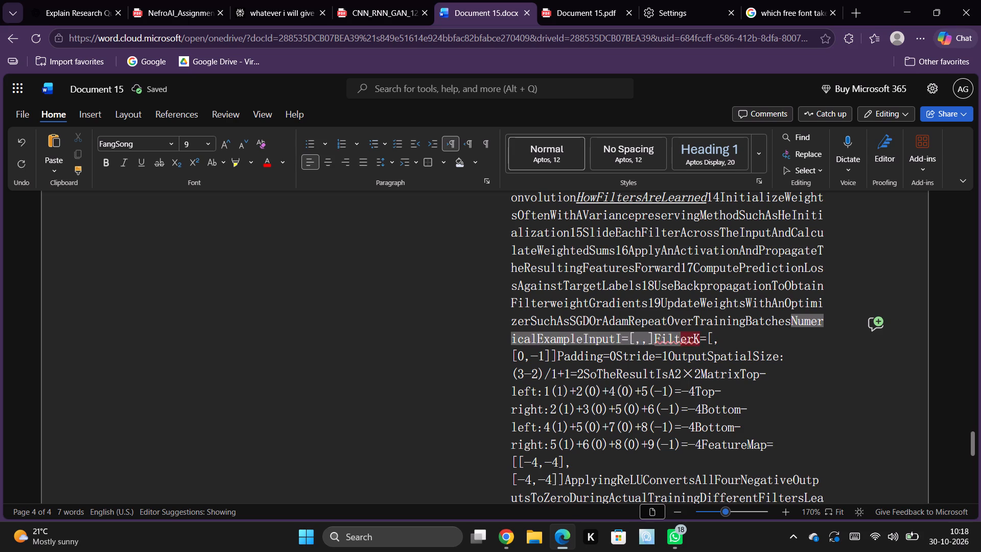
drag(633, 350, 579, 341)
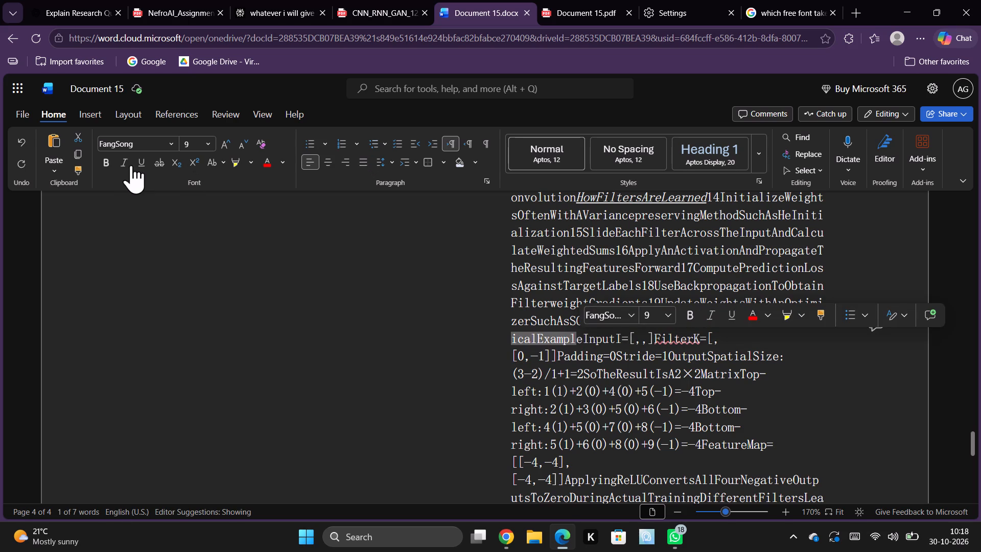
click(124, 165)
click(140, 165)
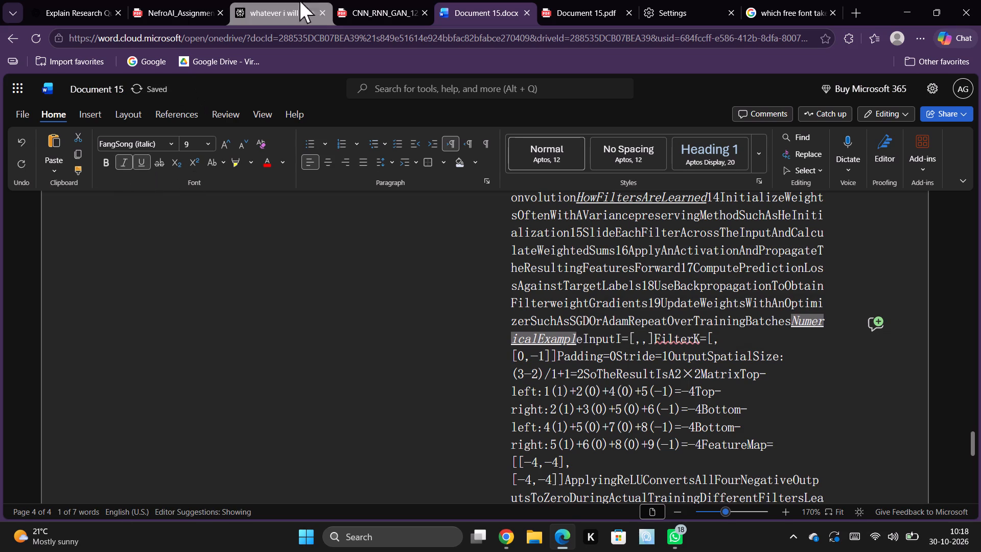
Compare the end of the Q4 answer with the source PDF, then delete the trailing "Q5HowIsCNNPerformanceEval[0][" after "Included" in Document 15.
click(369, 0)
scroll(393, 244, down, 2)
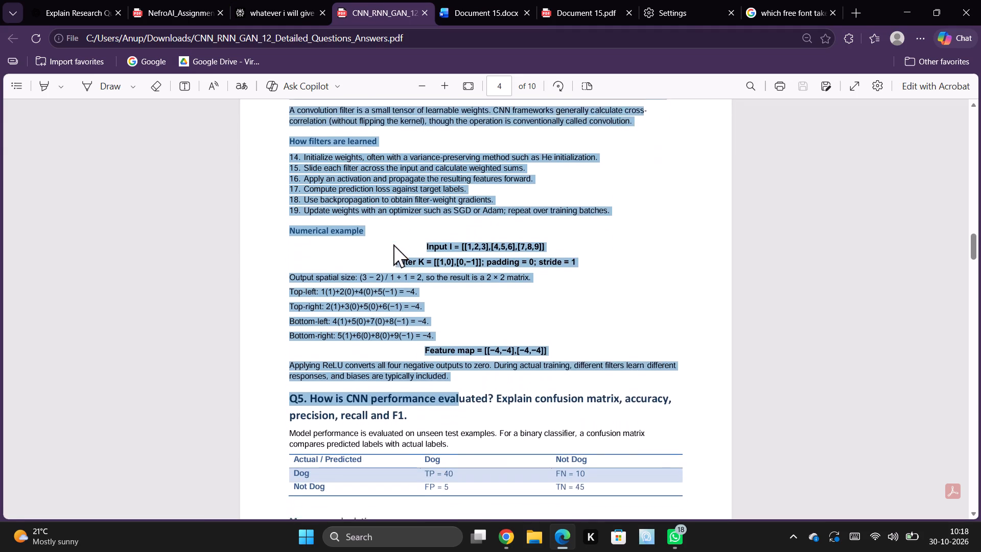
scroll(393, 244, down, 2)
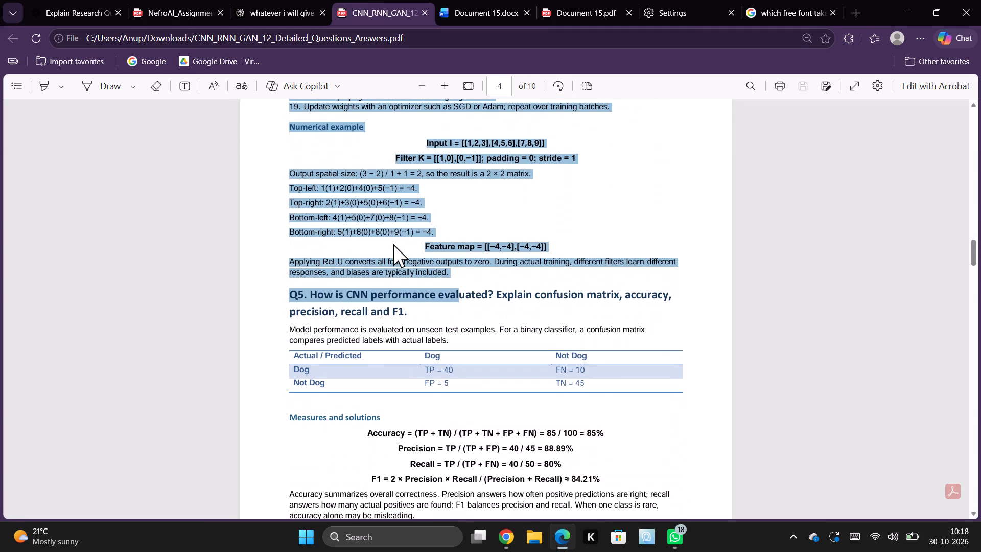
click(451, 0)
click(644, 419)
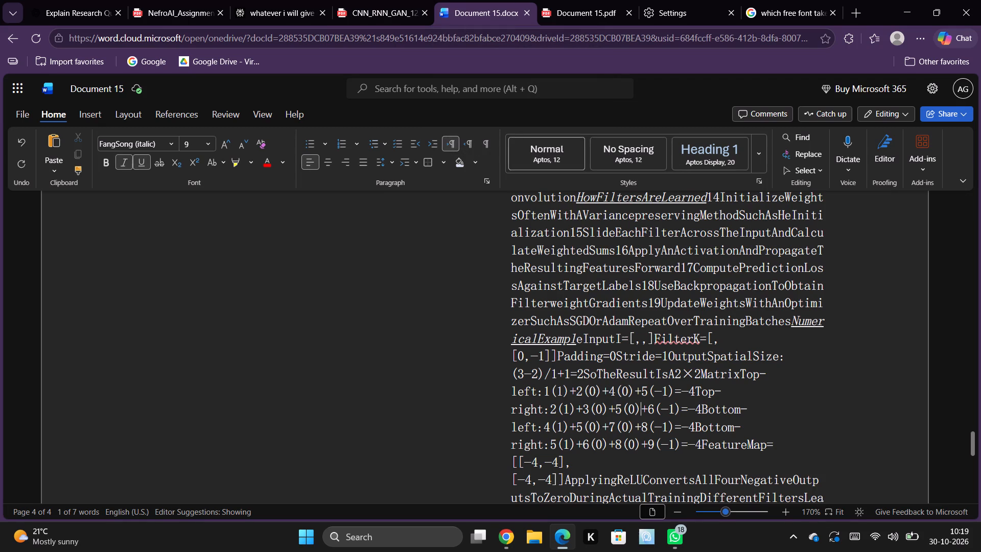
scroll(644, 419, down, 1)
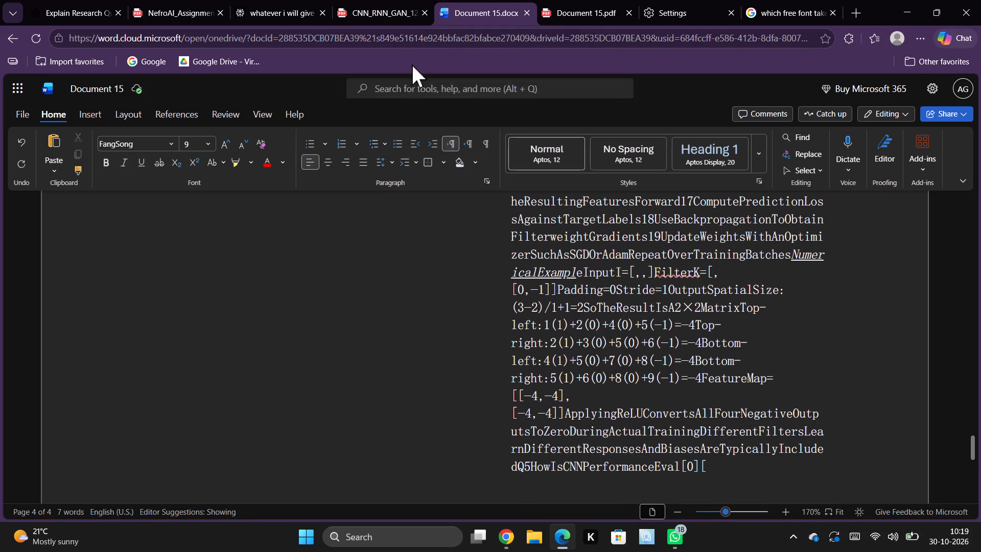
click(374, 0)
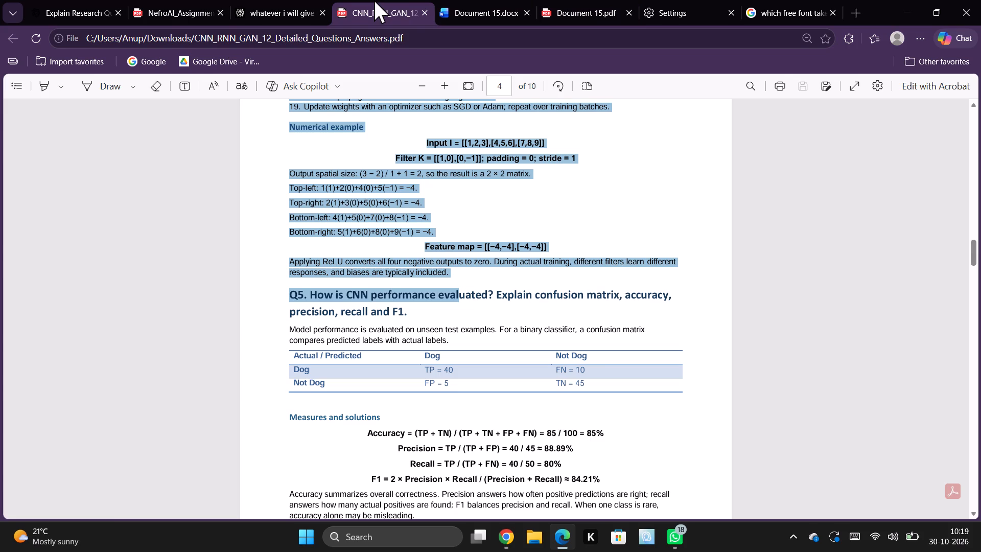
click(446, 0)
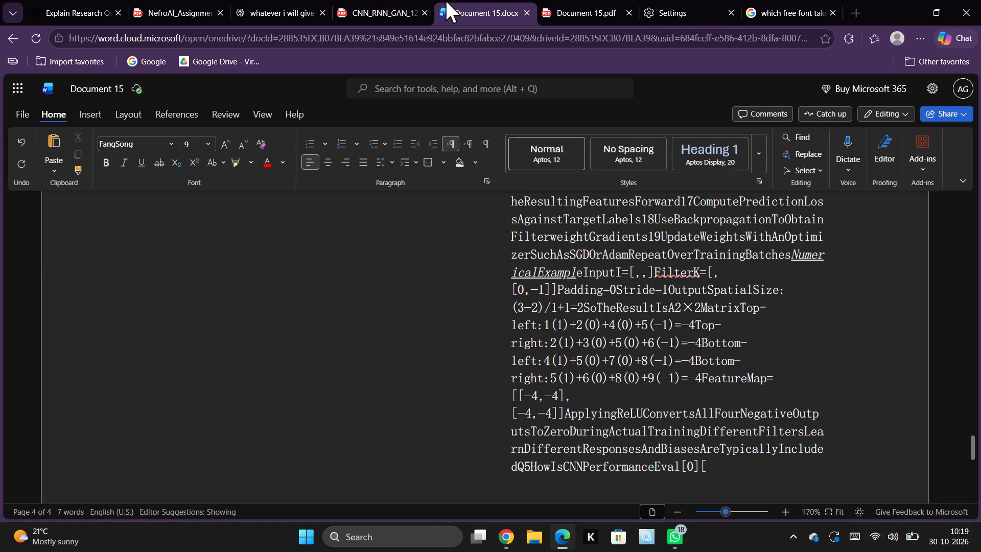
scroll(541, 354, down, 1)
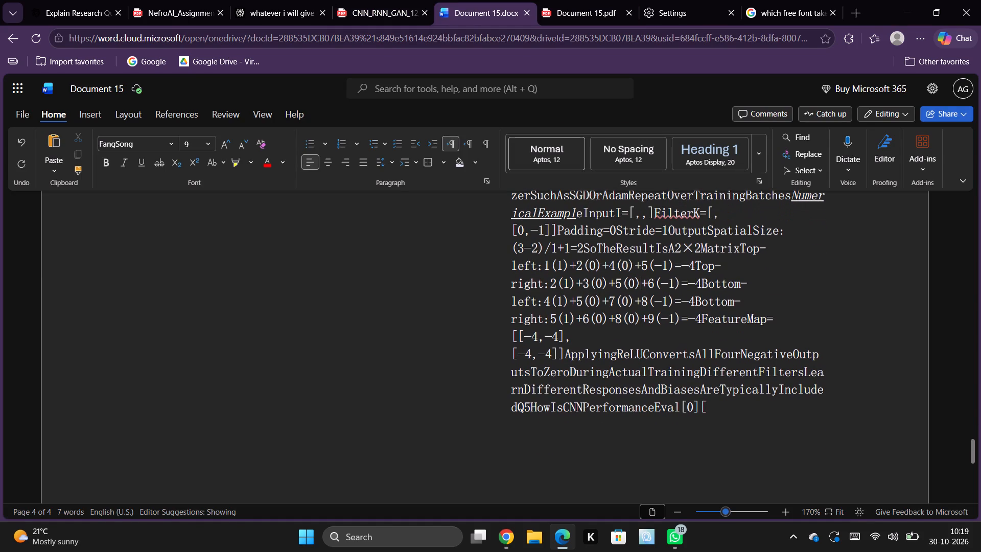
click(392, 0)
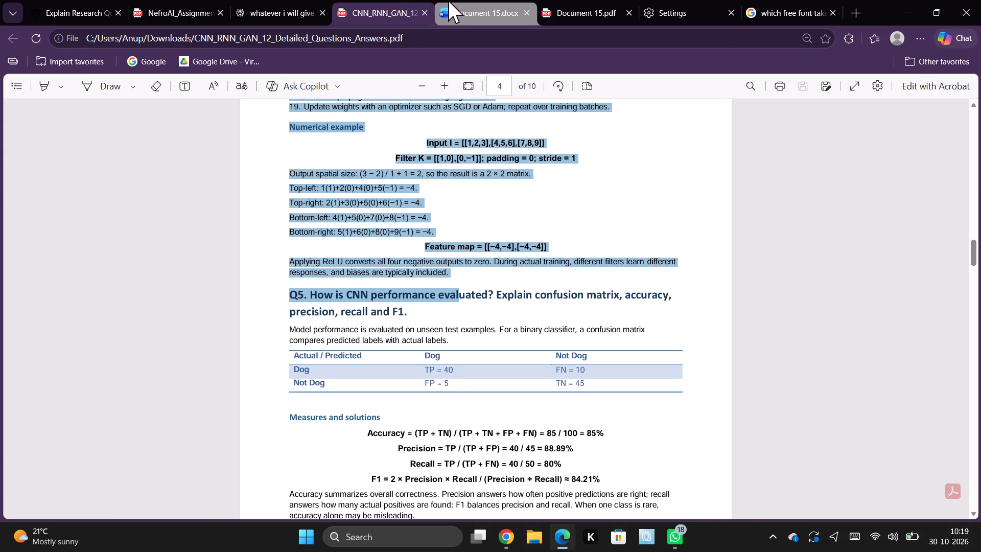
click(448, 0)
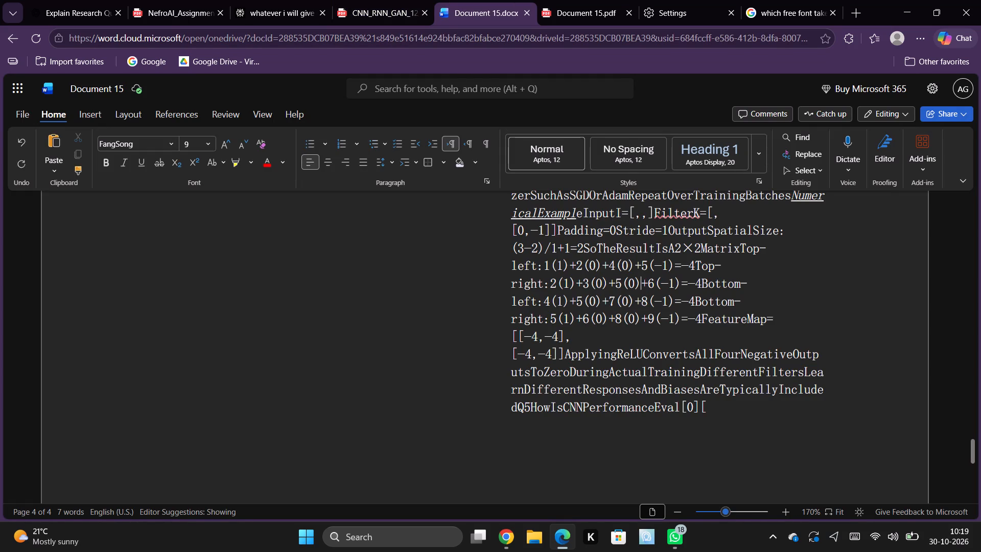
drag(520, 408, 705, 412)
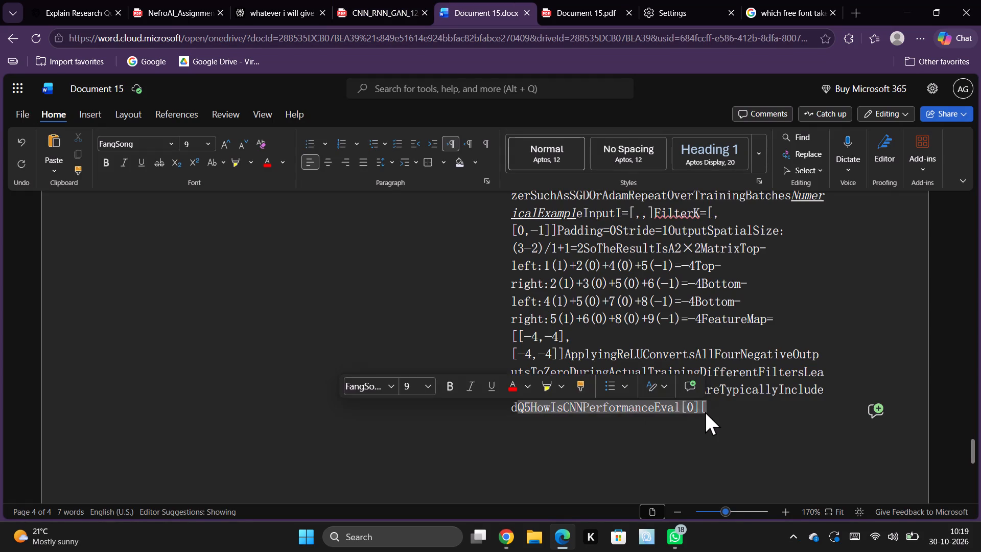
key(BackSpace)
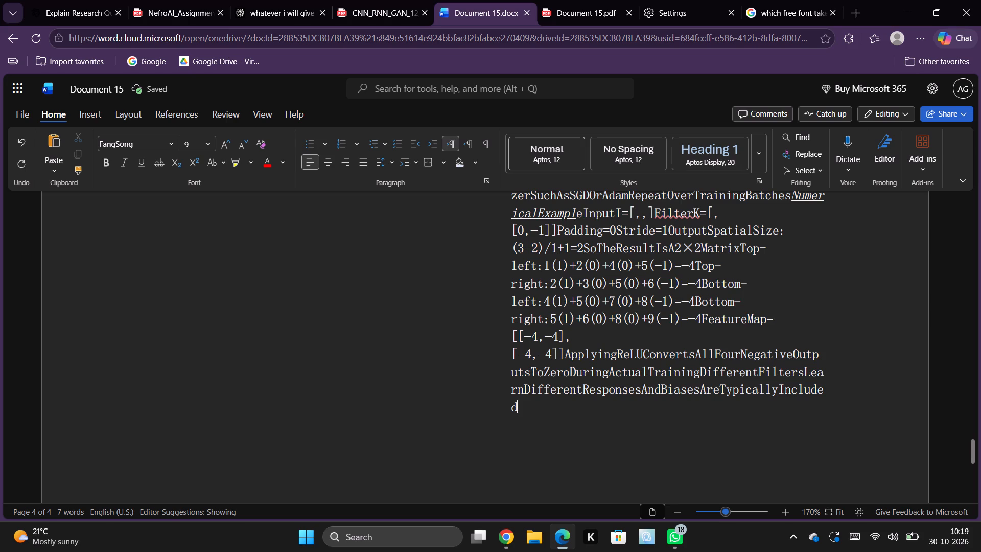
Delete the closing bracket and comma between the two rows of the FeatureMap matrix to close the line gap.
click(504, 351)
key(BackSpace)
click(504, 351)
key(BackSpace)
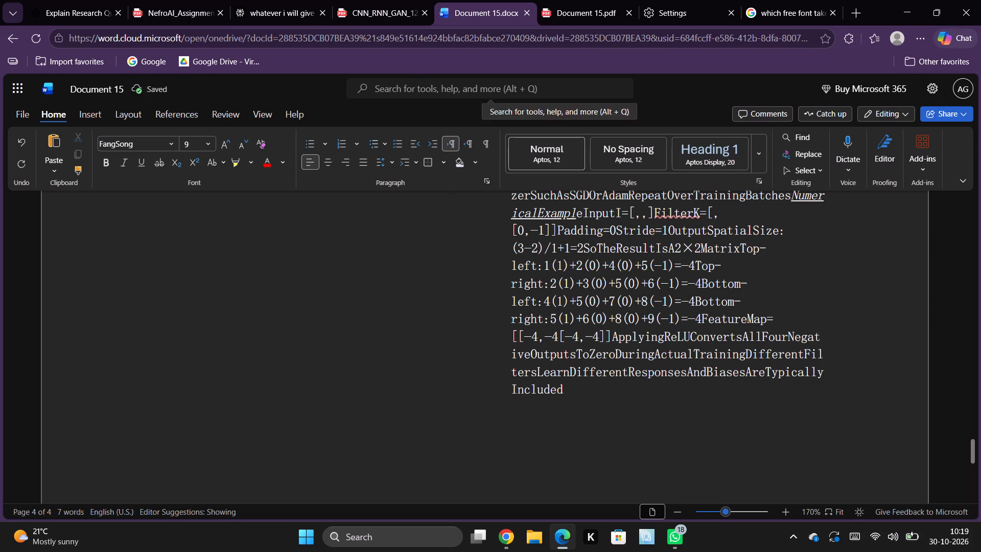
Recheck the source PDF, then remove the hyphens from "Top-right", "Bottom-left" and "Top-left" in the Q4 numerical example in Document 15.
click(401, 13)
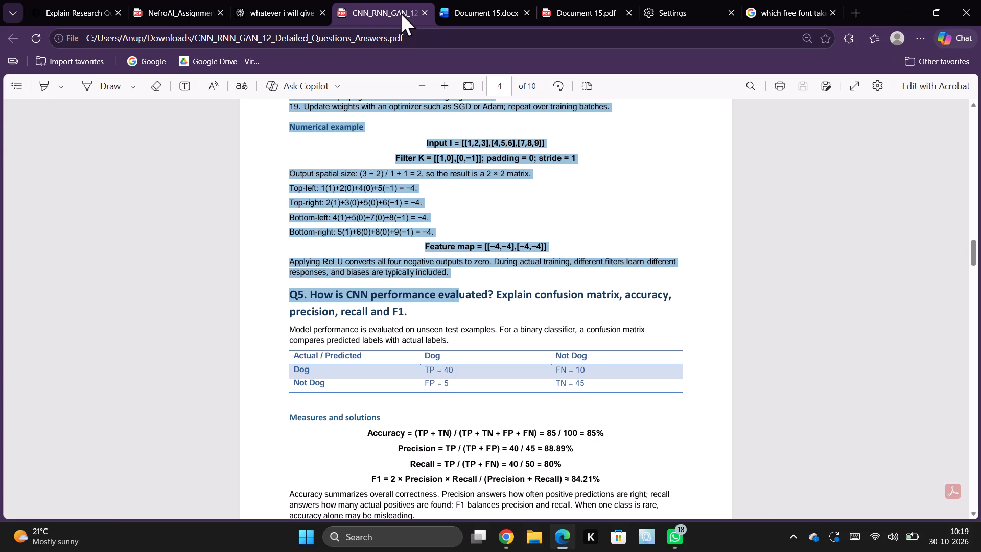
click(460, 0)
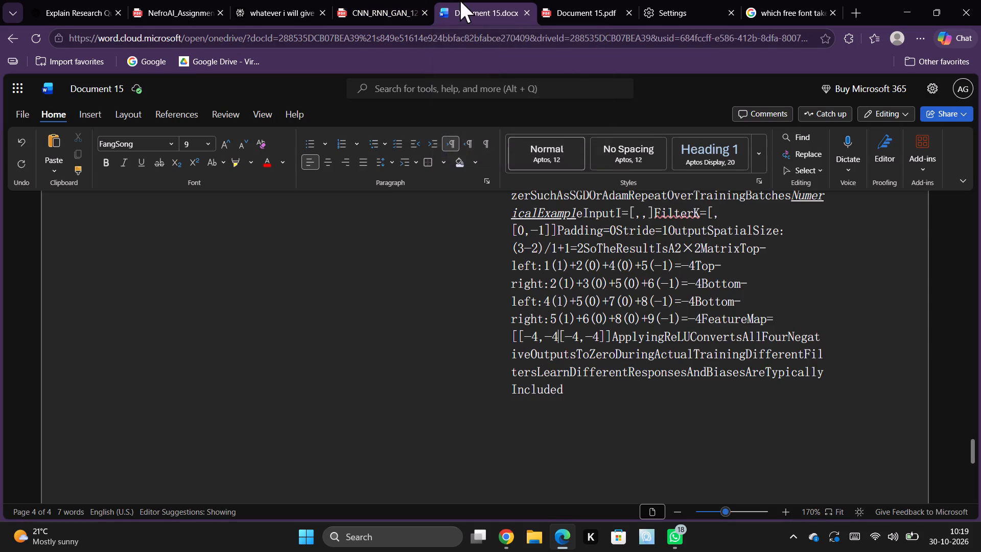
scroll(522, 341, up, 1)
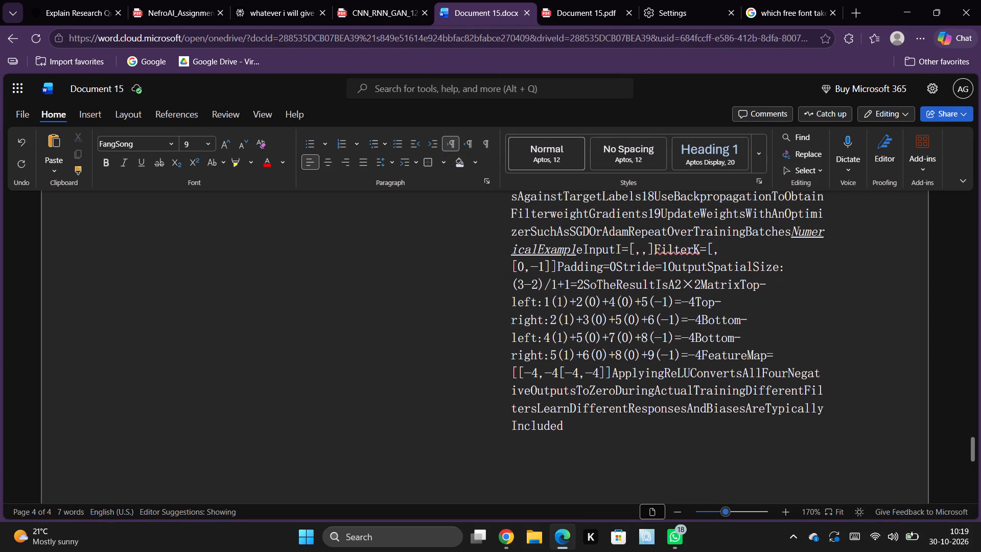
scroll(522, 341, up, 1)
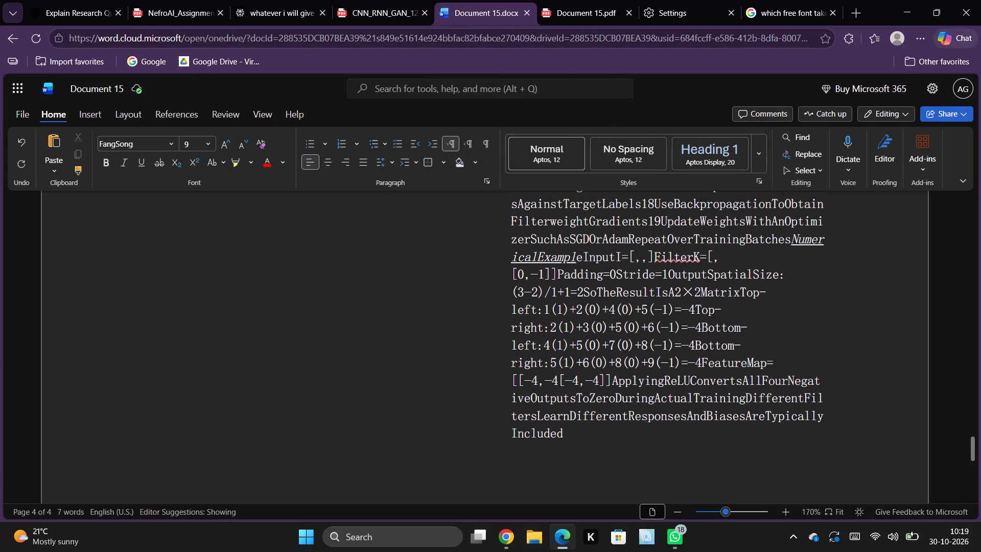
click(507, 331)
key(BackSpace)
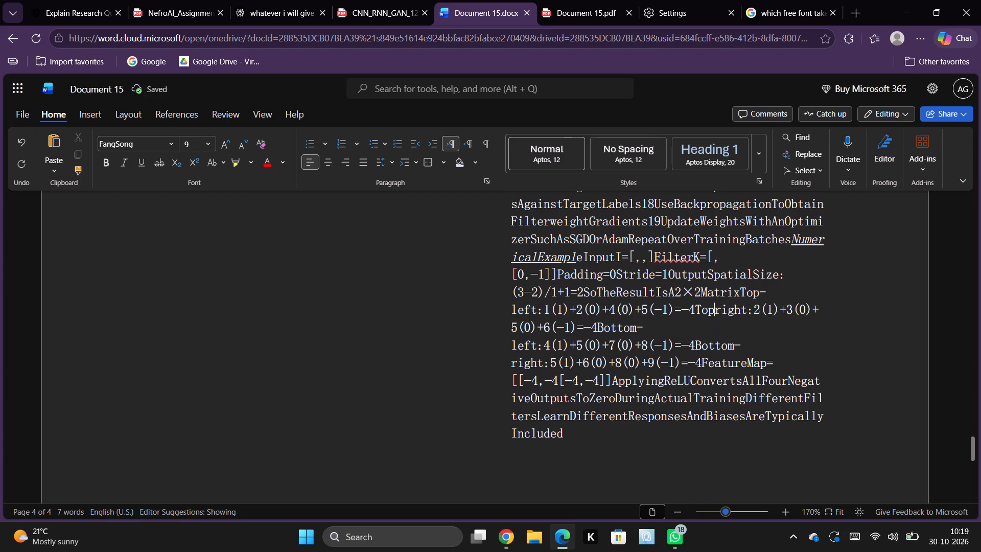
click(496, 346)
key(BackSpace)
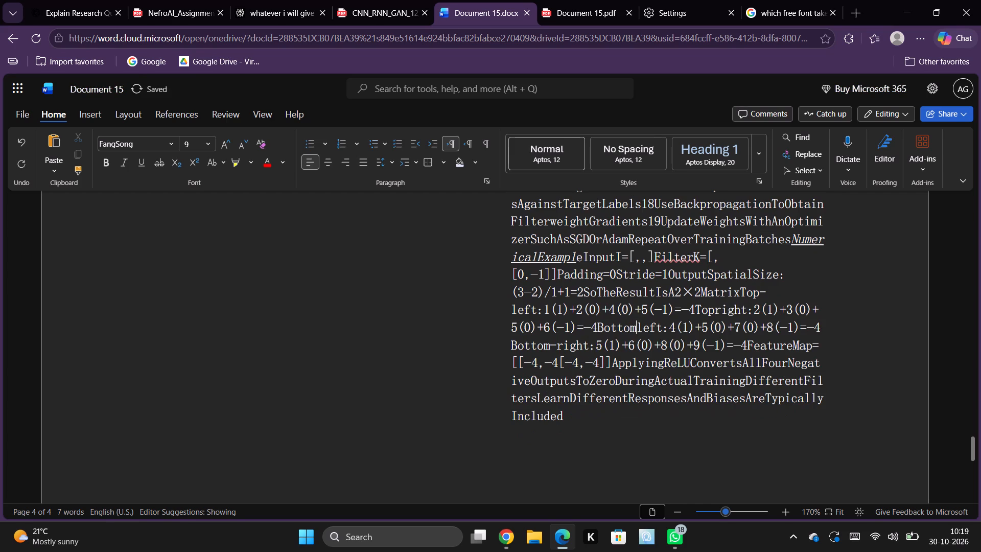
click(497, 300)
click(494, 313)
key(BackSpace)
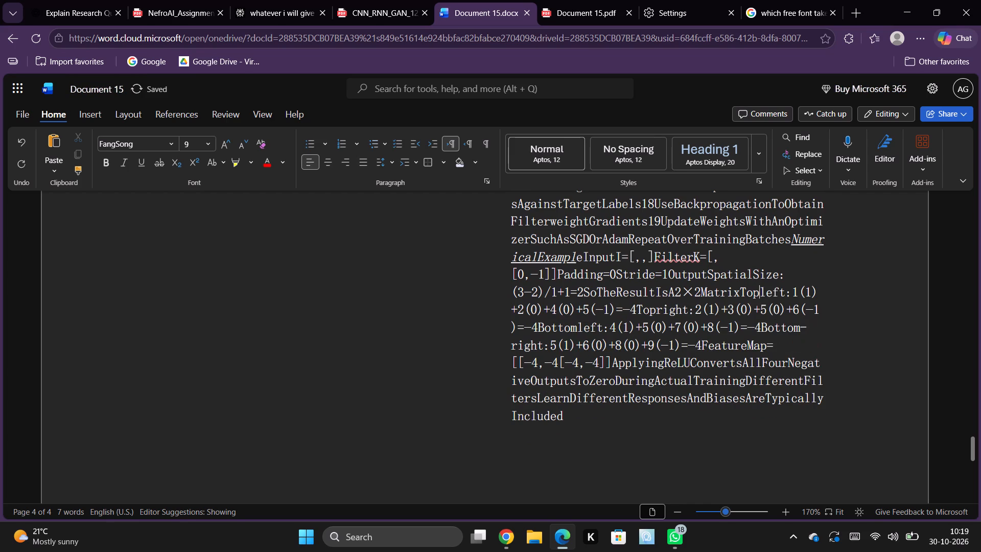
Delete the comma before "[0,−1]]" and the equals signs after "FilterK" and "InputI" to close the line gaps.
click(494, 267)
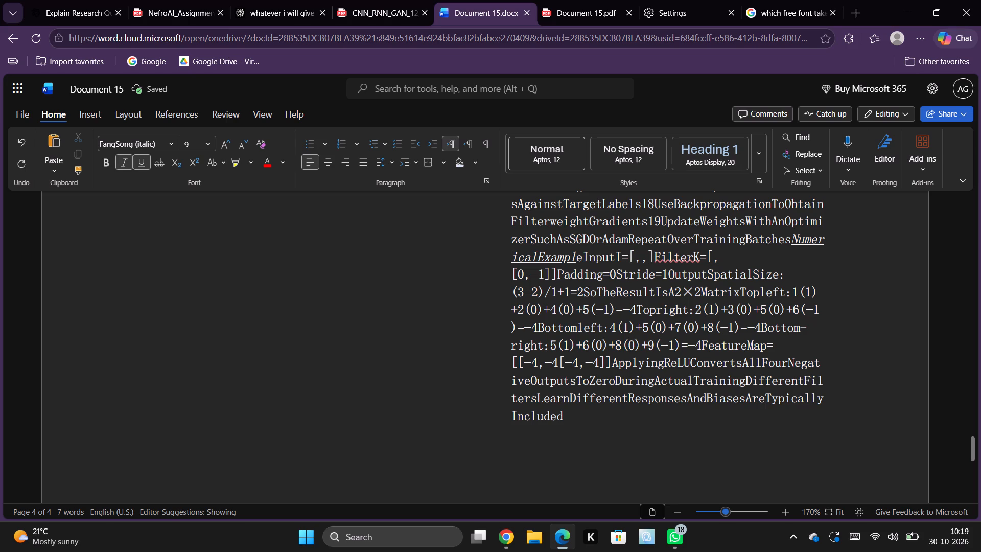
click(494, 279)
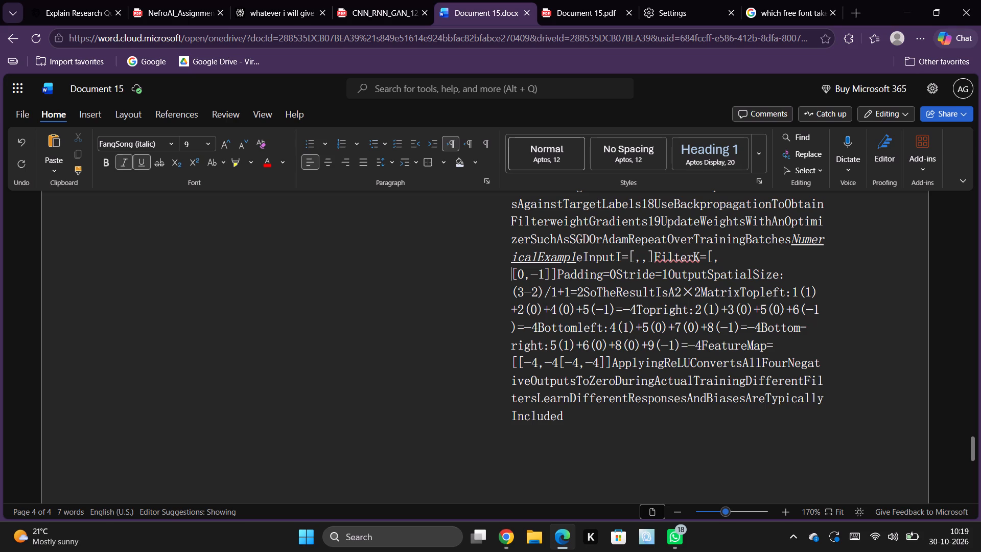
key(BackSpace)
click(494, 279)
key(BackSpace)
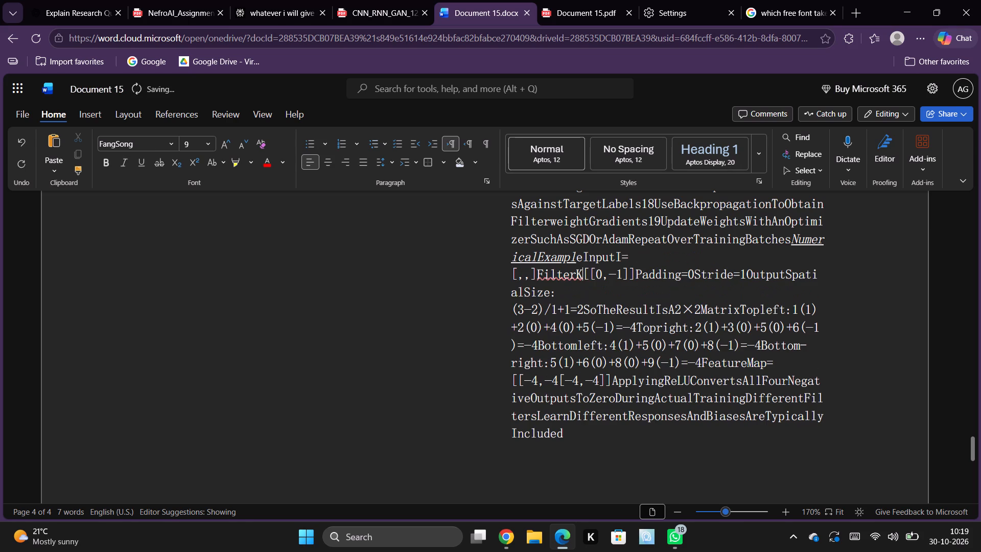
click(494, 279)
key(BackSpace)
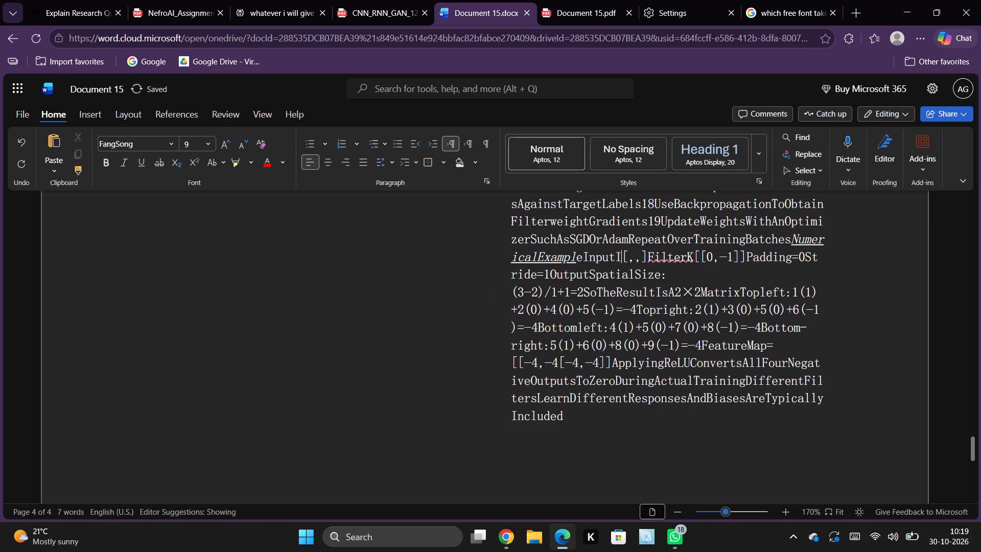
Delete the colon after "OutputSpatialSize" to close the line gap before "(3−2)/1+1".
click(493, 288)
key(BackSpace)
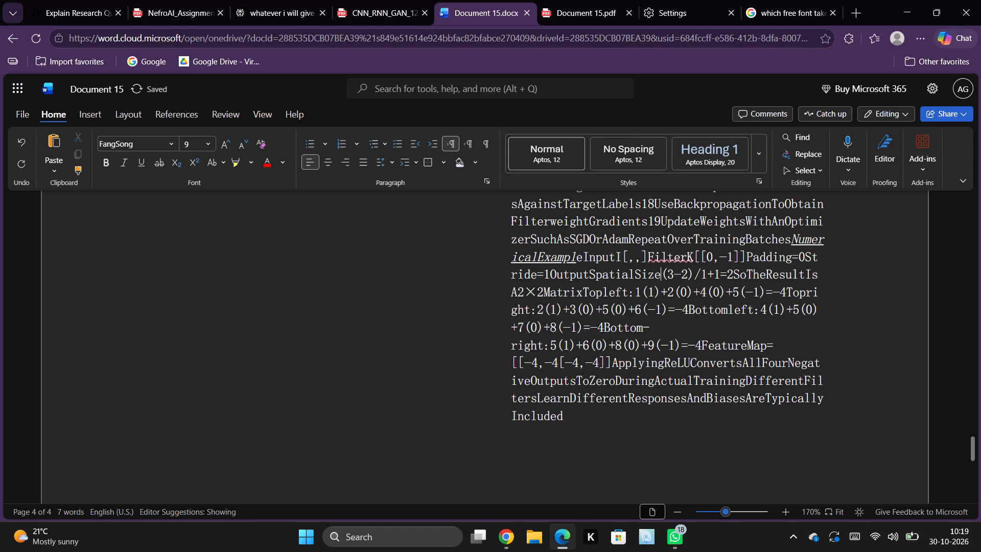
Delete the hyphen in "Bottom-right" and the equals sign after "FeatureMap" to close the line gaps.
click(494, 353)
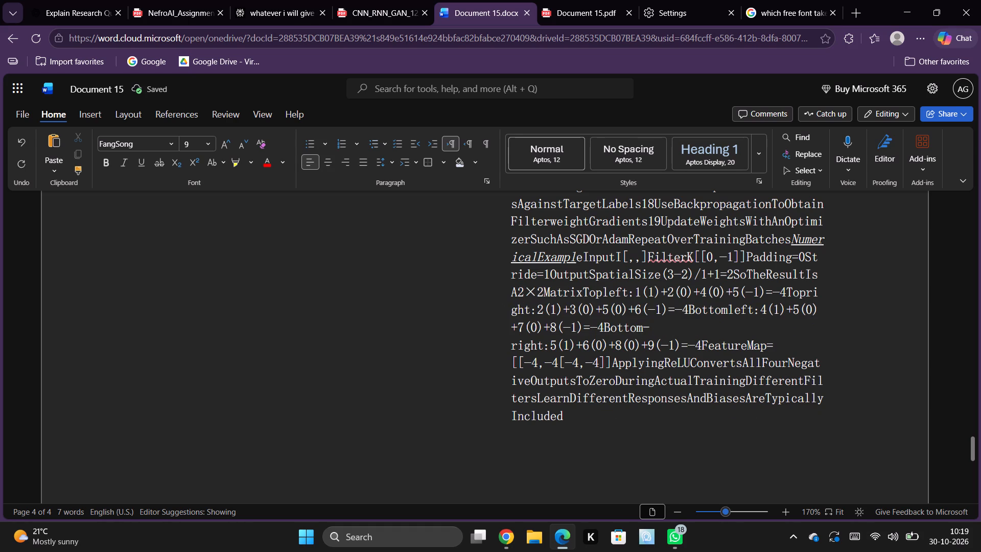
click(498, 352)
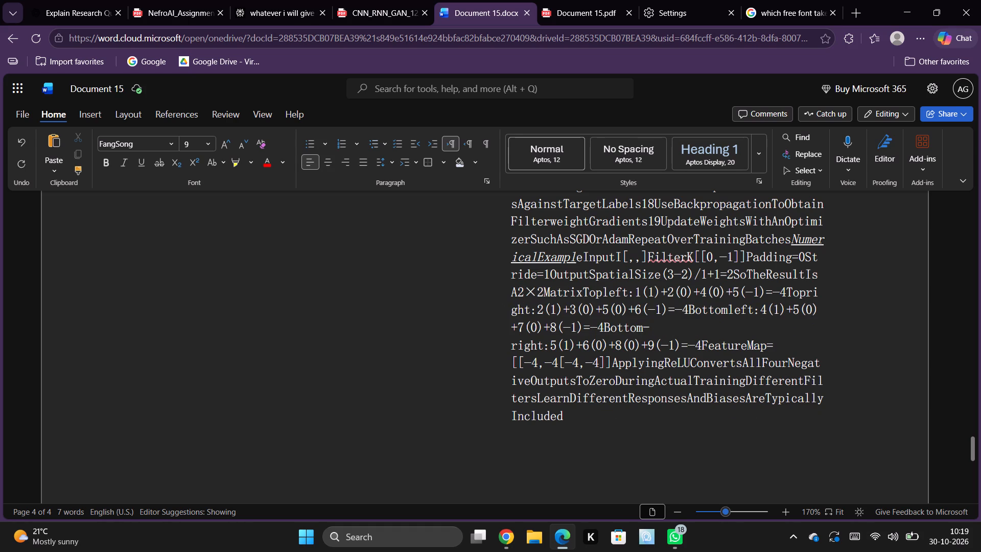
click(499, 348)
key(BackSpace)
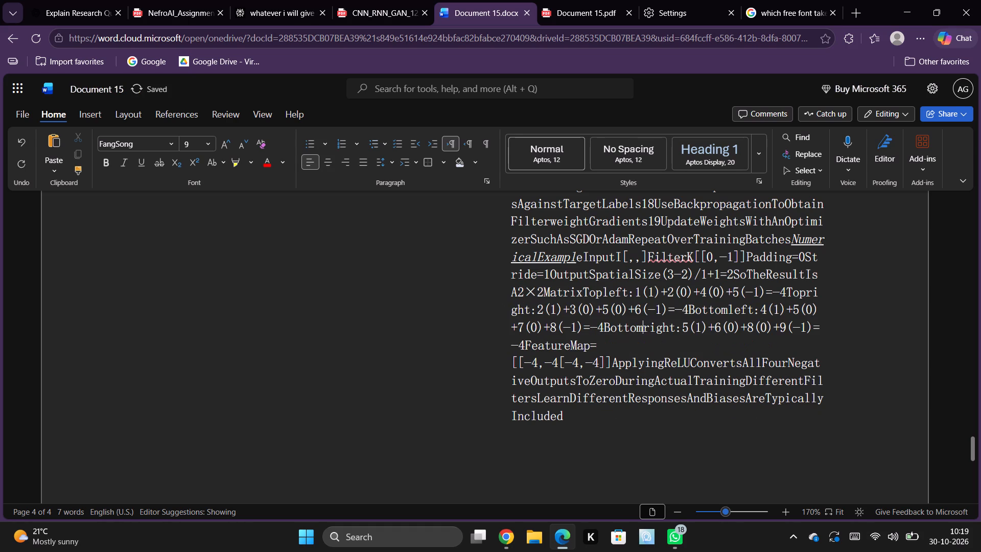
click(499, 348)
click(497, 358)
key(BackSpace)
Compare the Q4 numerical example in Document 15 with the matrices and calculations in the source PDF.
scroll(567, 326, up, 1)
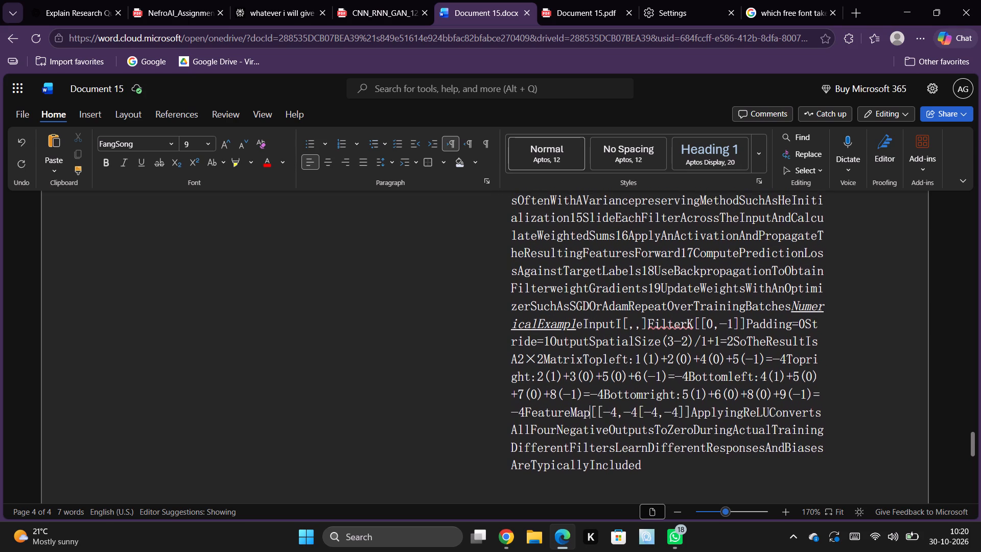
click(394, 6)
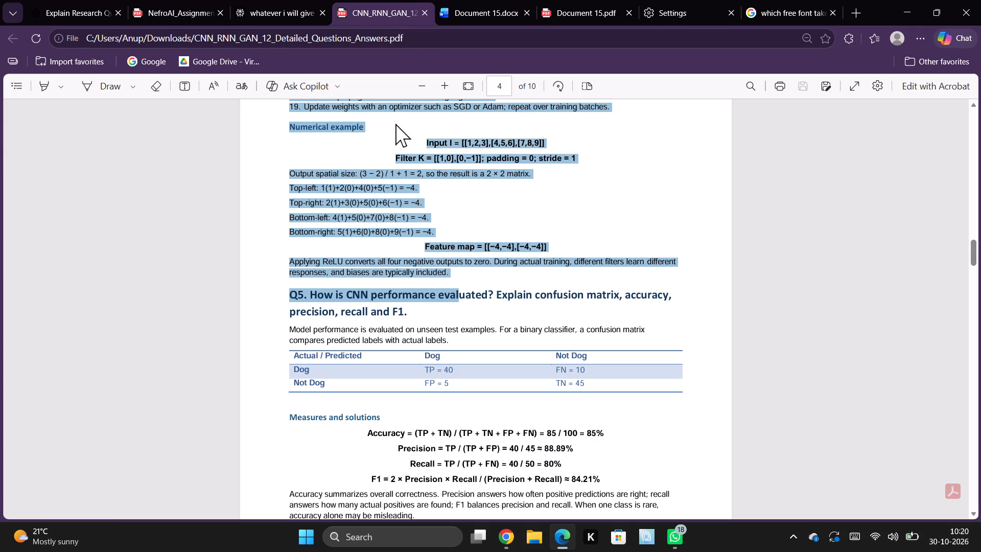
click(471, 0)
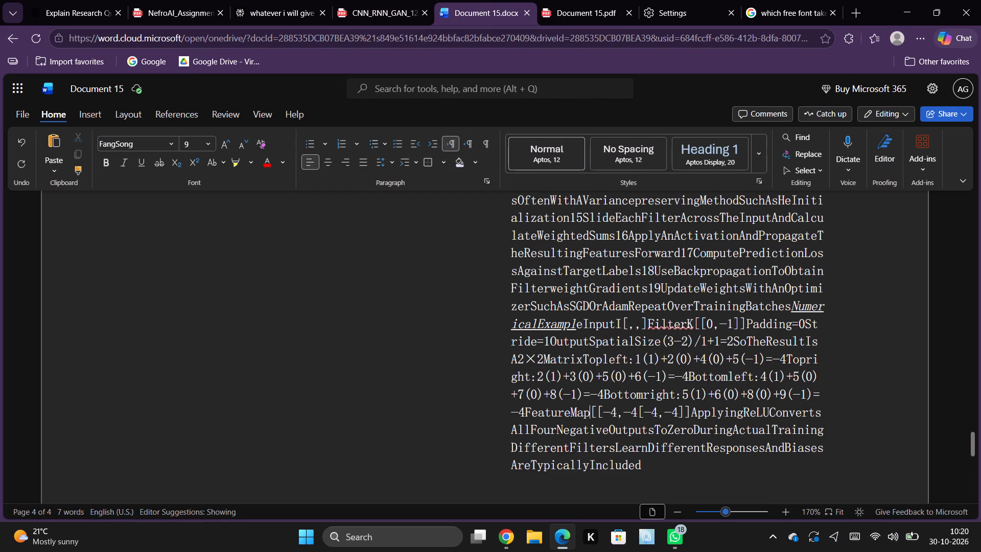
click(554, 7)
click(488, 3)
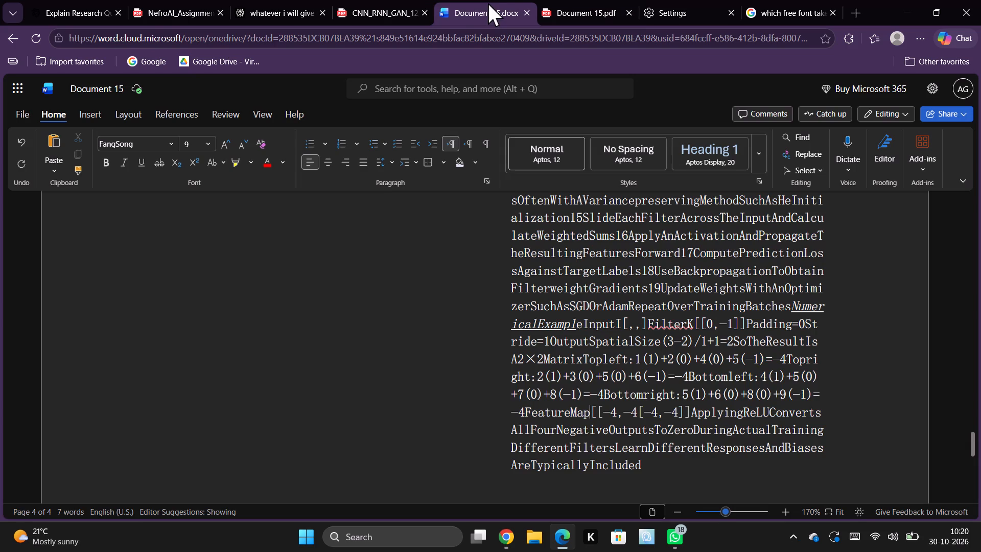
click(411, 0)
scroll(424, 171, up, 1)
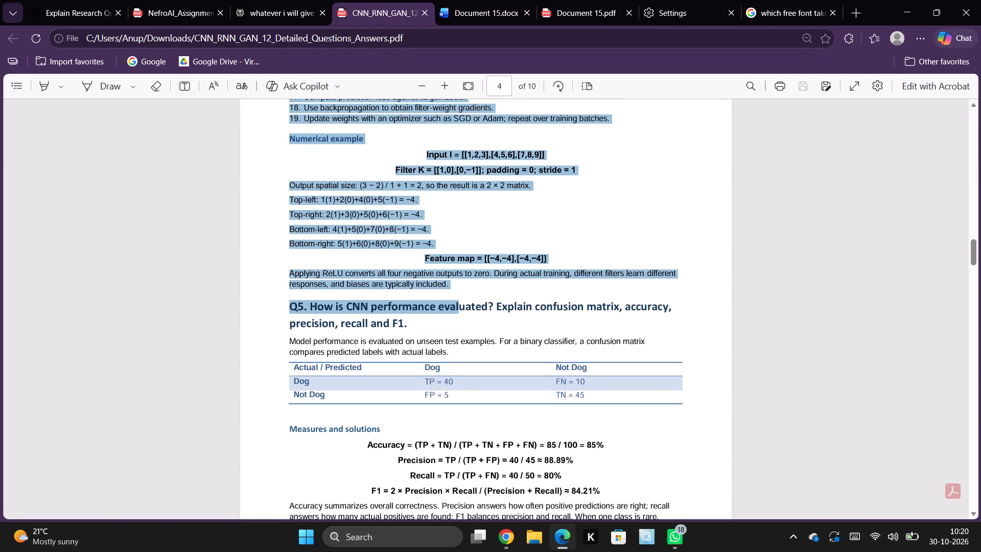
scroll(424, 171, up, 1)
click(424, 171)
click(466, 0)
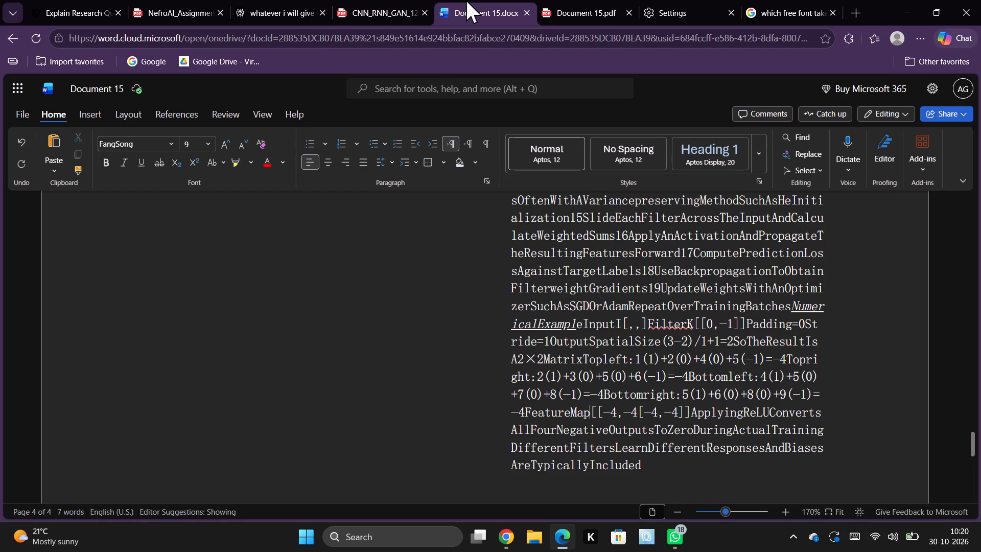
click(562, 0)
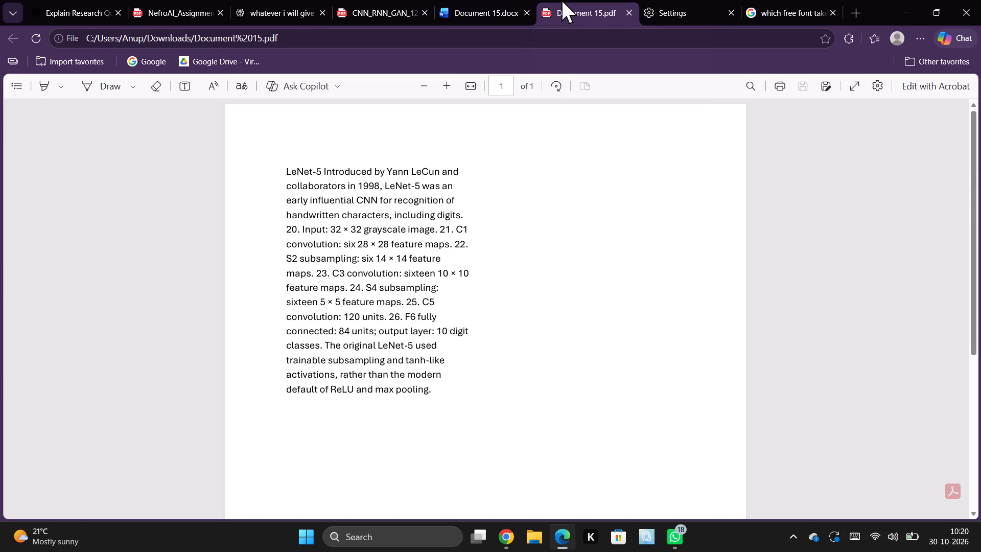
click(479, 0)
click(364, 0)
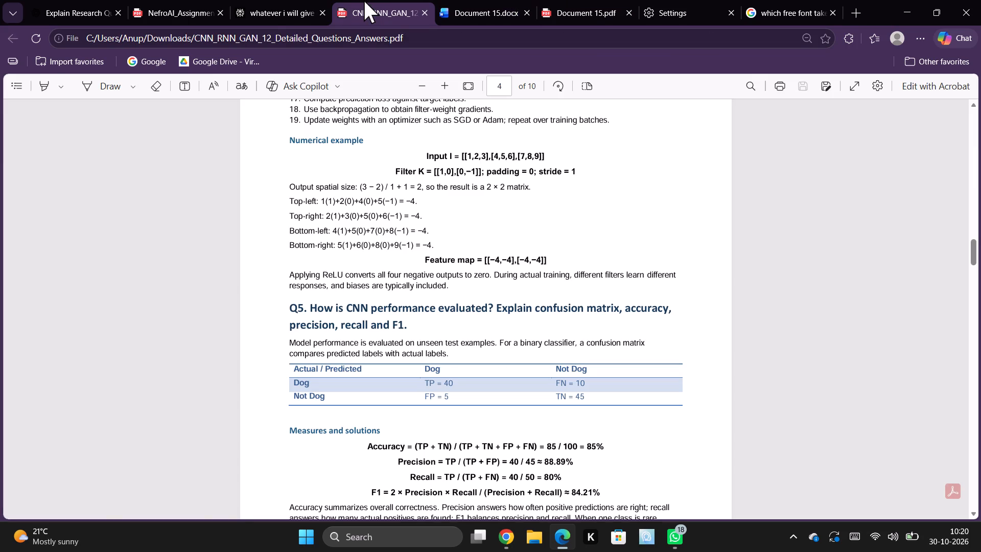
click(424, 0)
click(492, 0)
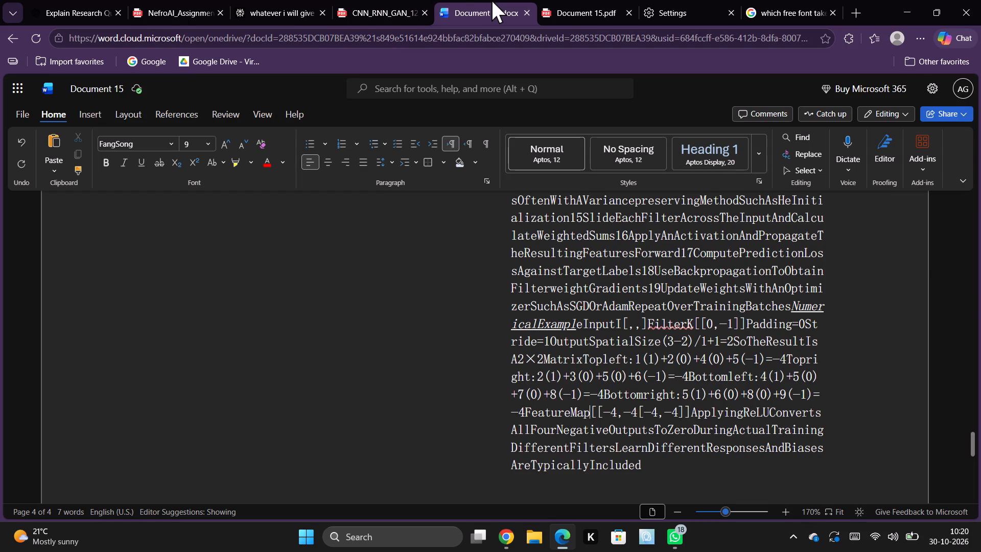
Copy "= [[1,0]," from the Filter K line of the source PDF and return to Document 15.
click(410, 0)
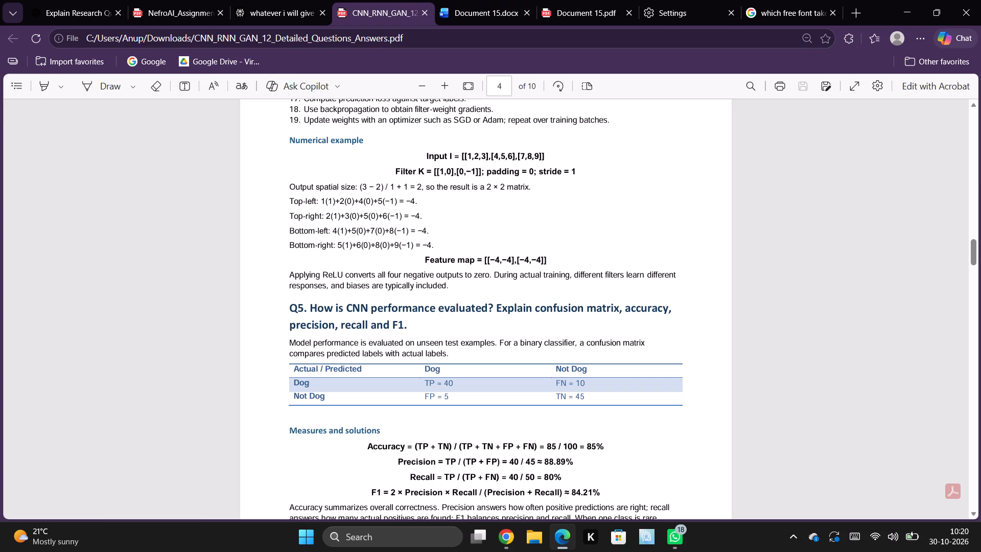
drag(431, 168, 454, 168)
drag(454, 168, 454, 168)
key(ctrl+c)
click(475, 0)
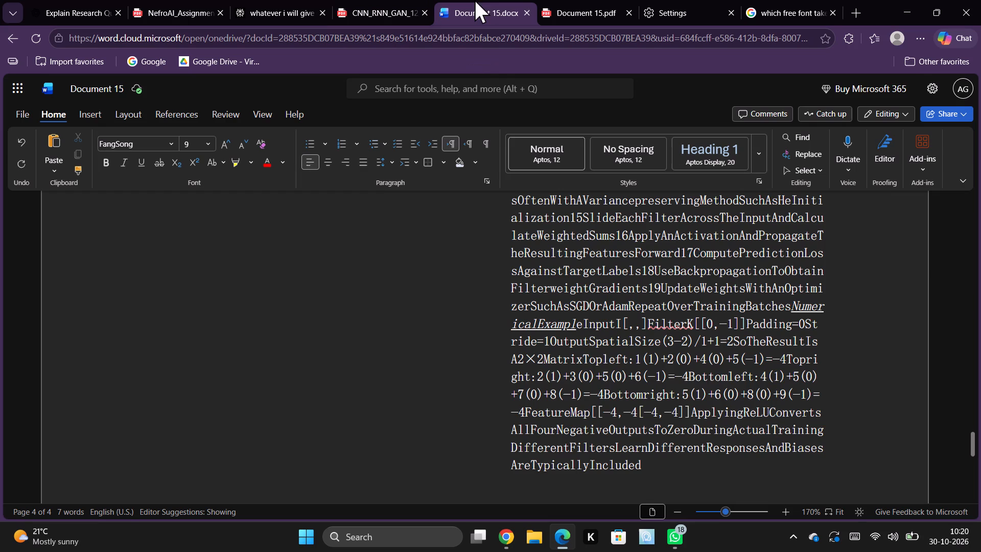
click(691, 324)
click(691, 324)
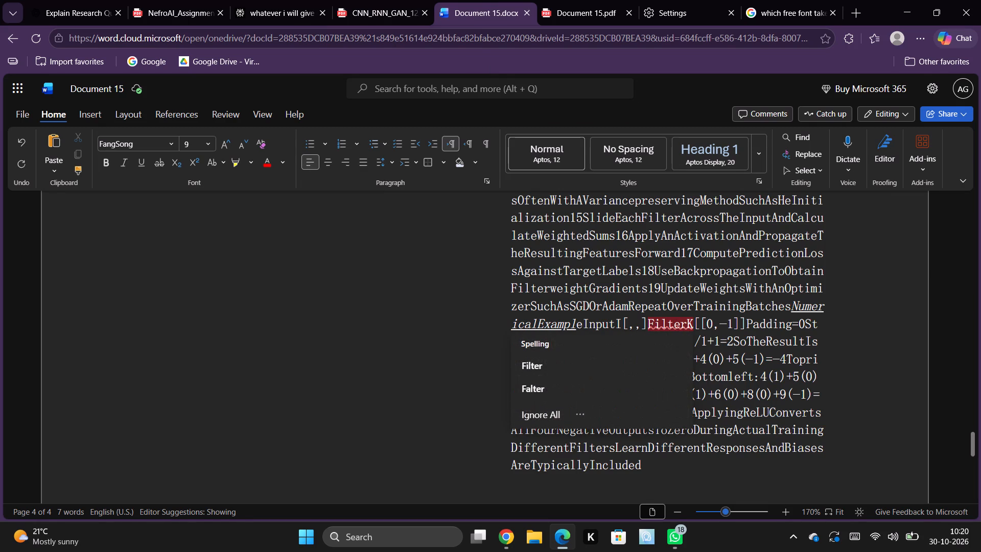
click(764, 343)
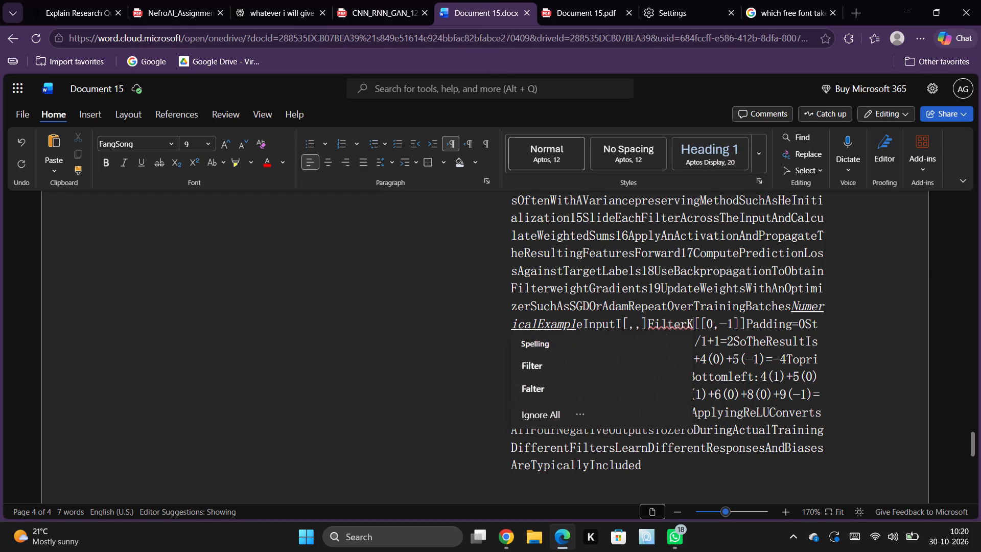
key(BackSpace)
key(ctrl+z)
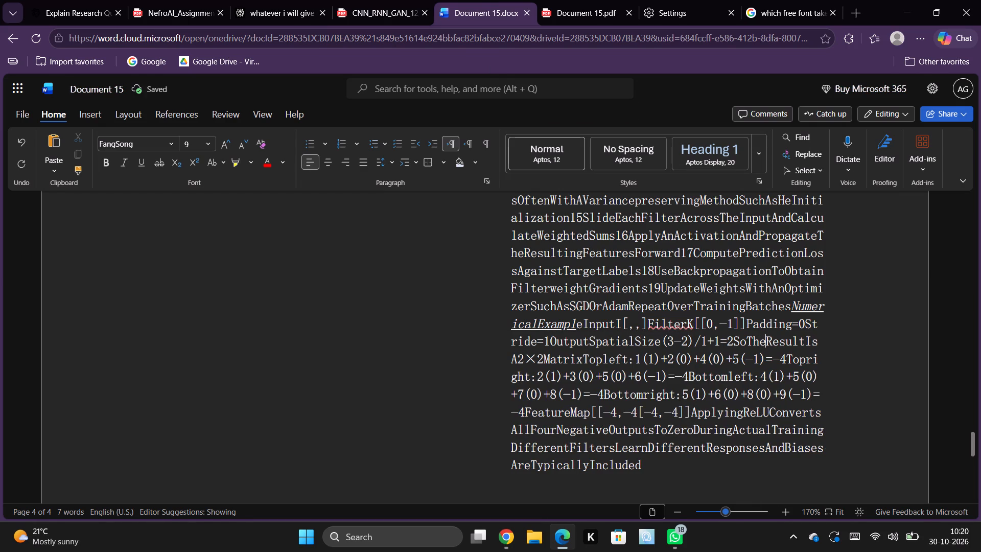
Replace "K[" after "Filter" with the copied "= [[1,0]," so it precedes "[0,−1]]".
click(694, 324)
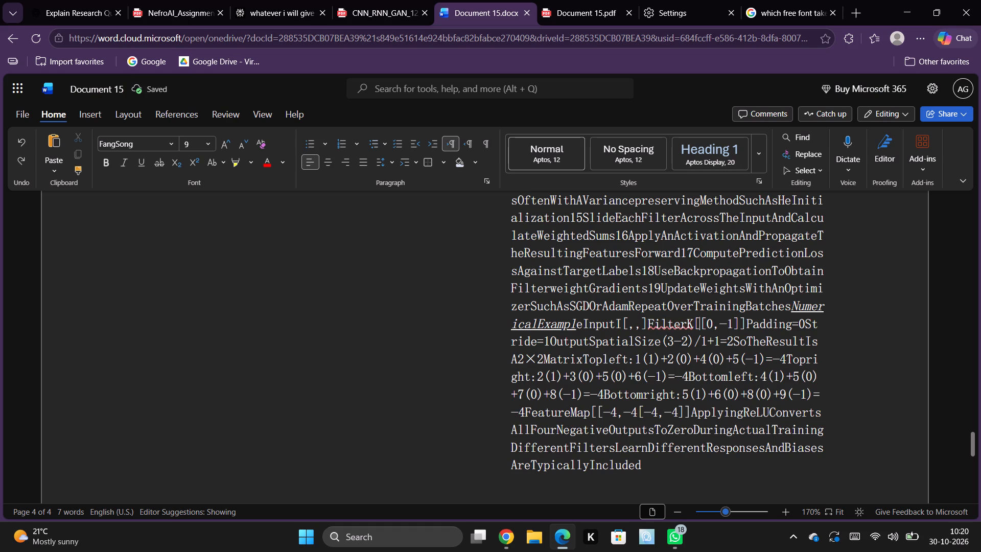
click(694, 324)
key(BackSpace)
key(BackSpace)
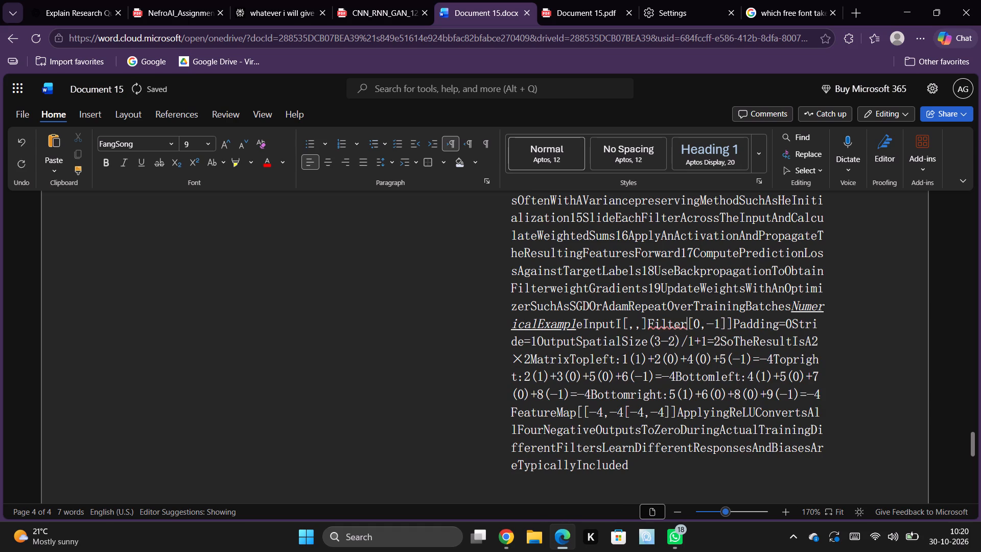
key(ctrl+v)
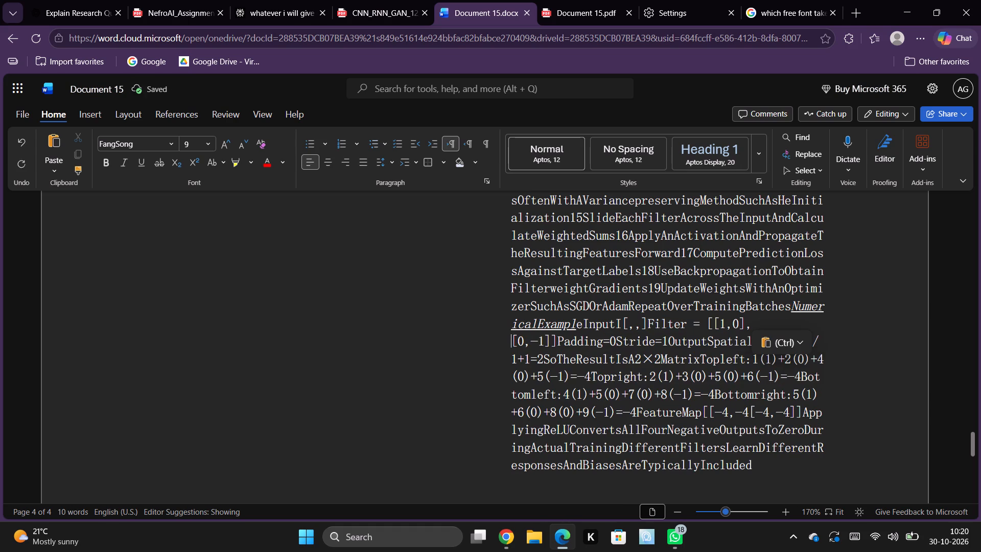
Delete the comma and closing bracket after "[[1,0" in the filter matrix to close the line gap before "[0,−1]]".
click(496, 346)
key(BackSpace)
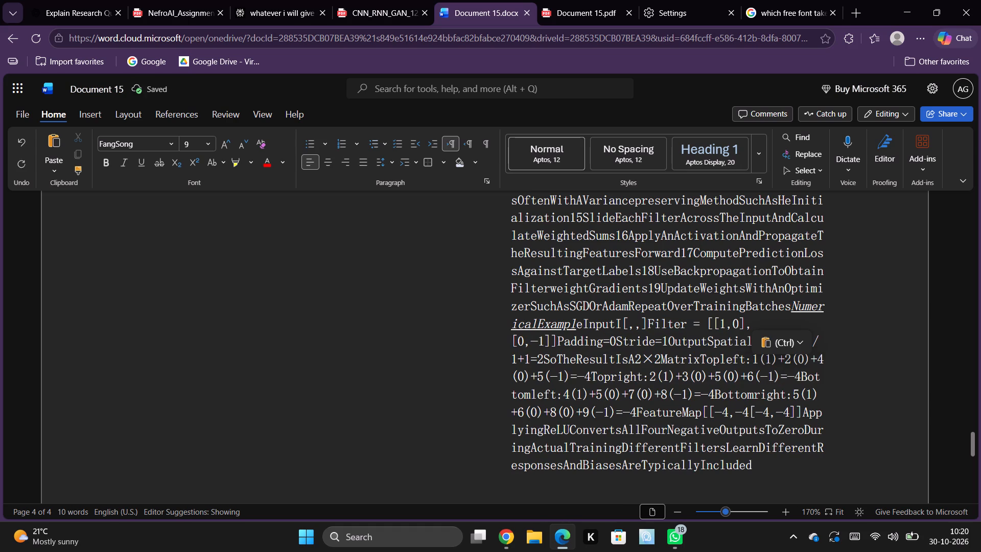
click(496, 346)
key(BackSpace)
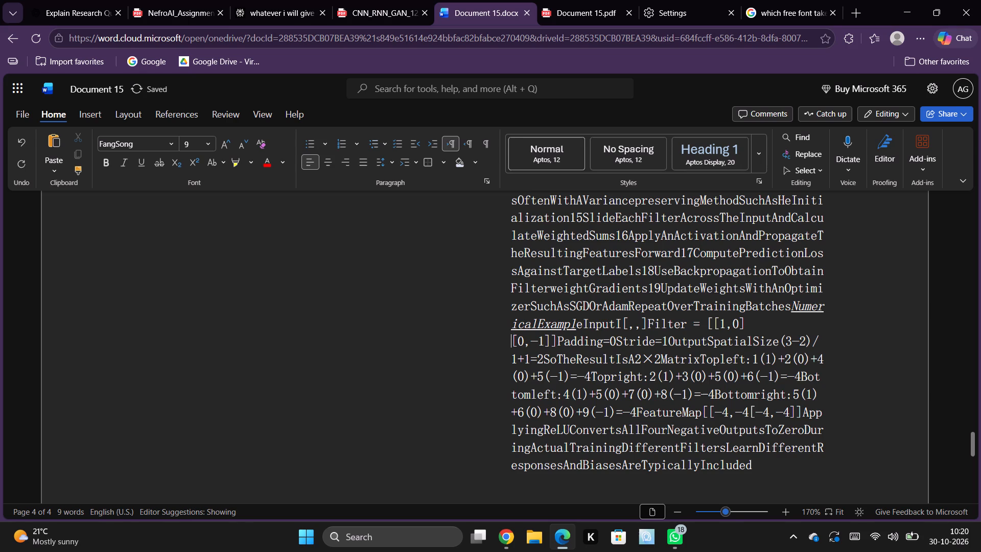
click(496, 346)
key(BackSpace)
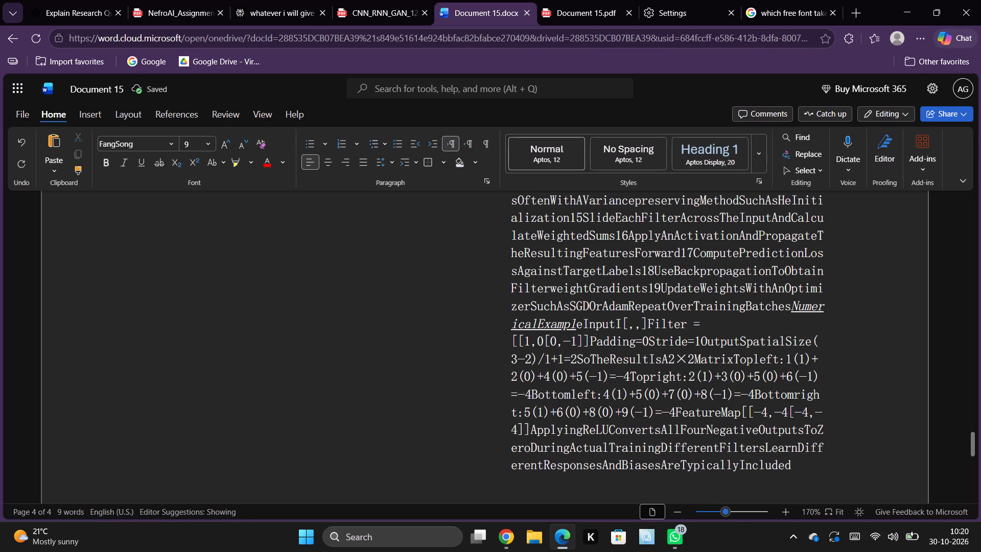
Delete the equals sign and surrounding spaces between "Filter" and "[[1,0" to close the line gap.
click(496, 346)
key(BackSpace)
key(BackSpace)
key(BackSpace)
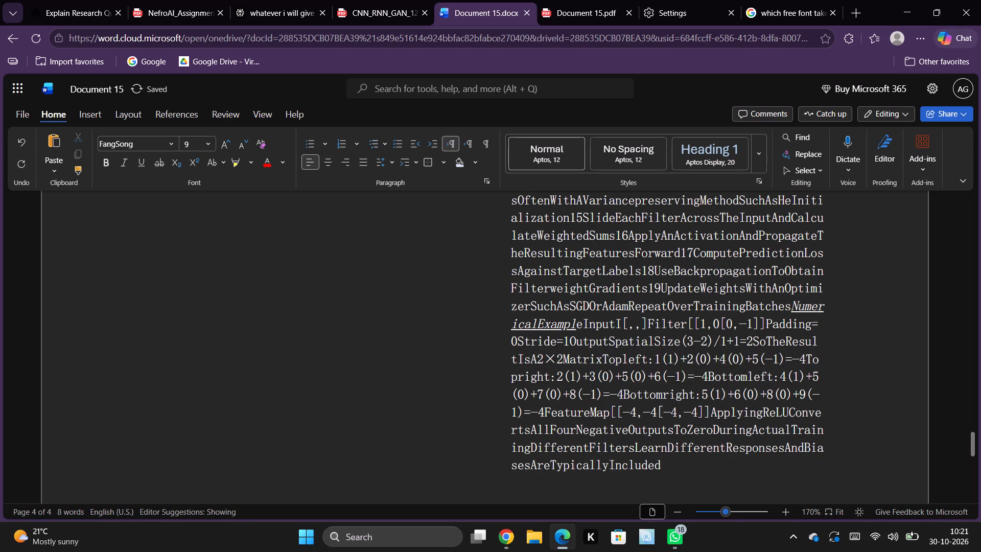
key(equal)
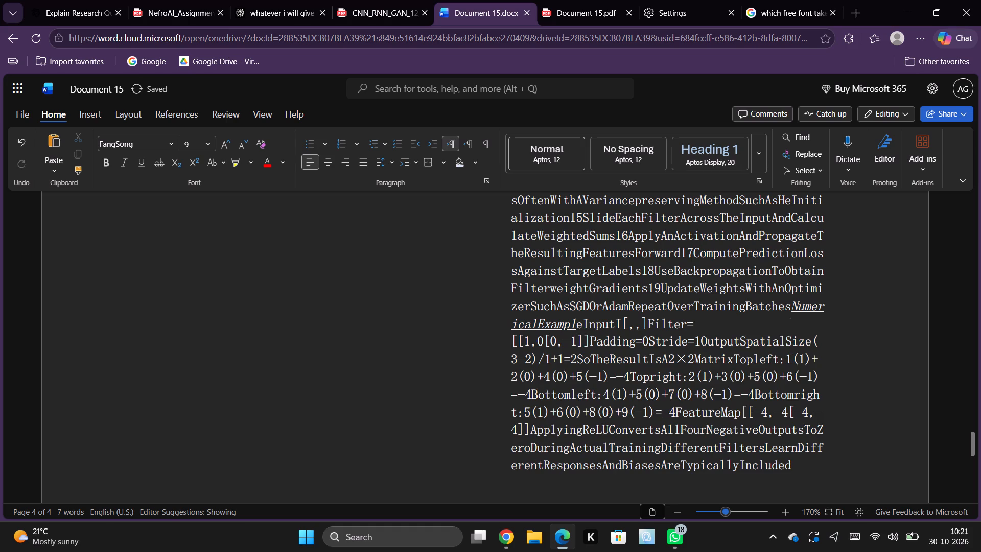
key(BackSpace)
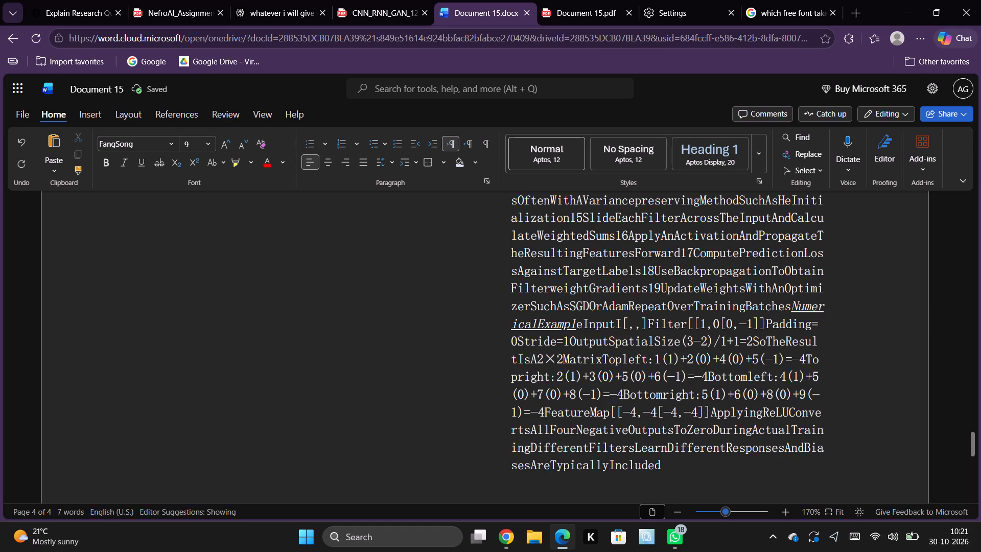
Check the edited filter matrix in Document 15 against the Q4 numerical example in the source PDF.
click(719, 321)
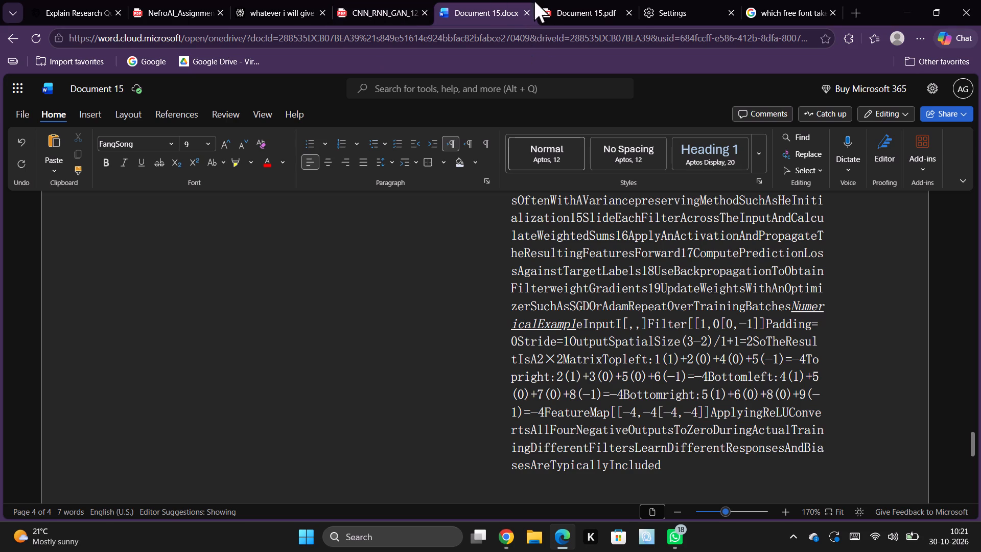
click(552, 0)
click(396, 0)
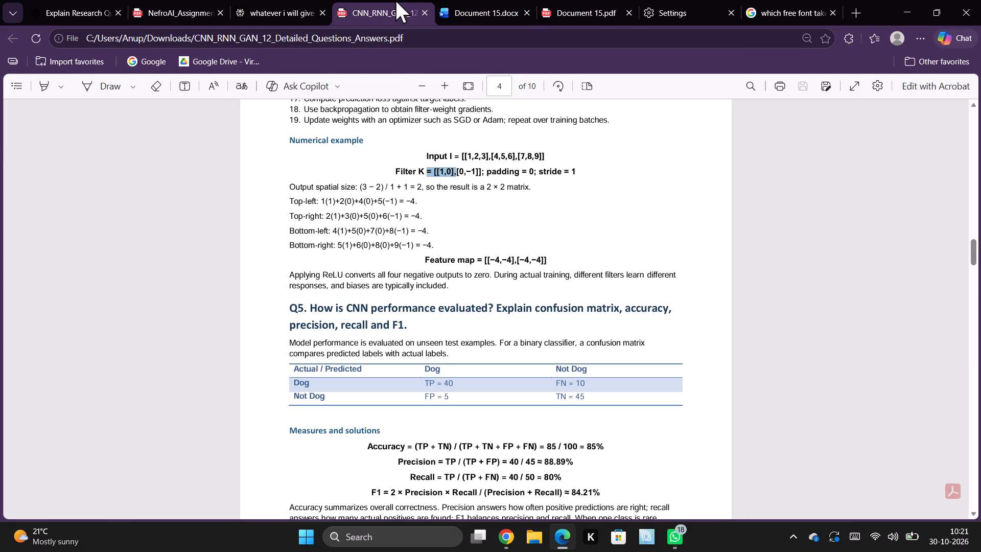
click(444, 0)
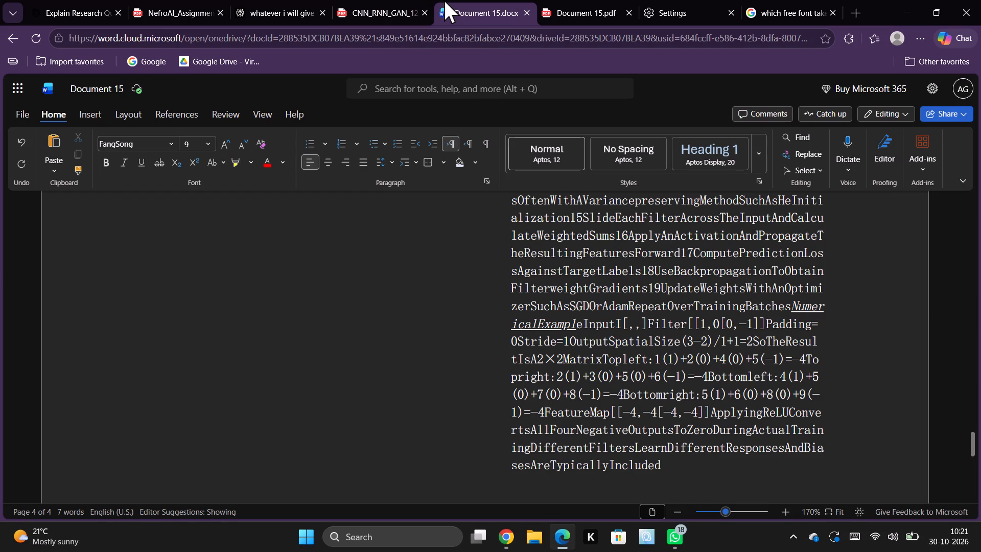
click(382, 0)
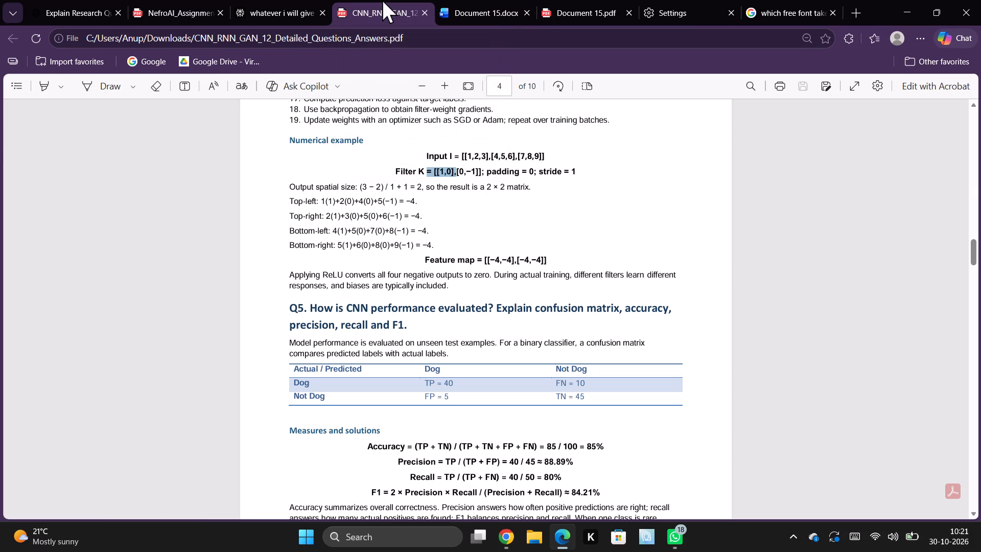
click(428, 0)
click(461, 0)
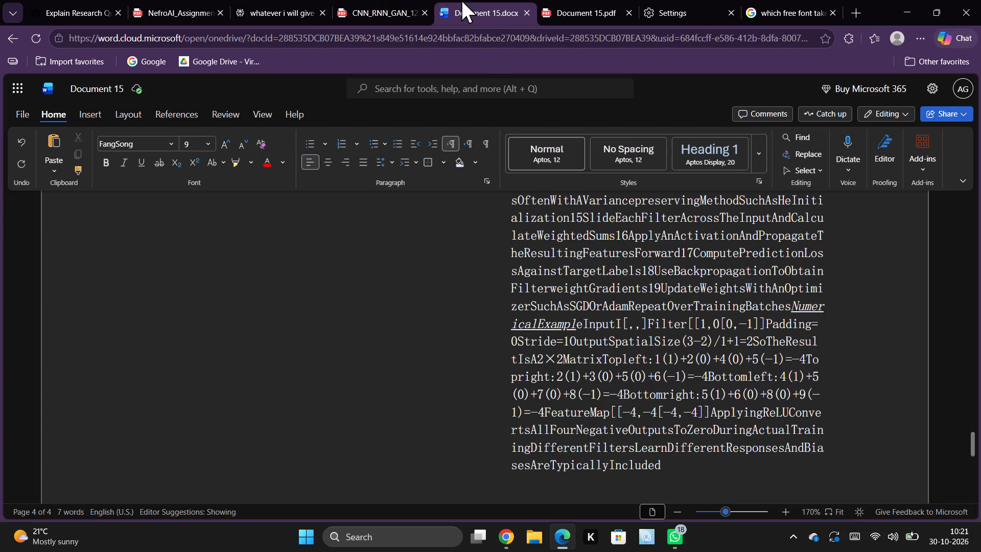
scroll(513, 330, down, 4)
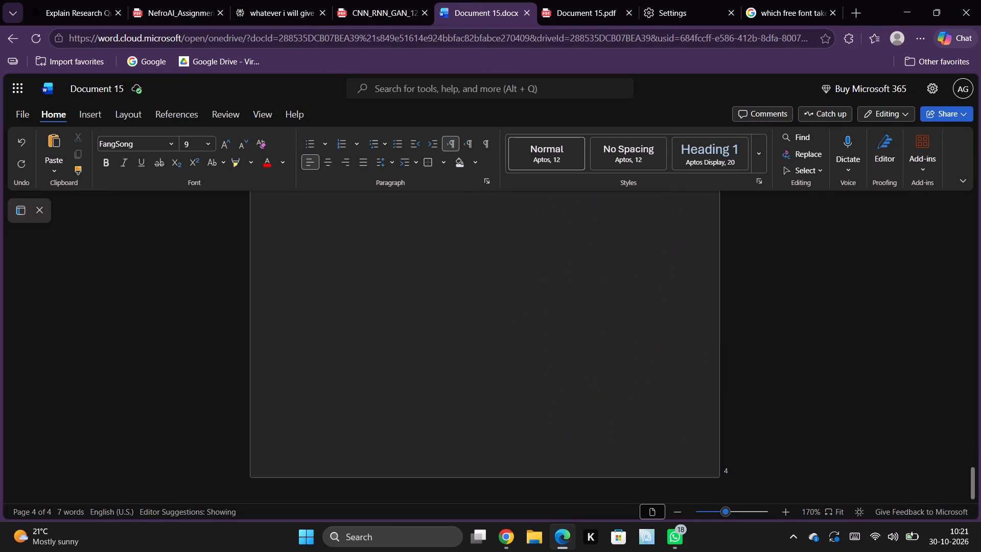
Look over the pages of Document 15 from the filter section back to the LeNet5 text.
scroll(513, 330, up, 7)
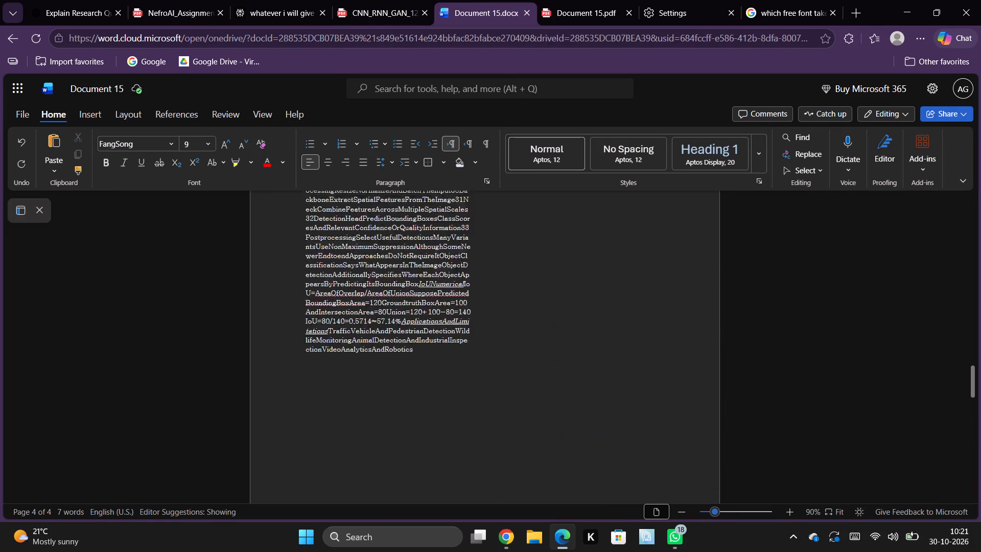
scroll(513, 330, down, 1)
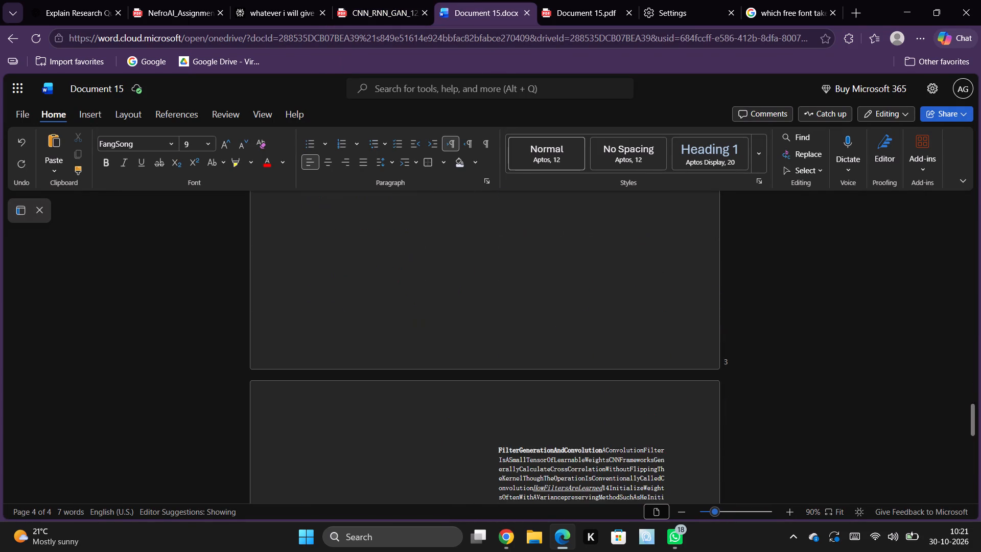
scroll(513, 330, down, 1)
scroll(436, 322, up, 7)
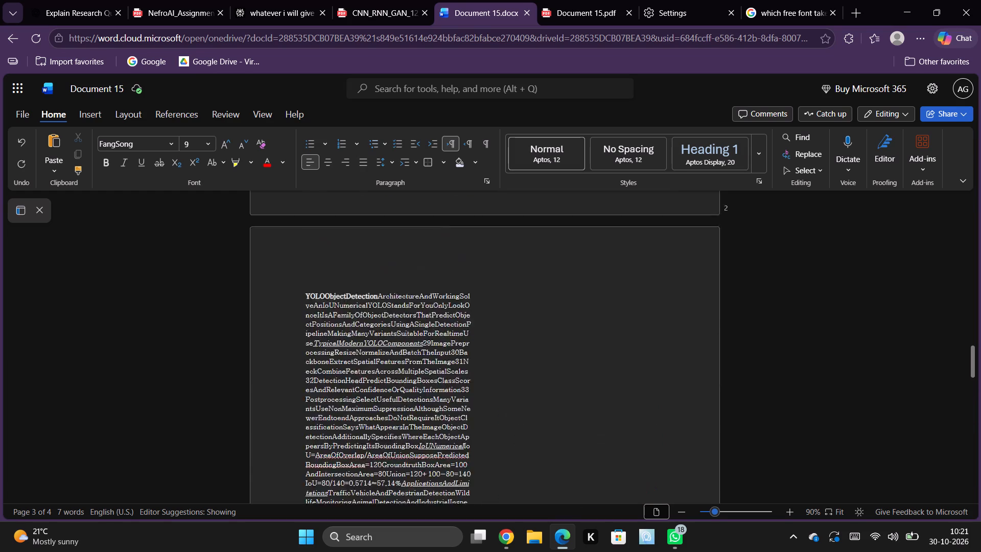
scroll(436, 322, up, 13)
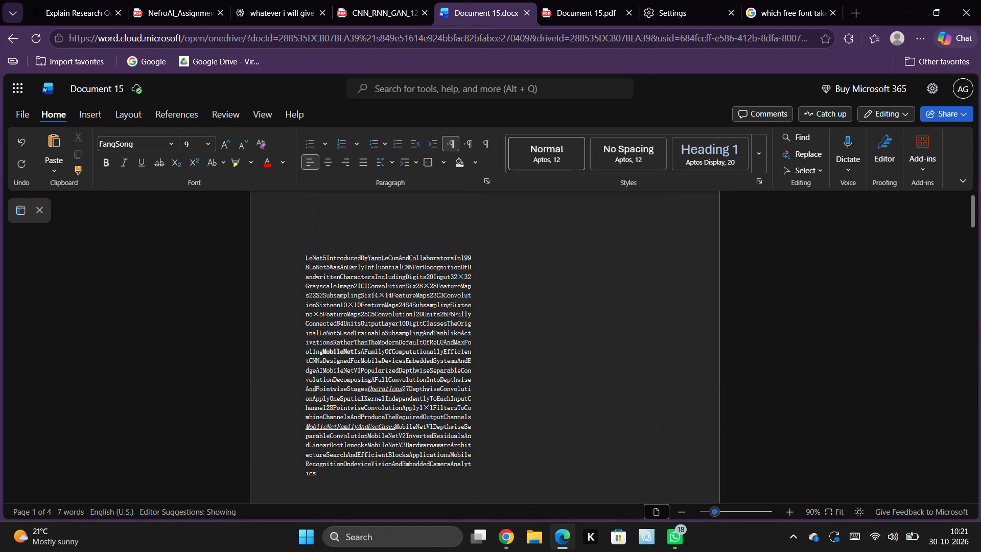
Download Document 15 as a PDF and open the downloaded copy, "Document 15 (1).pdf".
click(19, 112)
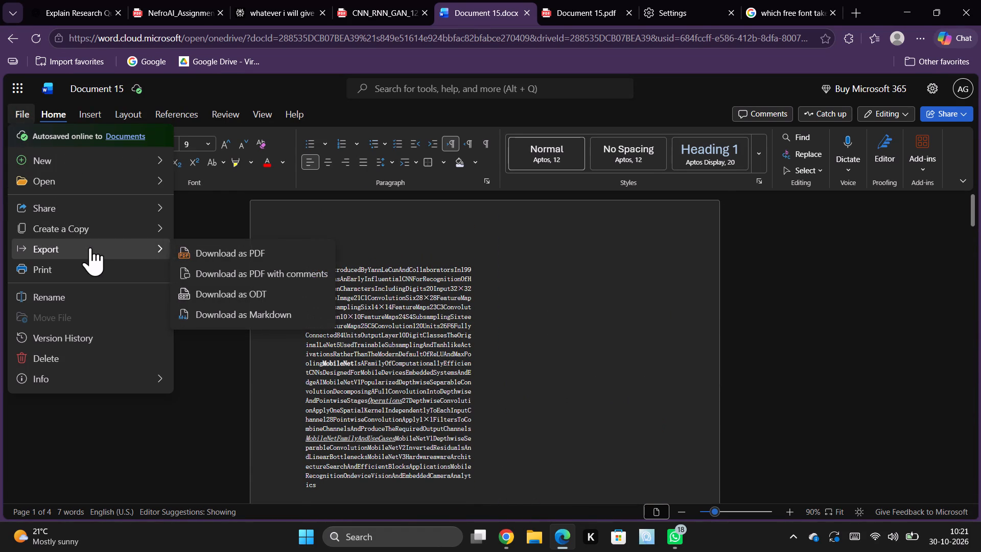
click(222, 254)
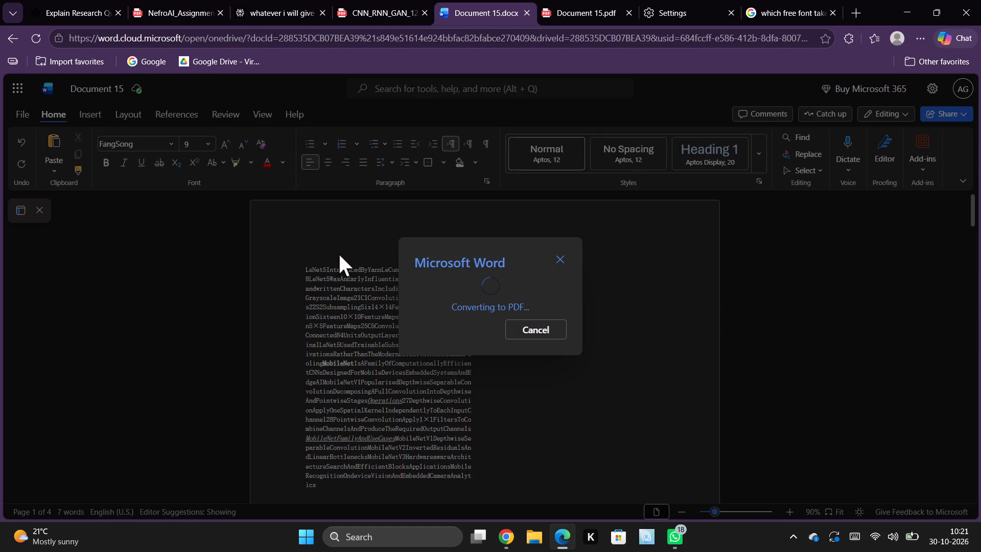
click(462, 320)
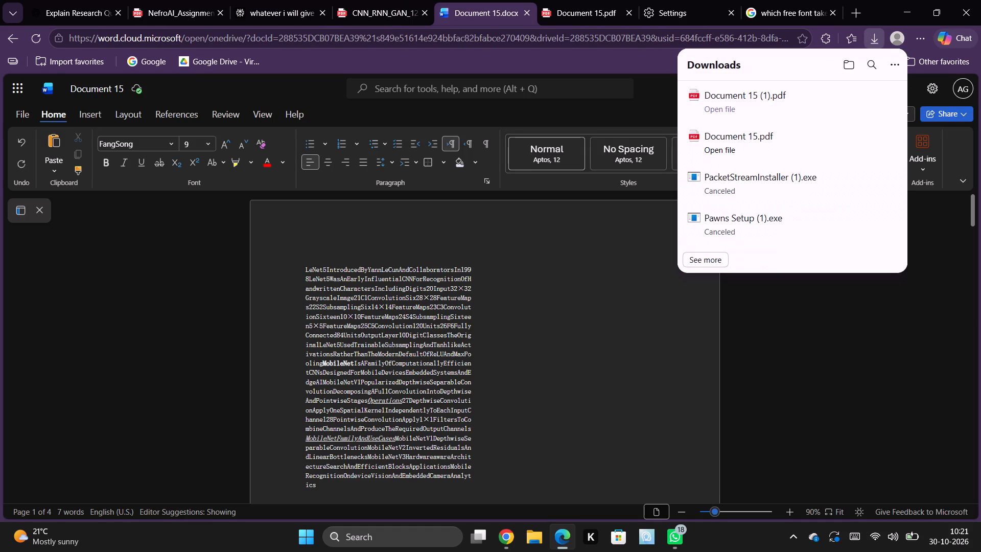
scroll(462, 320, right, 1)
click(728, 91)
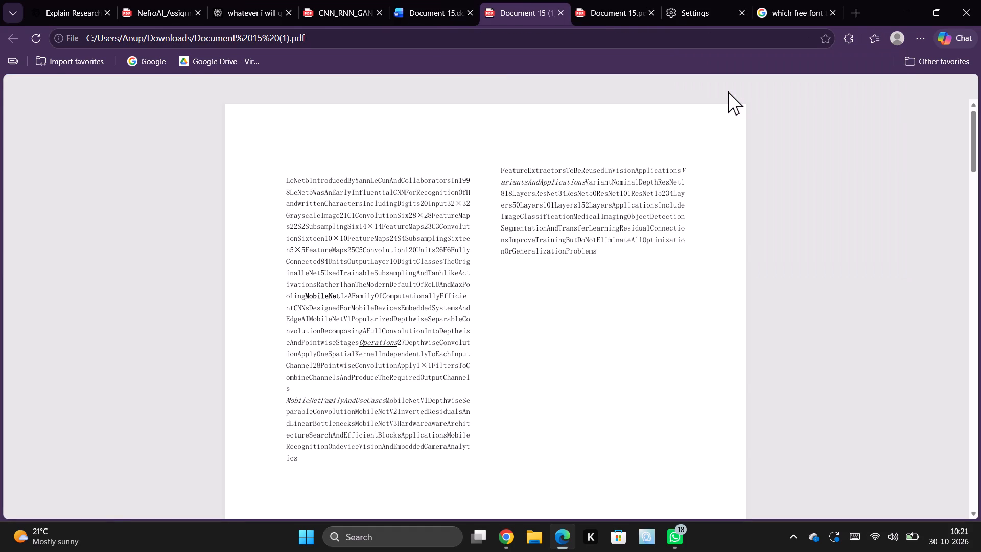
Examine the layout and column breaks on all pages of the new PDF, referring back to Document 15.
scroll(559, 281, down, 11)
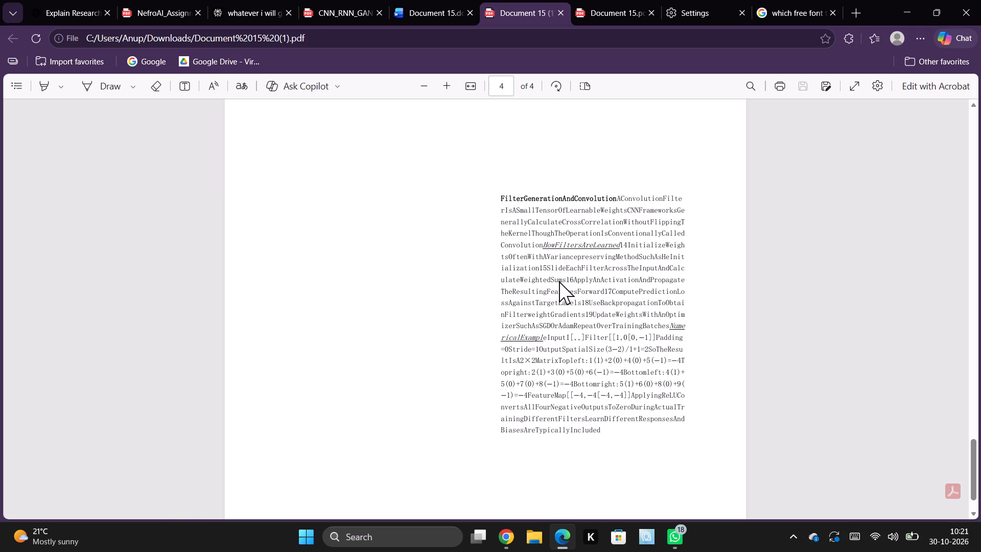
click(412, 0)
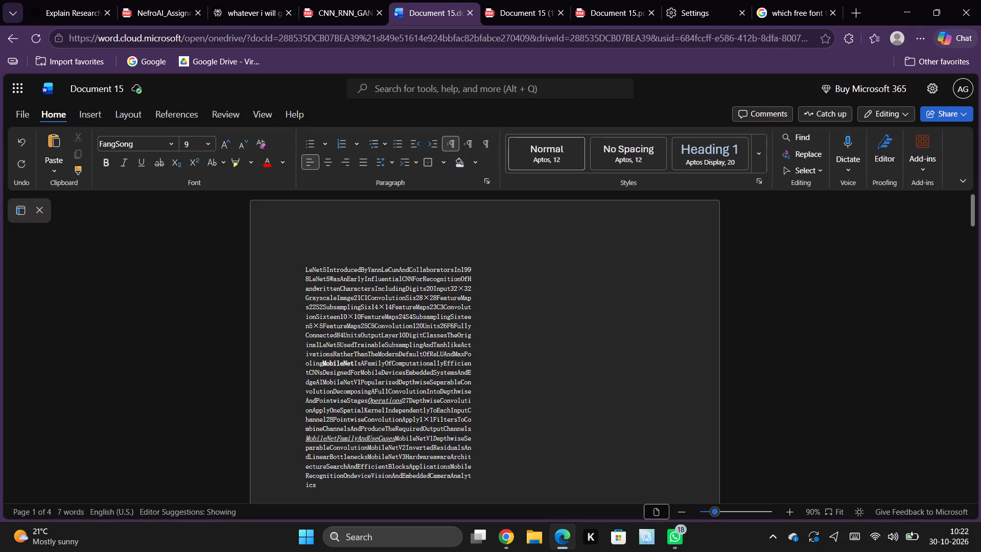
scroll(363, 364, down, 1)
click(488, 22)
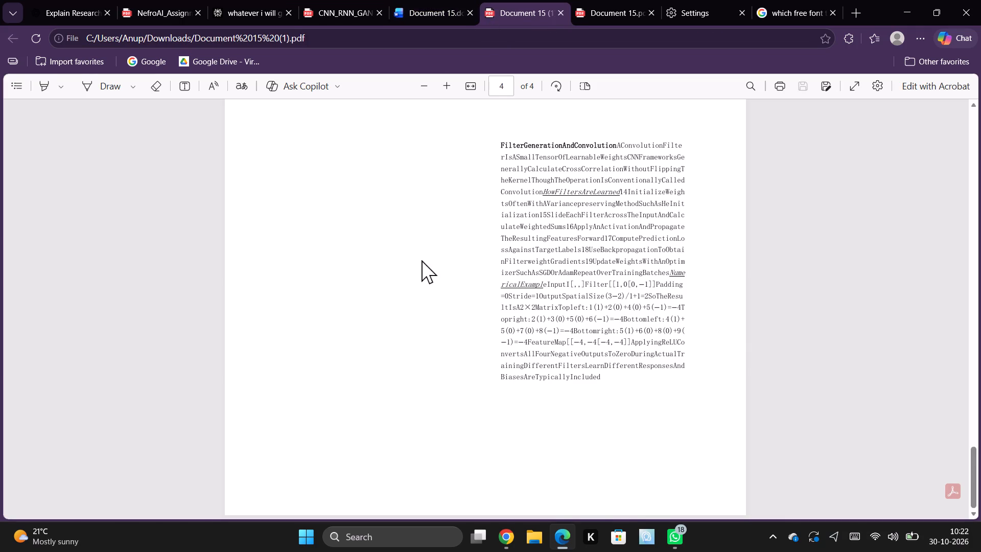
scroll(422, 260, up, 14)
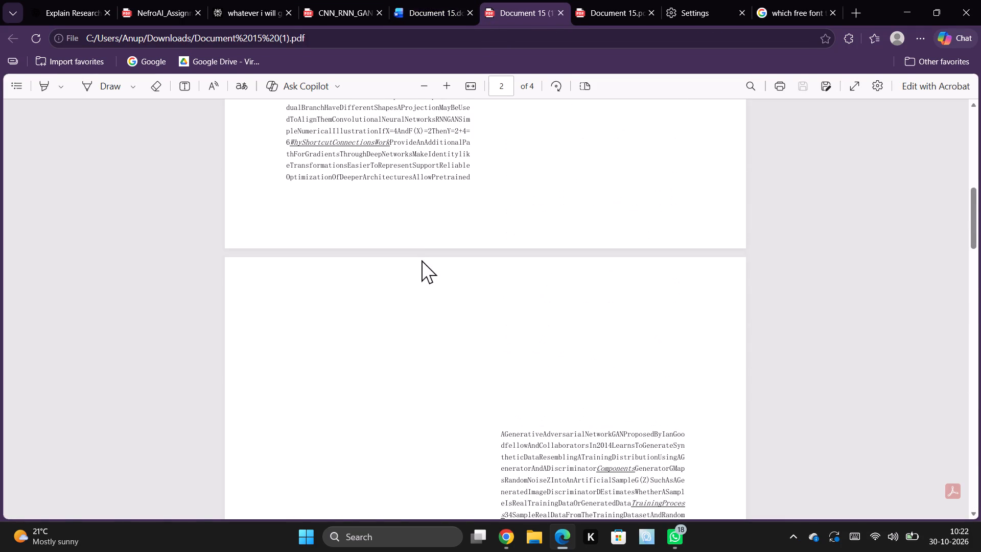
scroll(422, 260, up, 6)
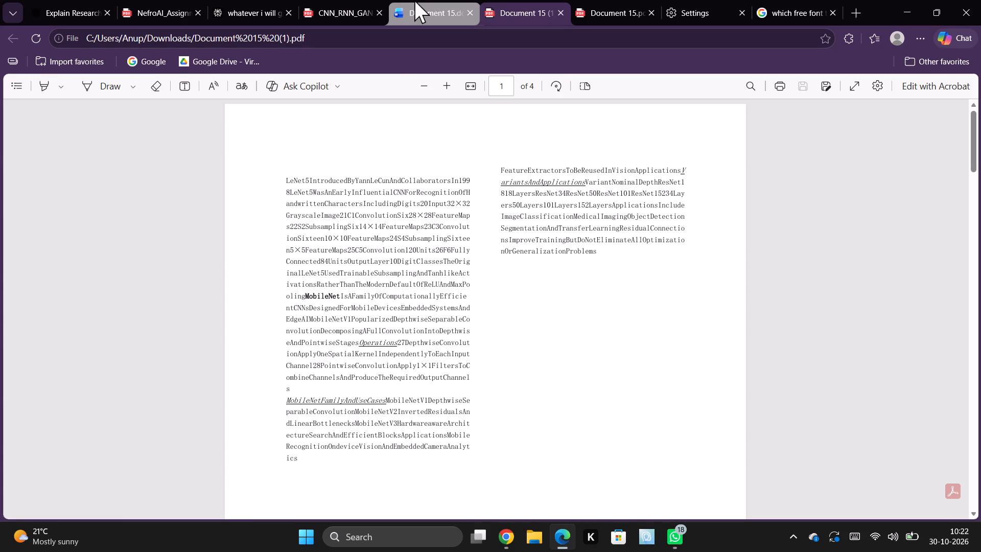
Download Document 15 as an ODT file and open "Document 15.odt" in desktop Word.
click(414, 0)
scroll(350, 408, down, 2)
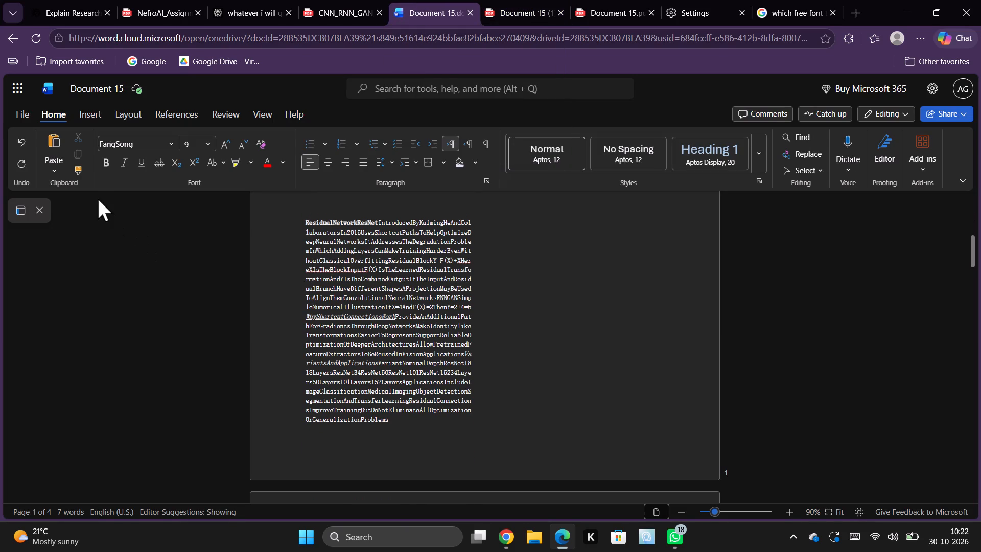
click(20, 108)
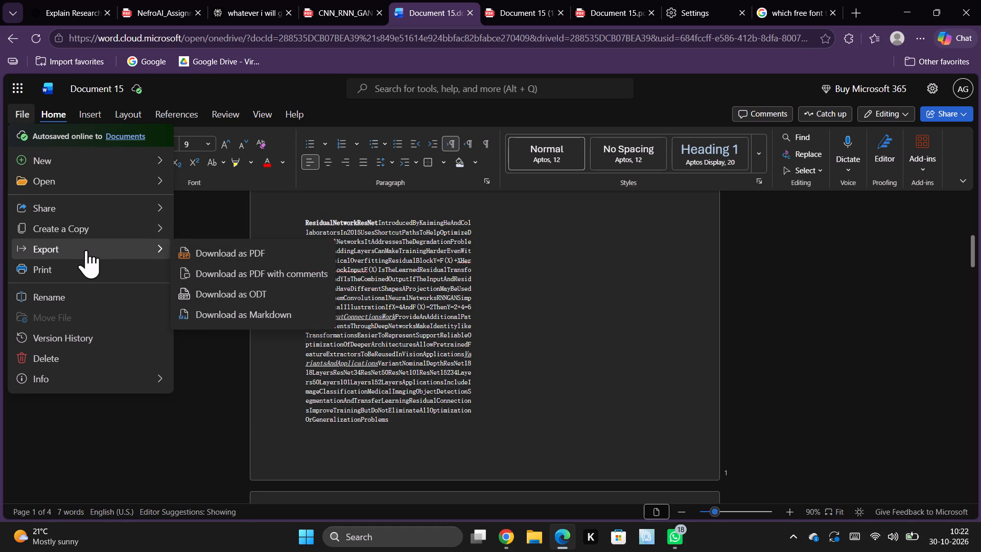
click(204, 292)
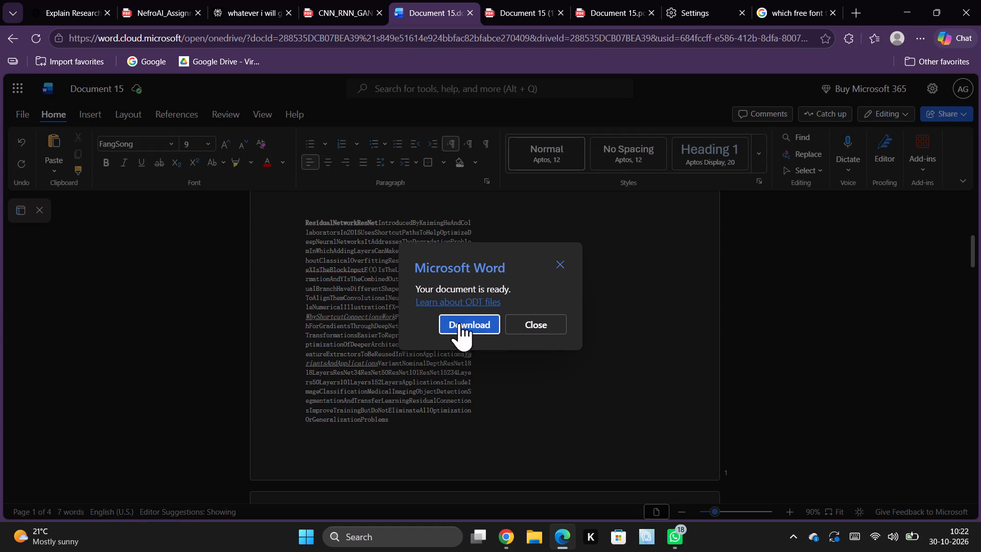
click(460, 327)
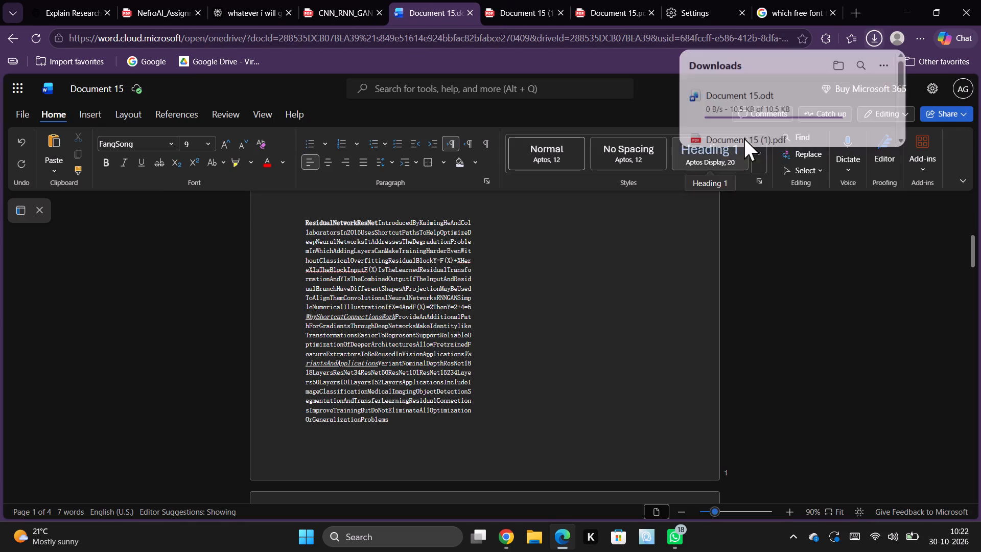
double_click(784, 96)
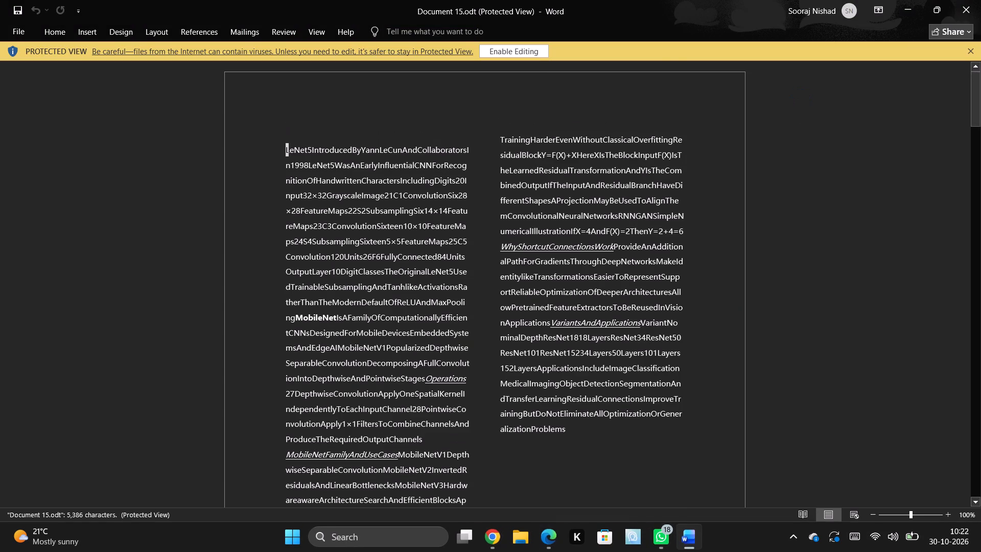
Check the ODT copy's text and layout through to the filter numerical example, and close it.
scroll(608, 356, down, 15)
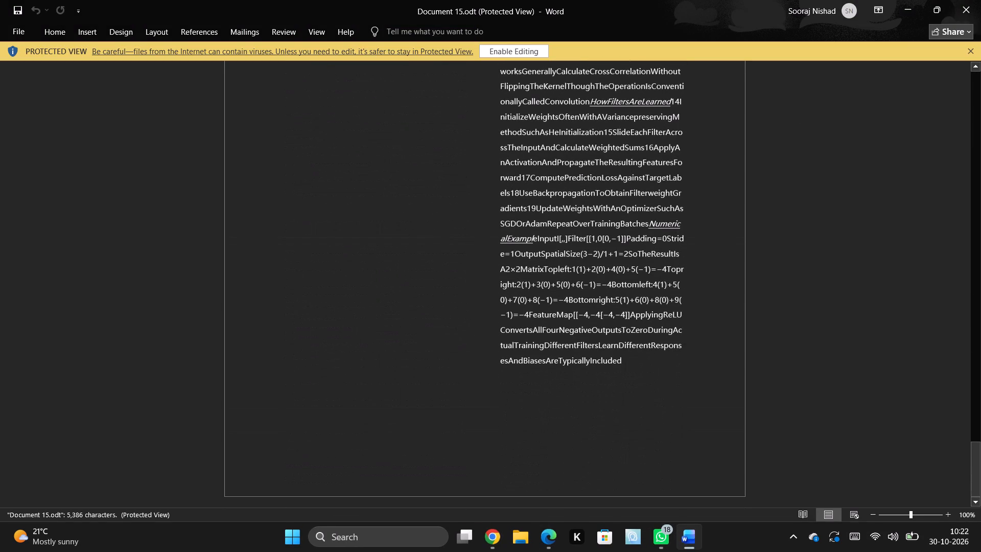
scroll(608, 356, down, 3)
click(980, 0)
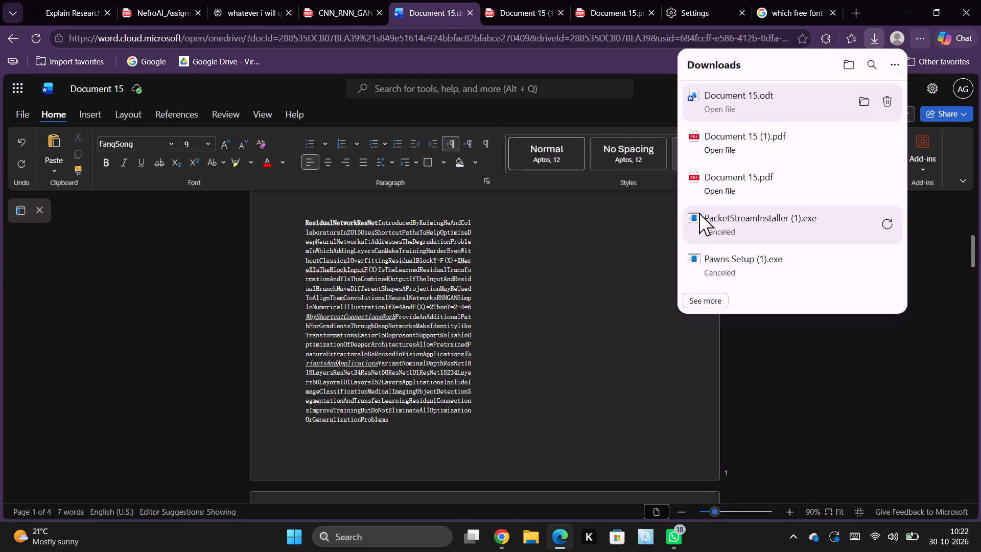
Change the font of the entire Document 15 text to DilleniaUPC.
click(503, 359)
key(ctrl+a)
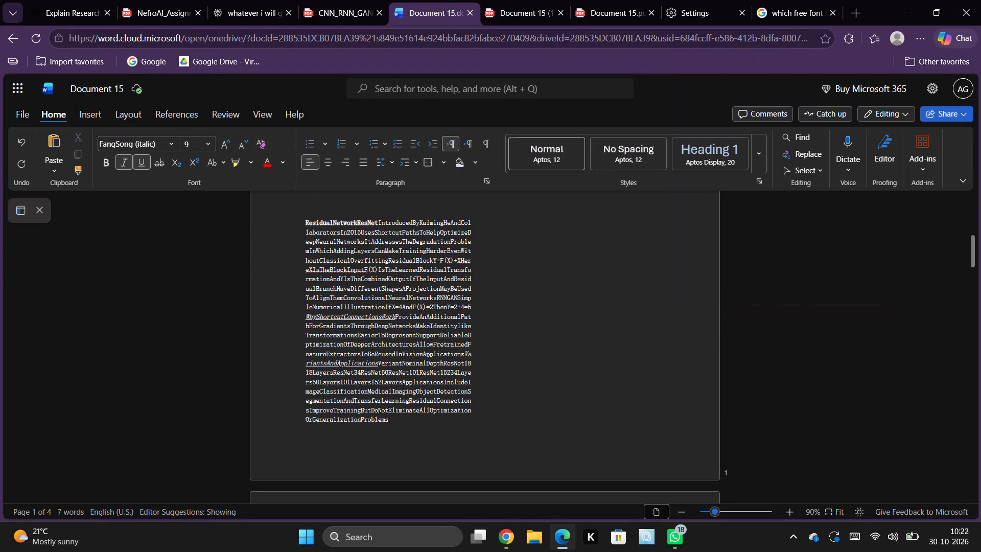
click(176, 149)
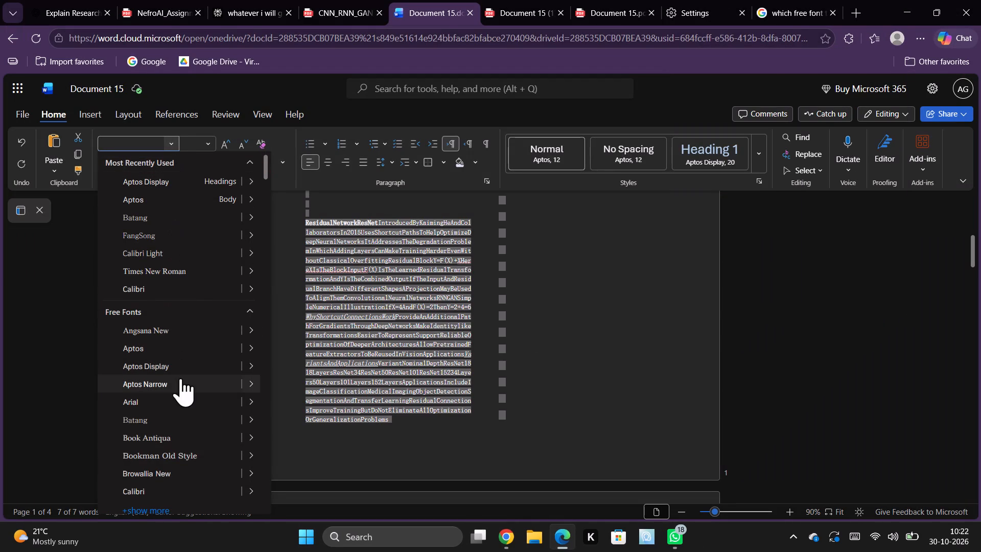
scroll(181, 378, down, 1)
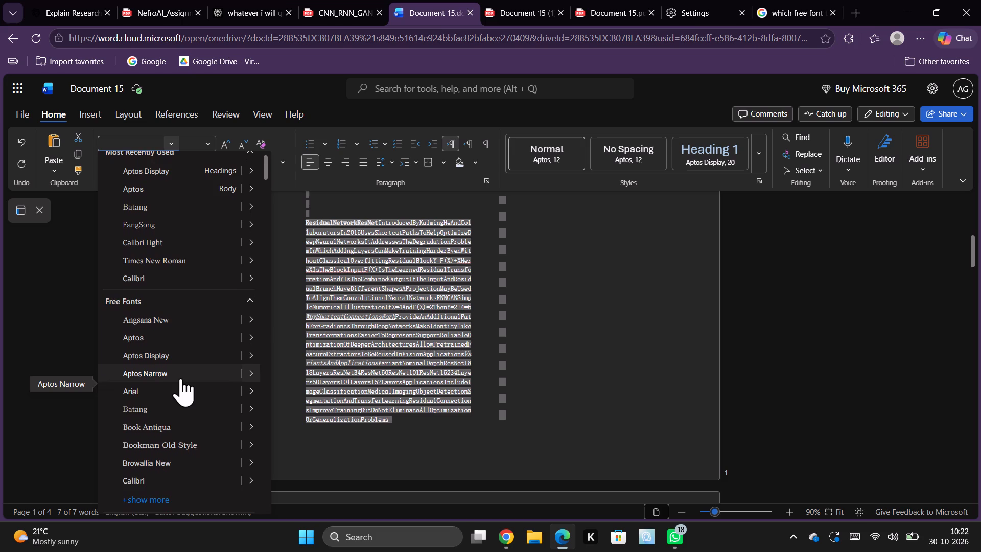
scroll(181, 378, down, 2)
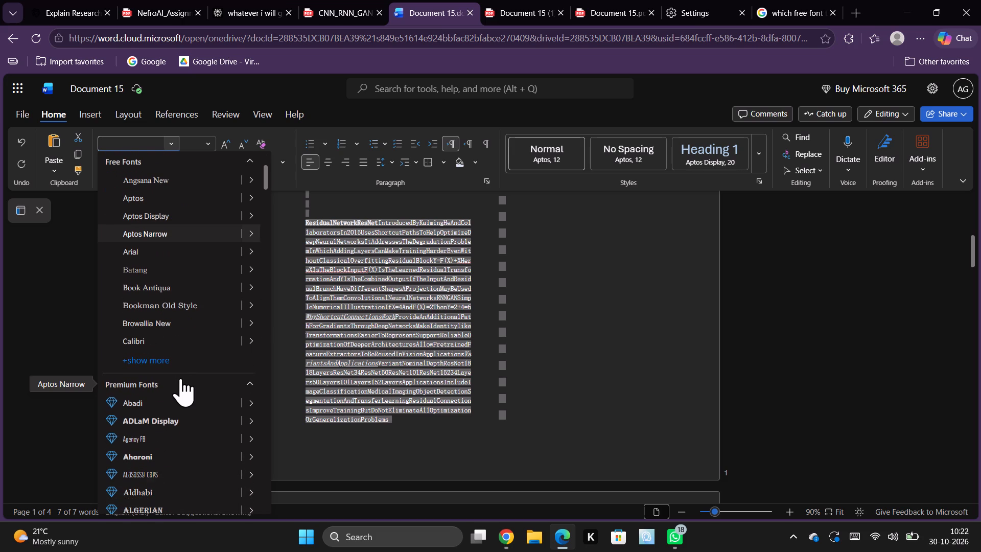
click(164, 360)
scroll(164, 360, down, 1)
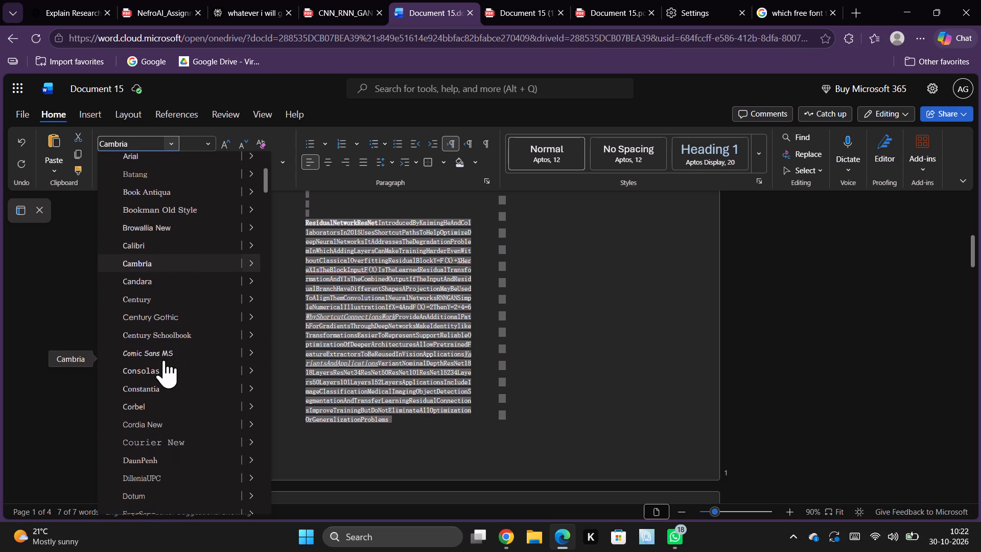
scroll(164, 360, down, 3)
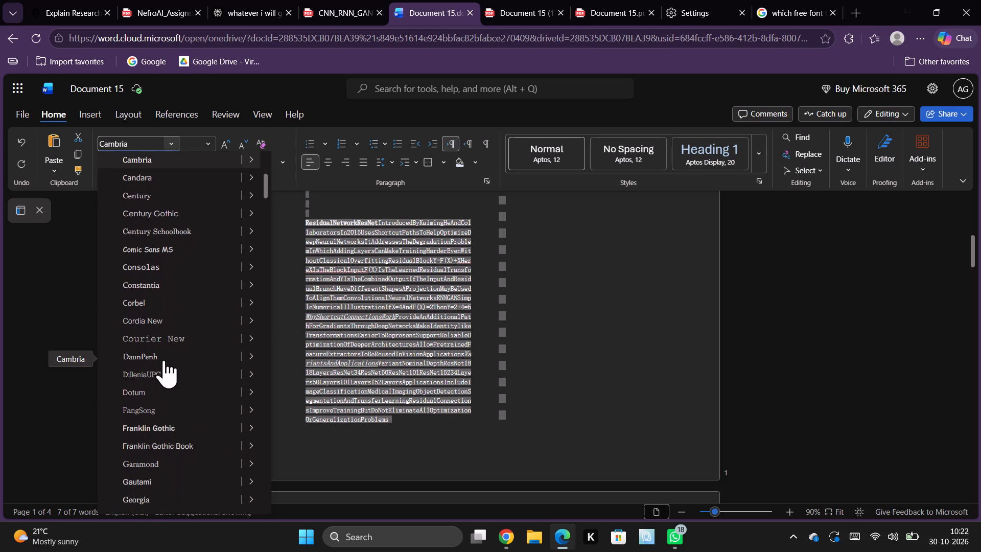
scroll(164, 360, down, 2)
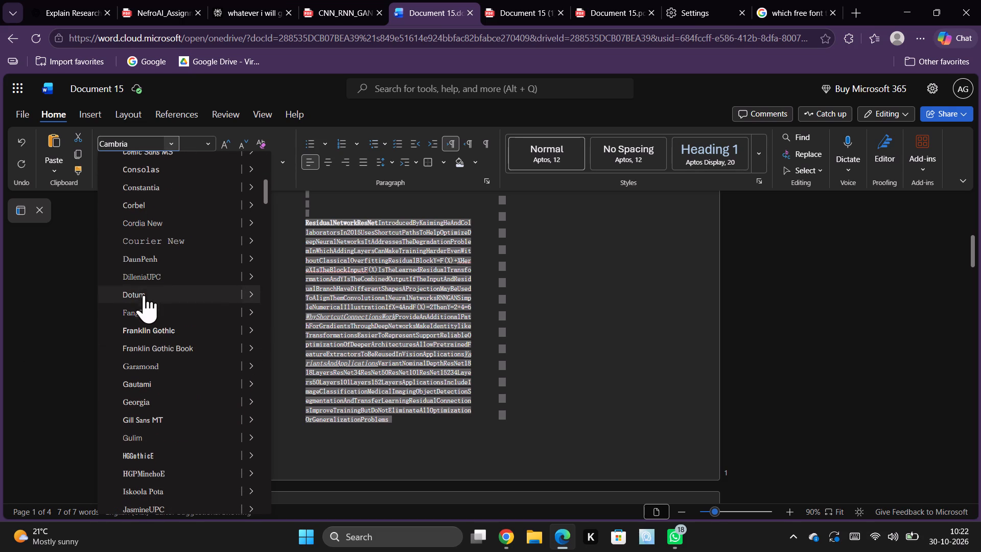
click(145, 279)
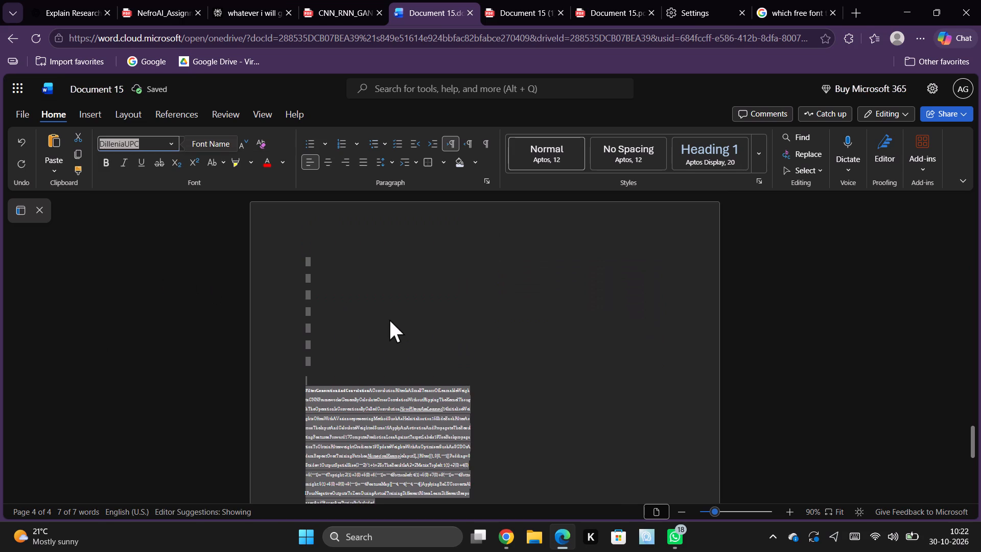
Remove the line break between "RequiredOutputChannels" and "MobileNetFamilyAndUseCases" so the text runs on continuously.
click(389, 319)
scroll(389, 319, down, 2)
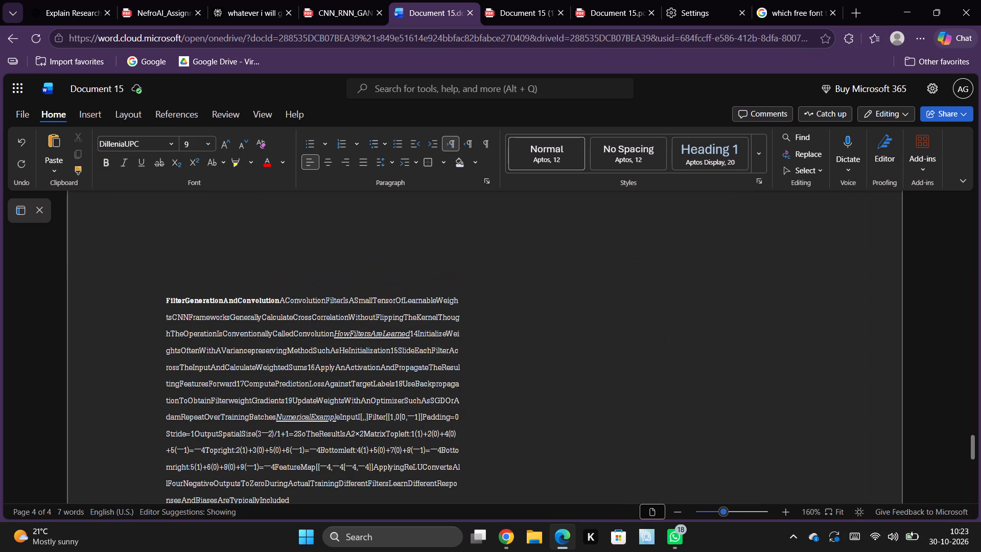
scroll(389, 319, up, 20)
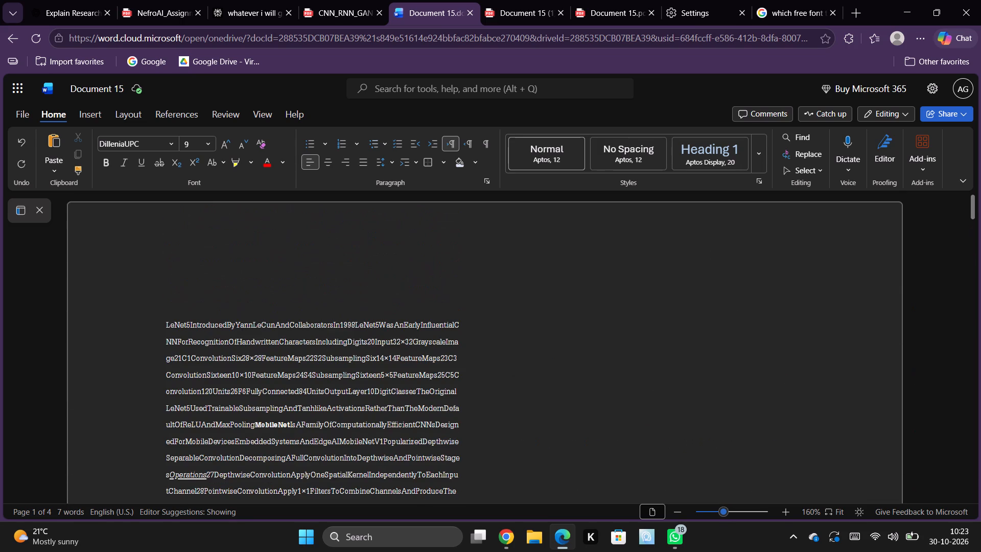
scroll(389, 319, down, 2)
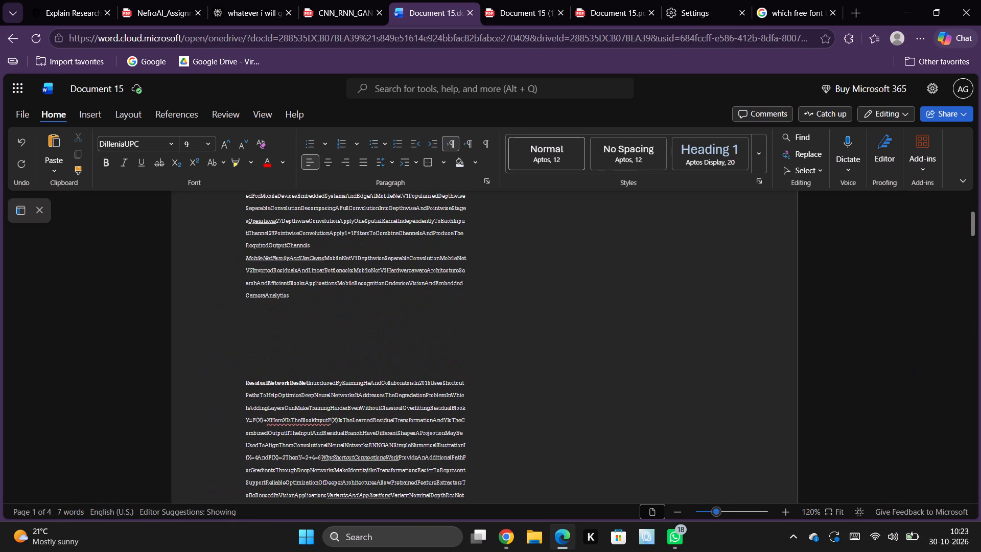
click(237, 261)
key(BackSpace)
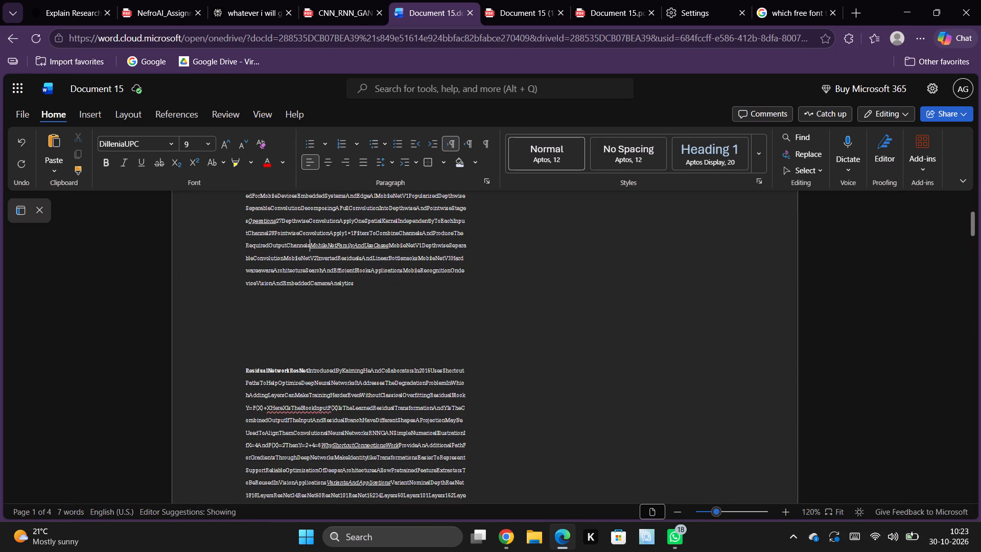
Insert 17 manual line breaks above the "ResidualNetworkResNet" heading on page 1, keeping the whole section on that page.
scroll(237, 261, down, 3)
scroll(237, 261, up, 5)
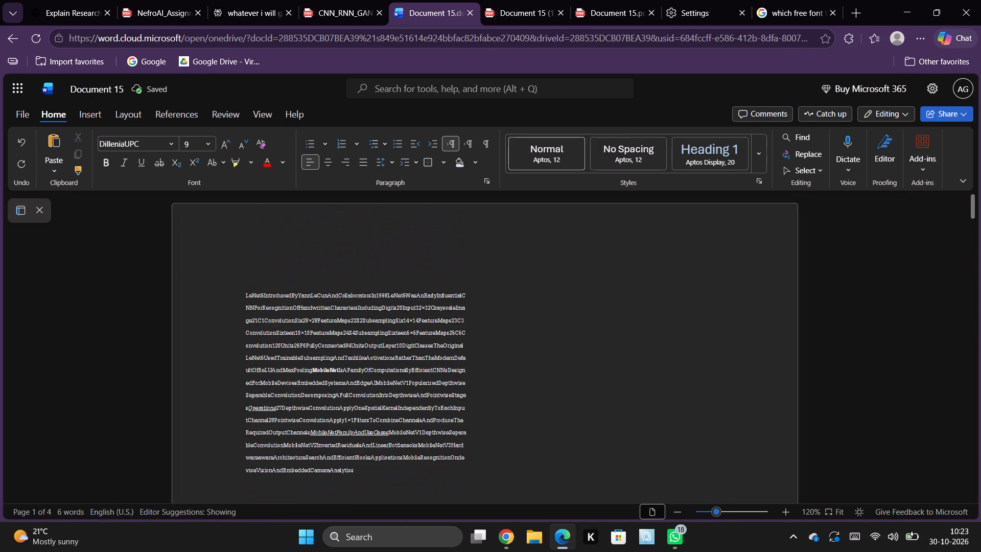
click(261, 239)
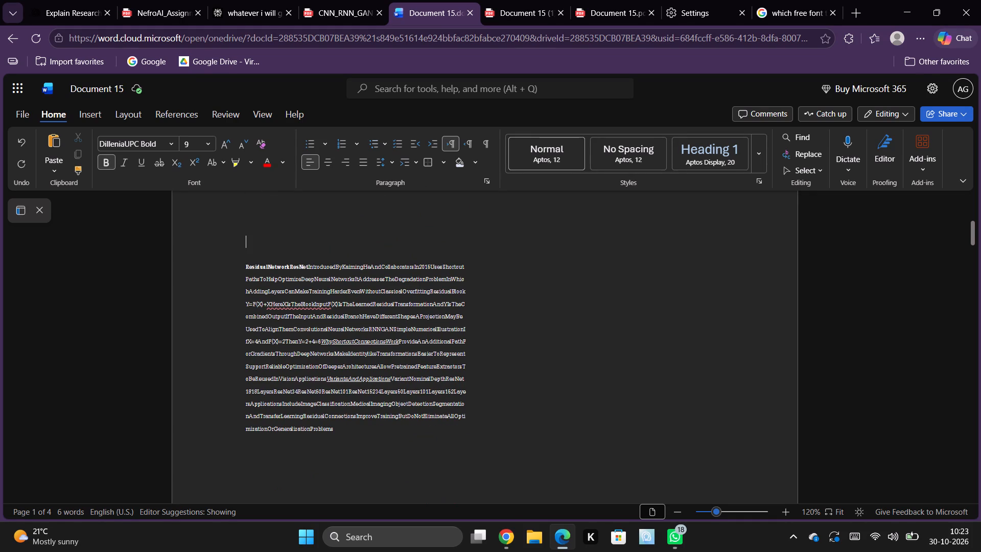
key(shift+Return)
key(shift+Return)
key(shift+Return)
key(shift+Return)
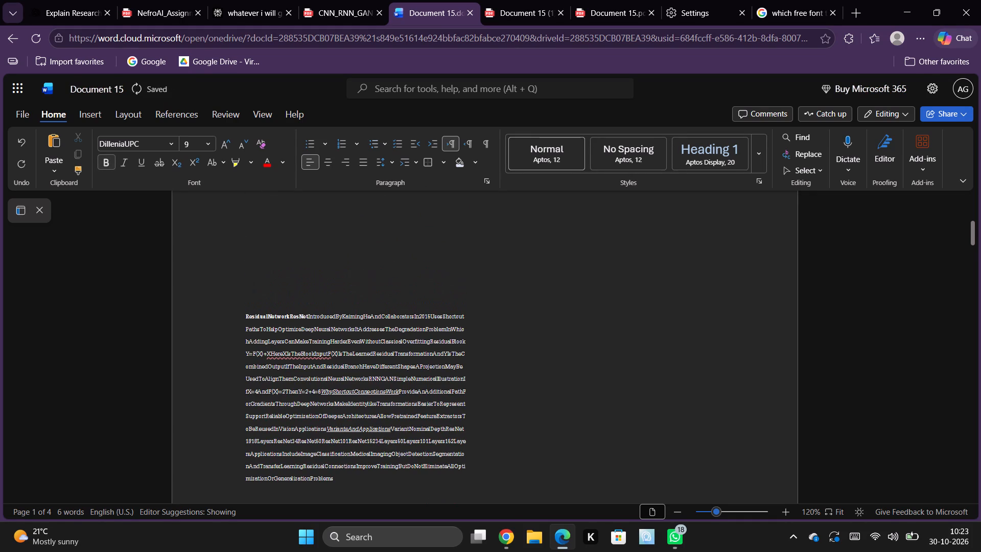
scroll(261, 239, down, 2)
key(shift+Return)
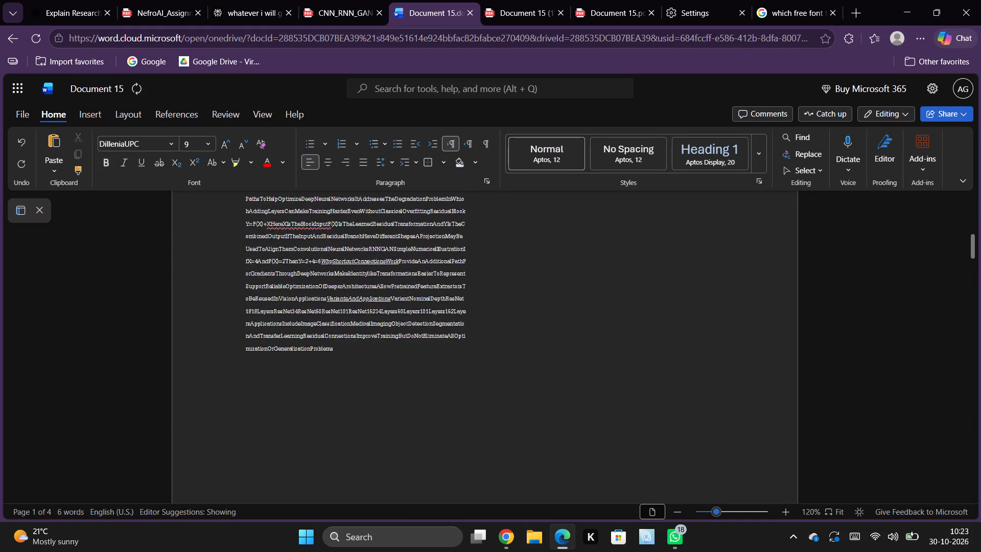
key(shift+Return)
key(shift+Return)
key(shift+Return)
scroll(261, 239, down, 2)
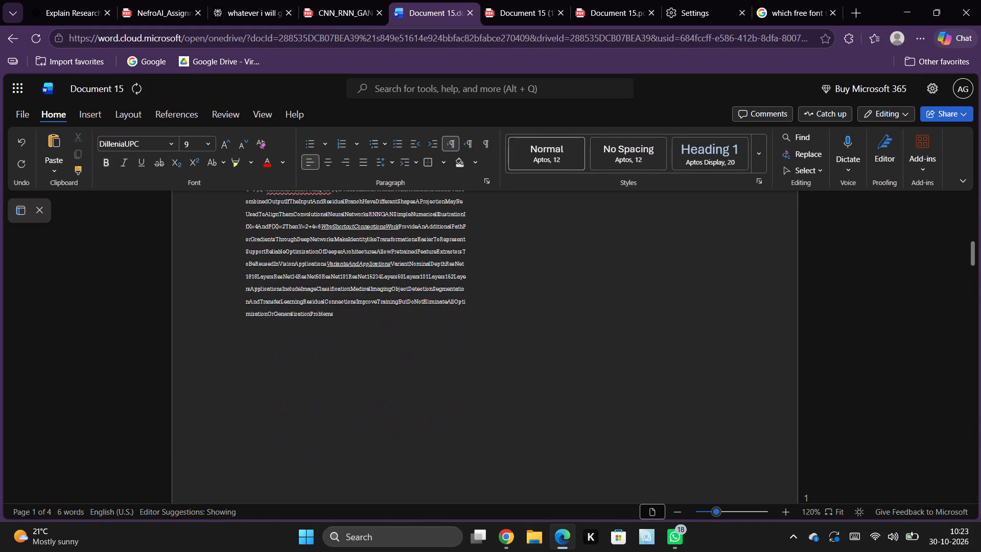
scroll(261, 239, down, 1)
key(shift+Return)
key(shift+Return)
key(shift+Return)
key(shift+Return)
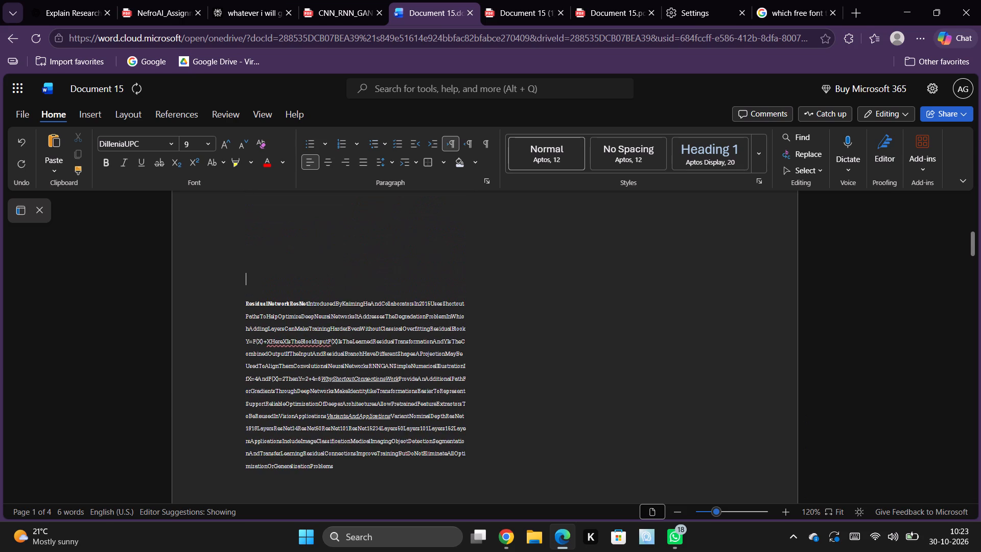
key(shift+Return)
scroll(261, 239, down, 2)
key(shift+Return)
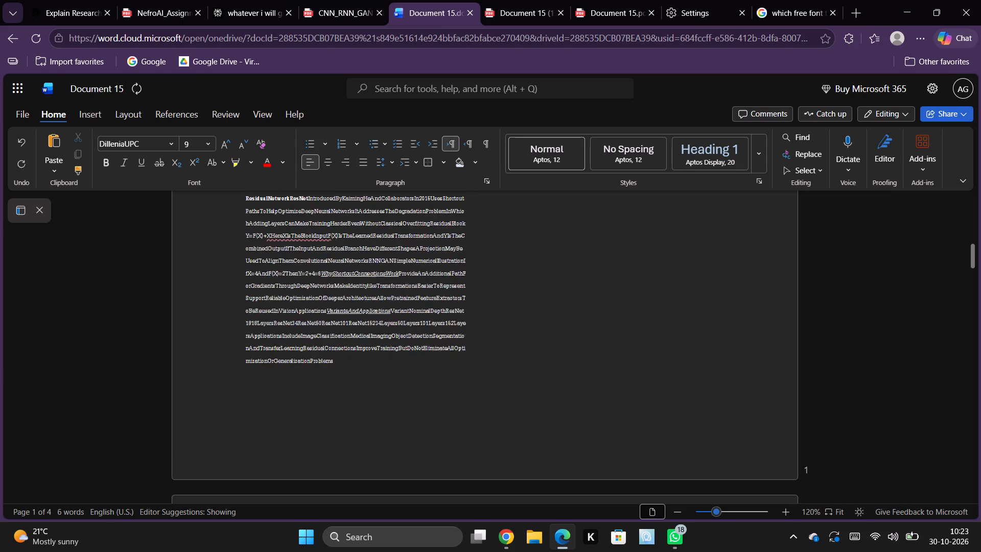
key(shift+Return)
scroll(261, 239, down, 1)
key(shift+Return)
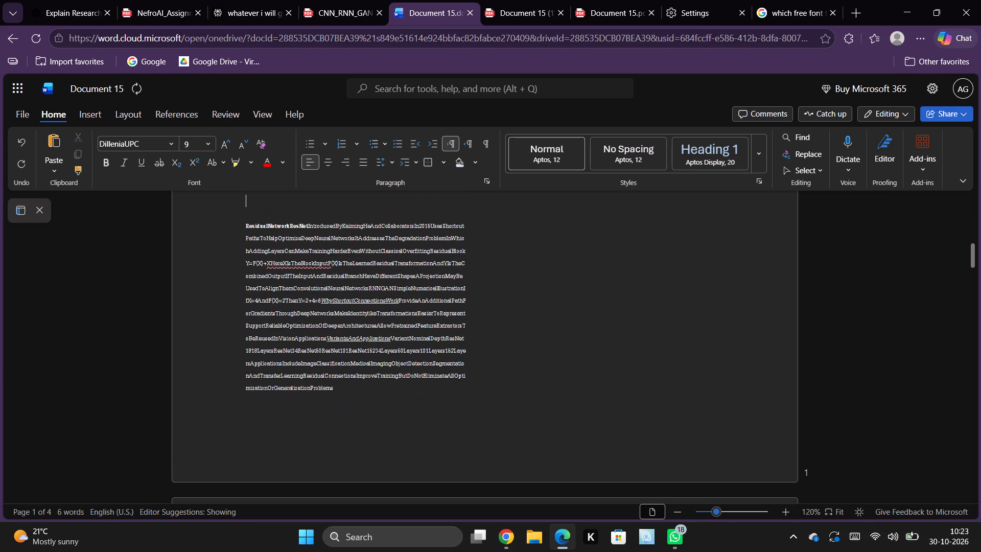
key(shift+Return)
scroll(261, 239, down, 1)
key(shift+Return)
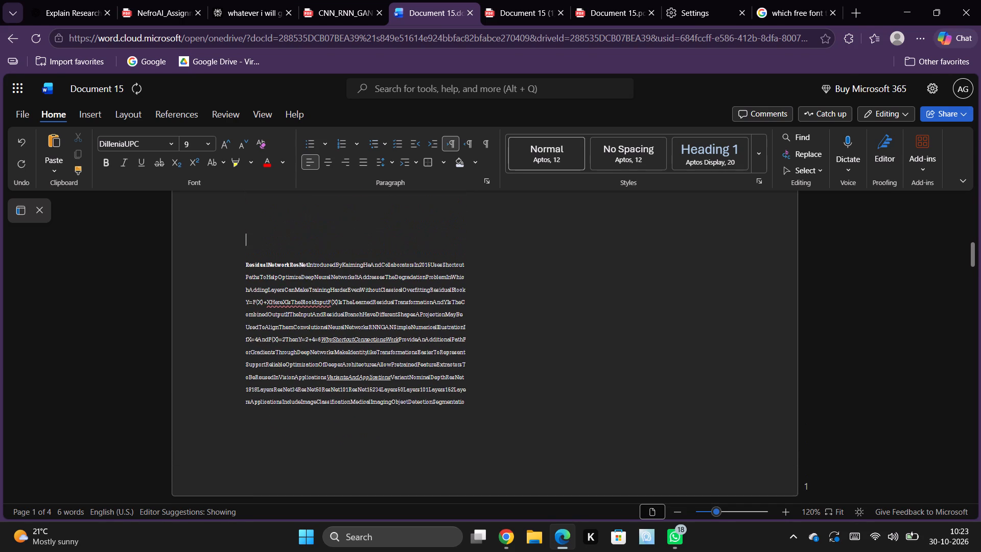
key(BackSpace)
Try to remove the break before the "AGenerativeAdversarialNetworkGAN" paragraph at the start of page 2.
scroll(261, 239, down, 5)
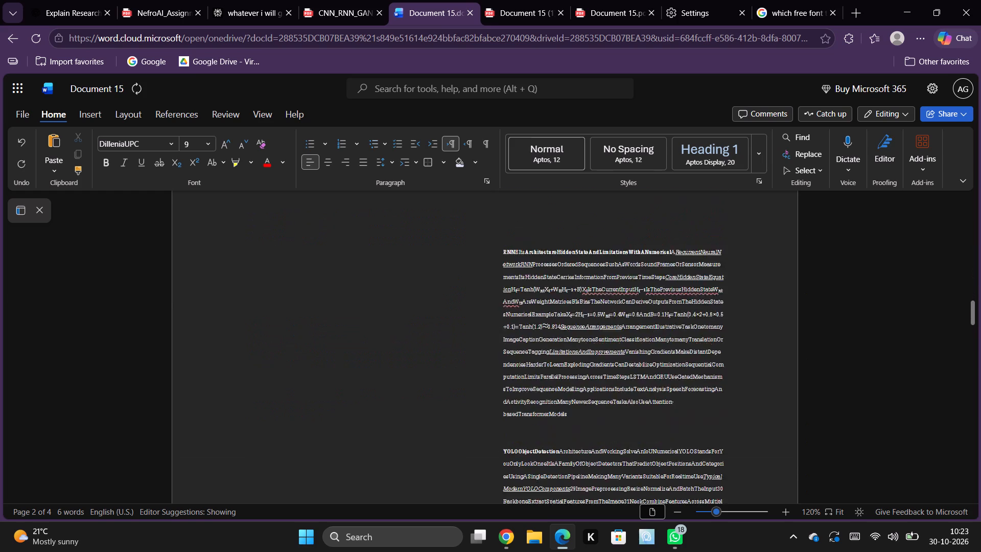
scroll(261, 239, down, 10)
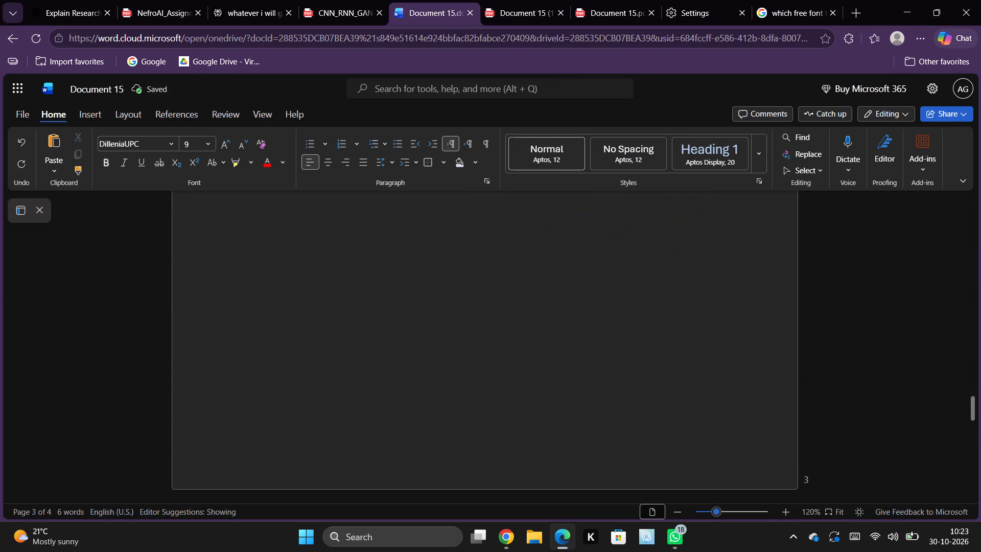
scroll(261, 239, down, 2)
scroll(261, 239, up, 15)
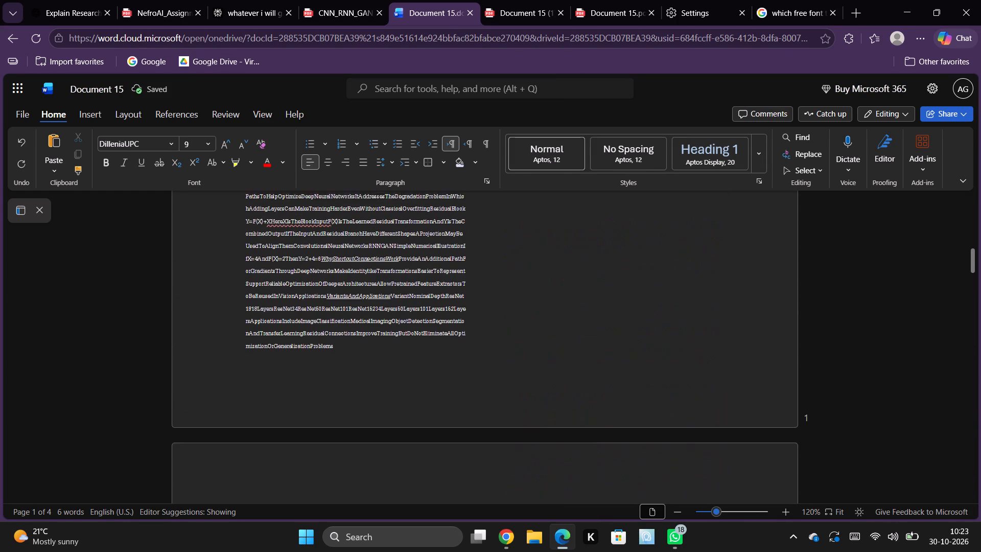
scroll(261, 239, up, 3)
scroll(261, 239, down, 7)
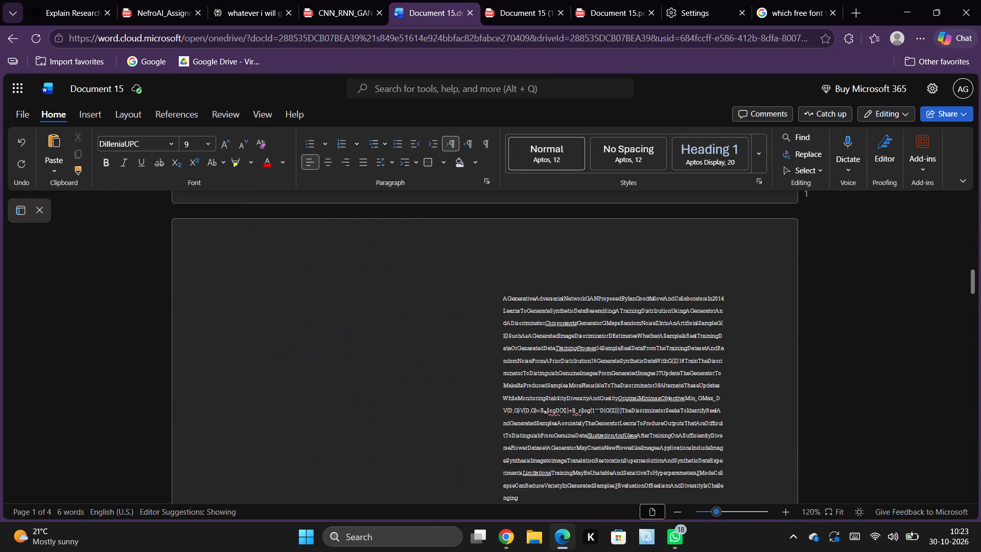
scroll(261, 239, down, 1)
scroll(261, 239, up, 1)
click(519, 284)
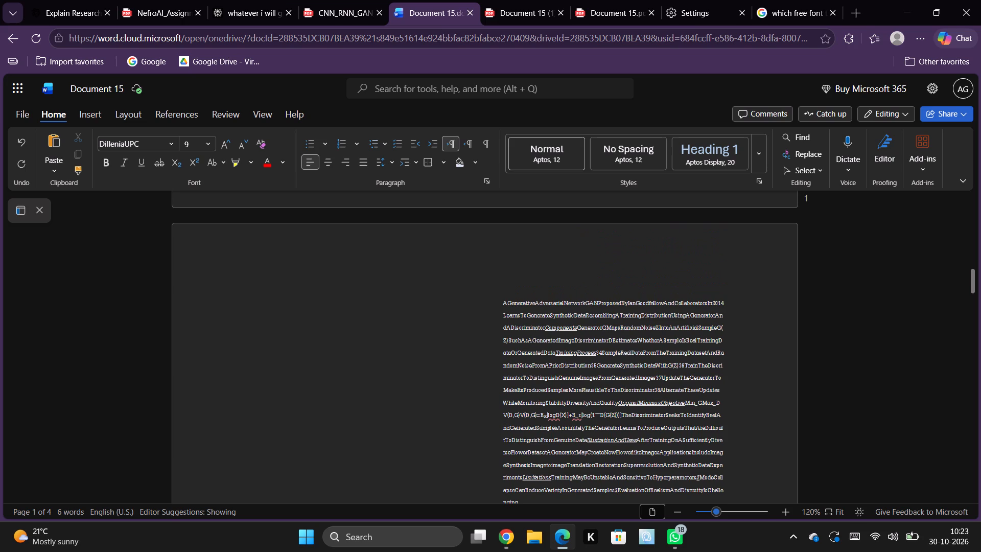
click(518, 269)
click(500, 281)
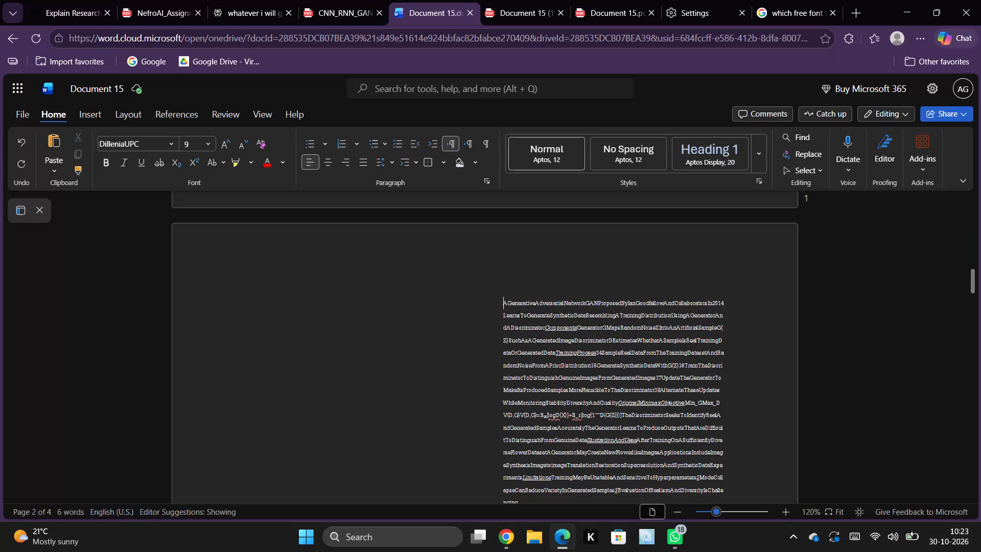
key(BackSpace)
Insert 16 manual line breaks in the gap above the RNN architecture heading on page 2, moving that section down.
scroll(500, 281, down, 1)
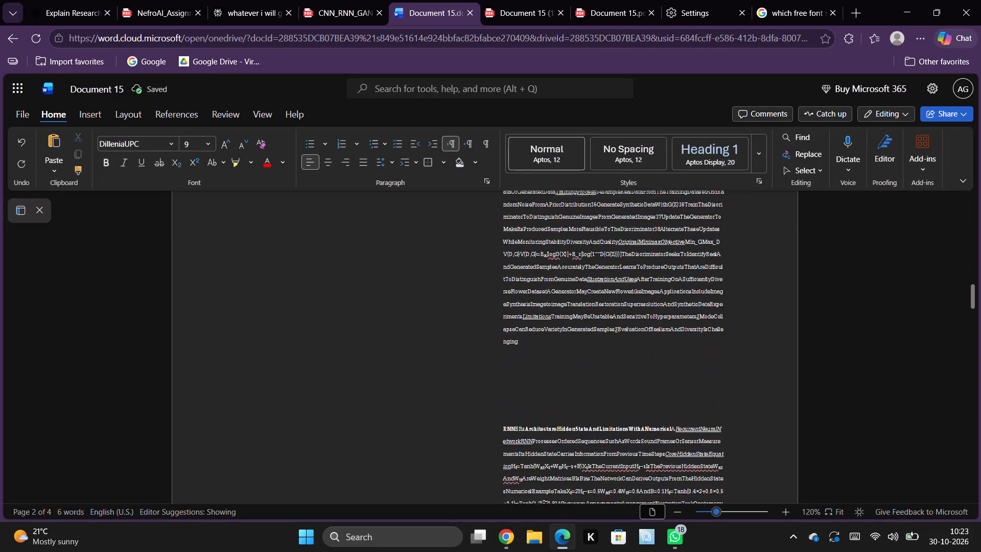
scroll(500, 281, down, 1)
click(579, 326)
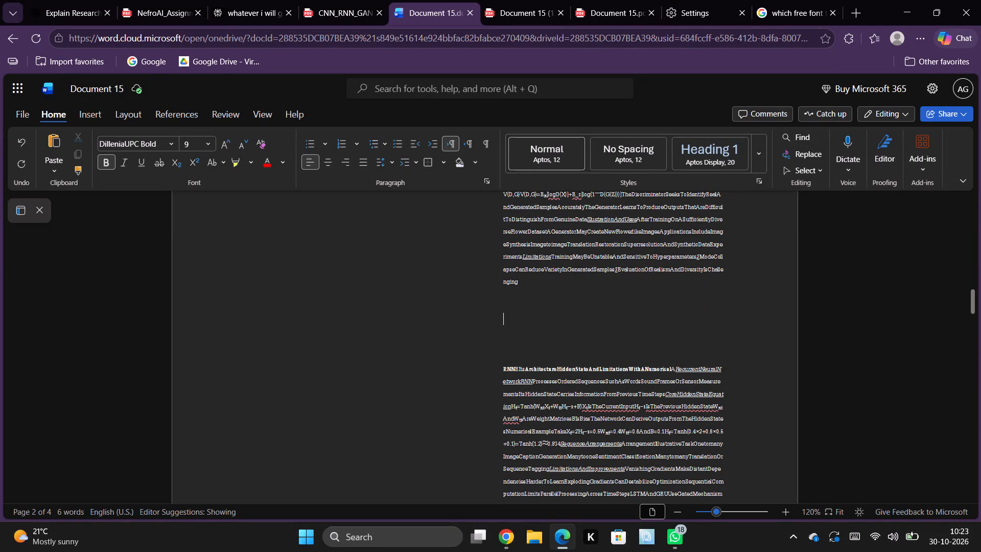
key(shift+Return)
scroll(579, 326, down, 3)
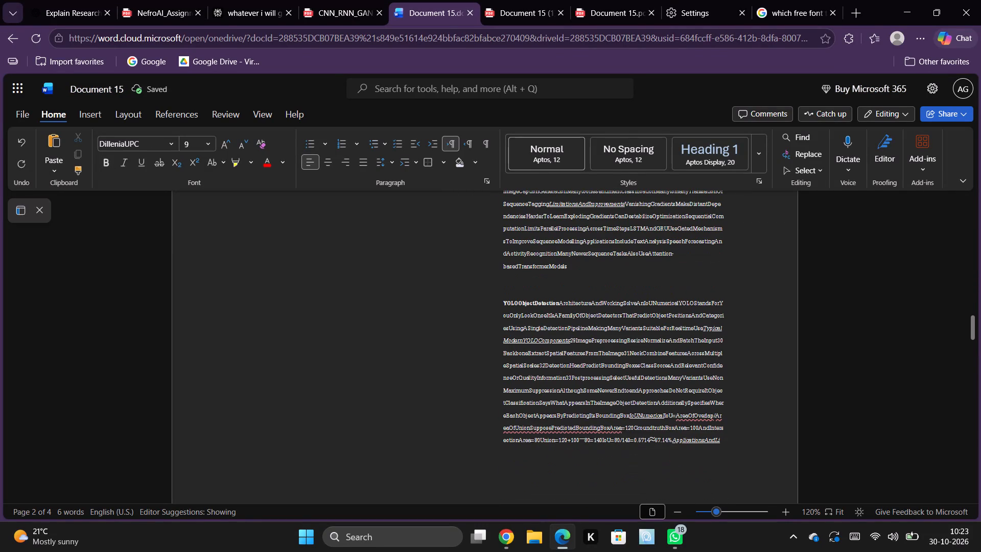
key(shift+Return)
key(shift+Return)
key(shift+Return)
key(shift+Return)
key(shift+Return)
key(shift+Return)
key(shift+Return)
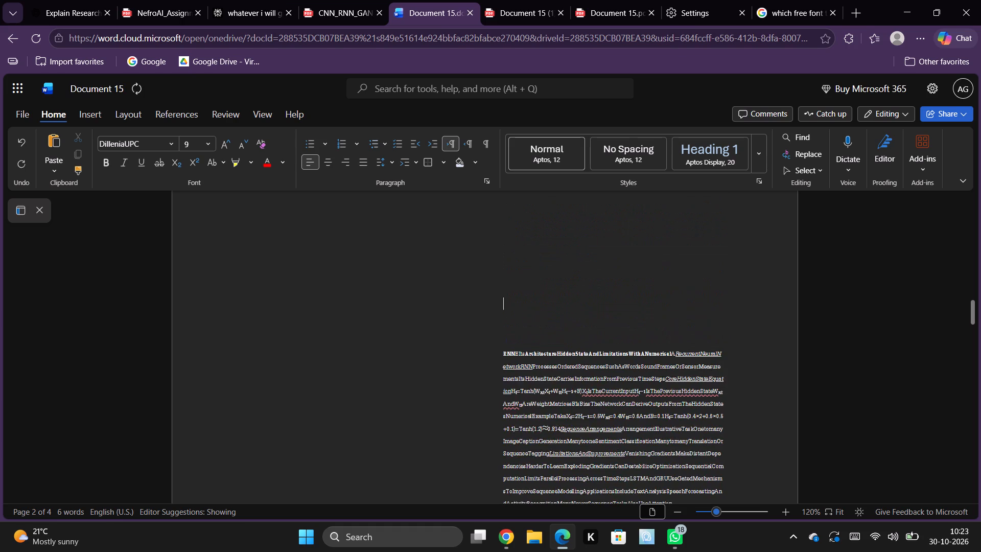
key(shift+Return)
scroll(579, 326, down, 1)
key(shift+Return)
key(shift+Return)
key(shift+Return)
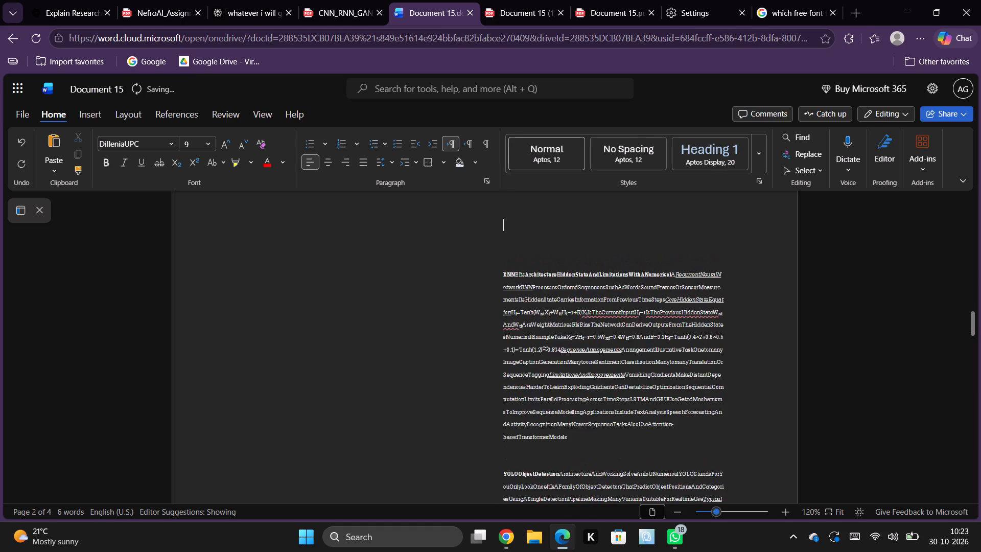
key(shift+Return)
key(shift+Return)
key(shift+Return)
key(shift+Return)
Insert 11 manual line breaks above the "FilterGenerationAndConvolution" heading on page 4.
scroll(579, 326, down, 2)
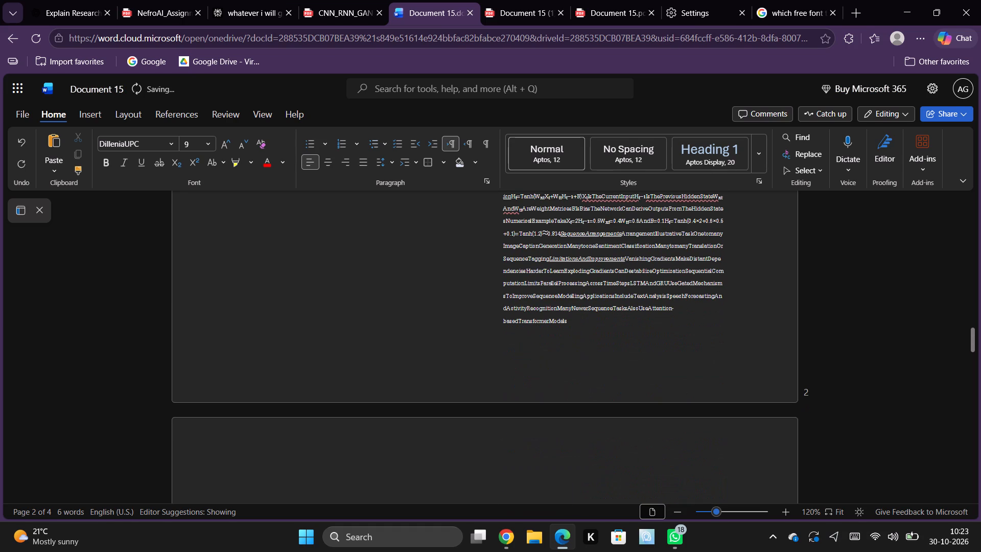
scroll(579, 326, down, 1)
scroll(579, 326, up, 2)
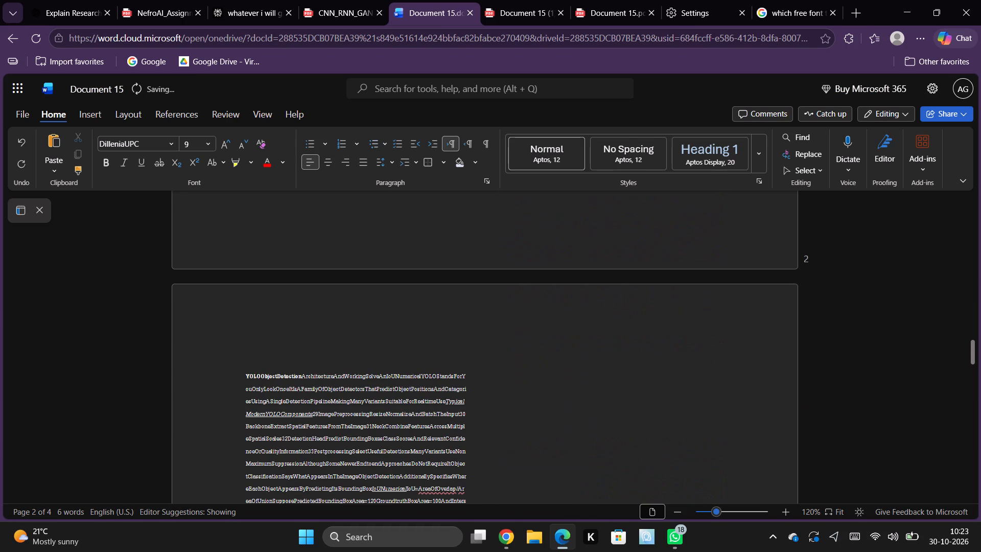
scroll(579, 326, up, 1)
scroll(579, 326, down, 6)
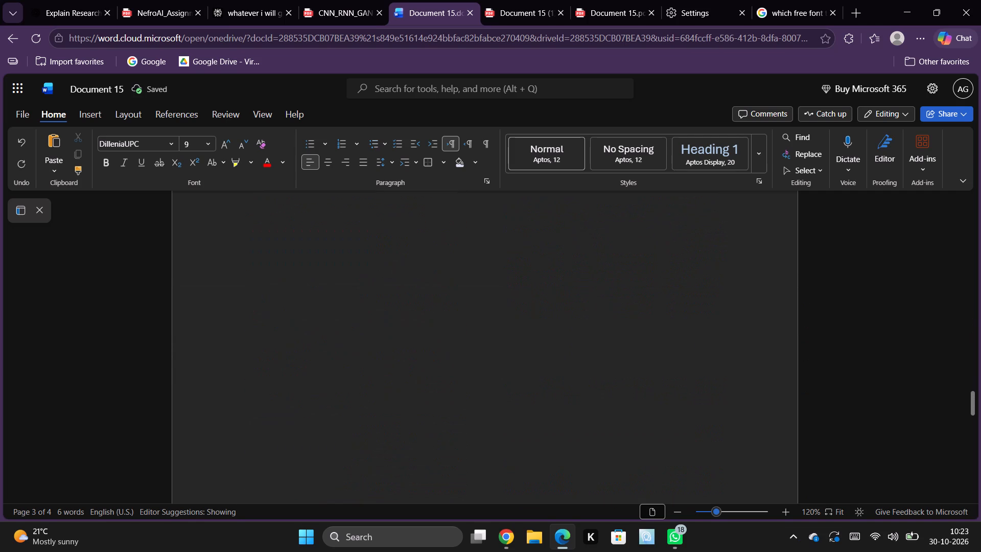
scroll(579, 326, down, 7)
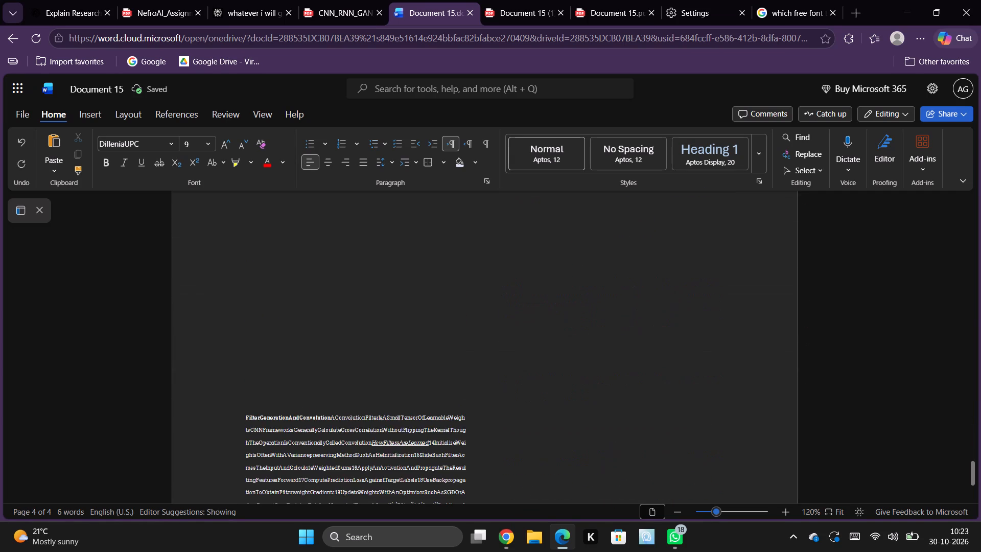
scroll(579, 326, down, 2)
click(271, 290)
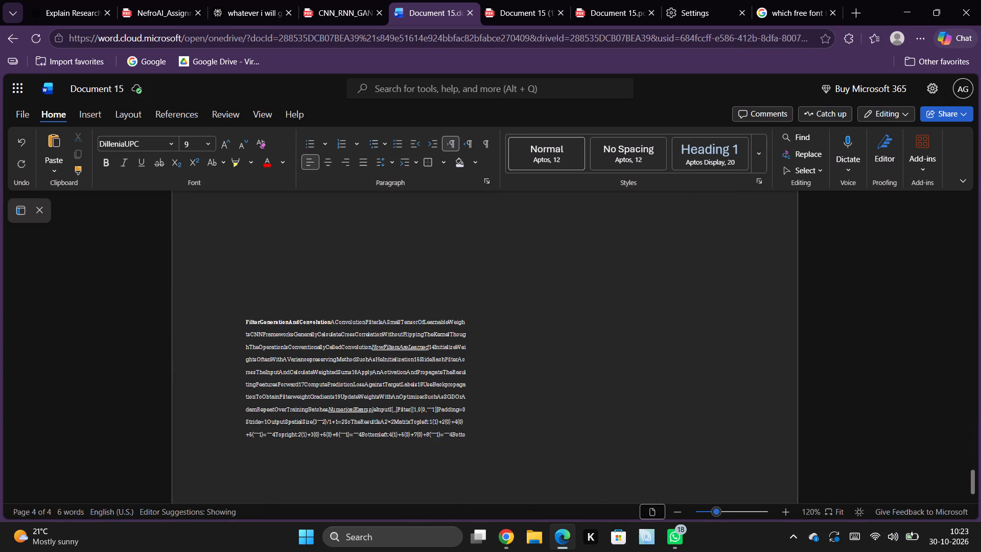
key(shift+Return)
key(shift+Return)
key(shift+Return)
key(shift+Return)
key(shift+Return)
key(shift+Return)
key(shift+Return)
key(shift+Return)
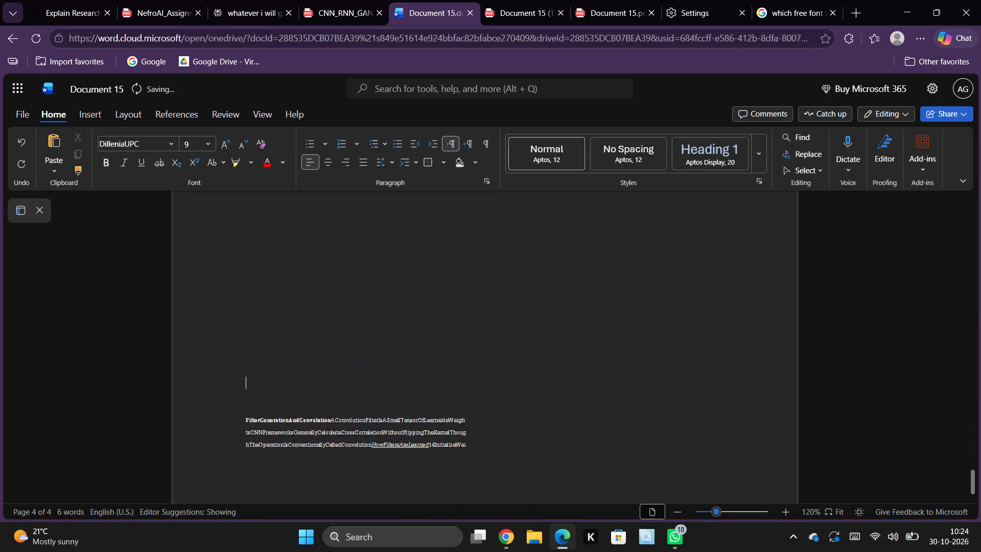
key(shift+Return)
key(shift+Return)
key(shift+Return)
Download Document 15 as a PDF and open the new copy.
scroll(271, 290, up, 7)
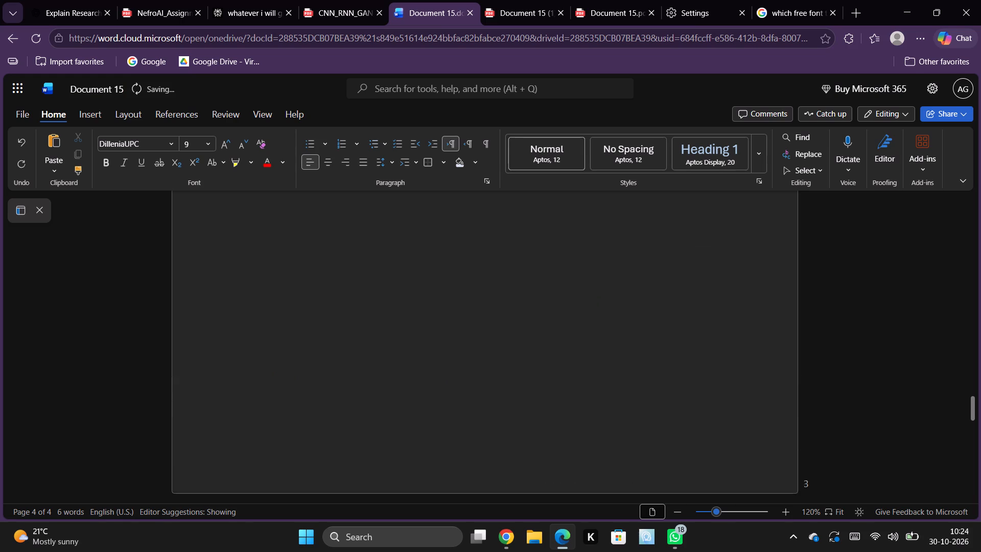
scroll(271, 290, up, 15)
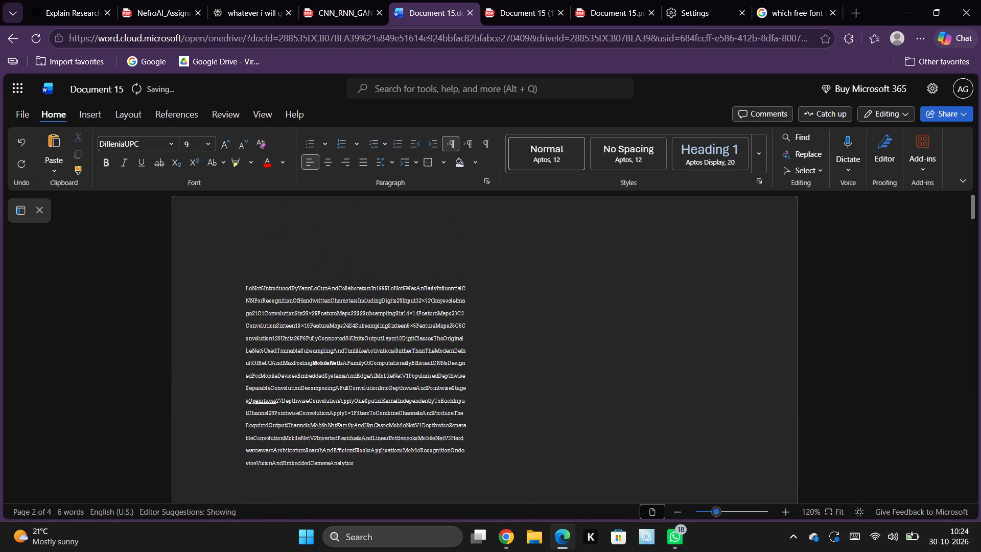
click(22, 116)
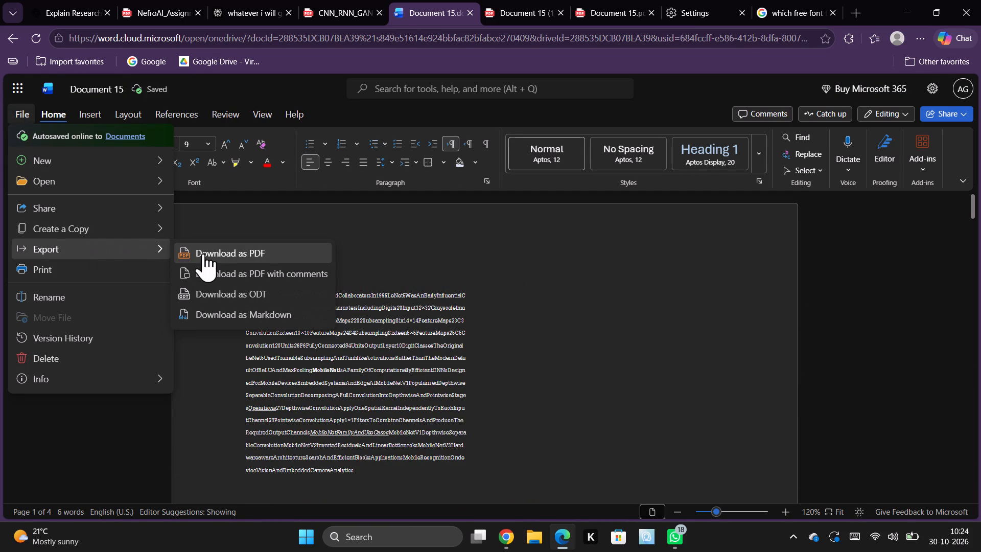
click(203, 254)
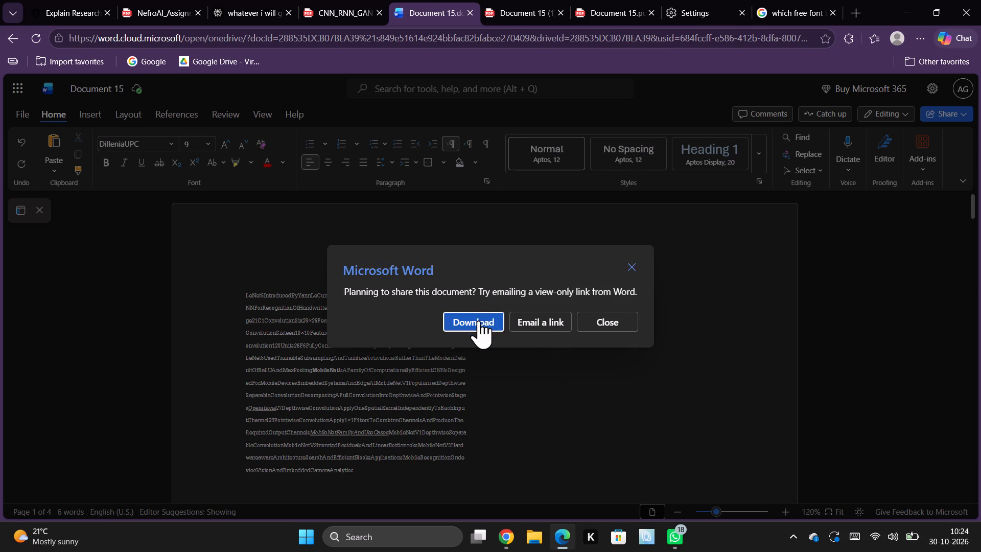
click(479, 320)
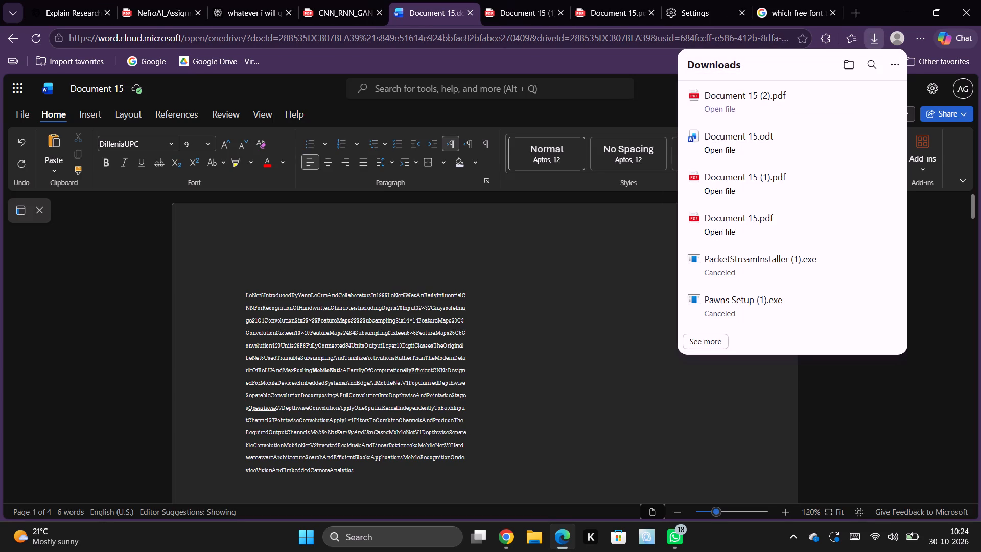
double_click(737, 106)
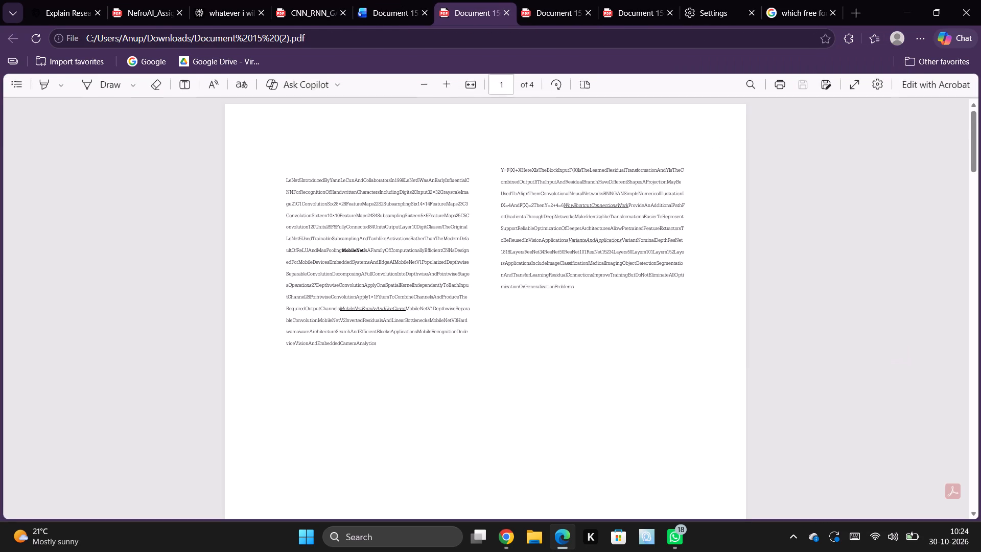
Check the text placement and column layout through all four pages of the exported PDF, especially pages 3 and 4.
scroll(602, 231, down, 12)
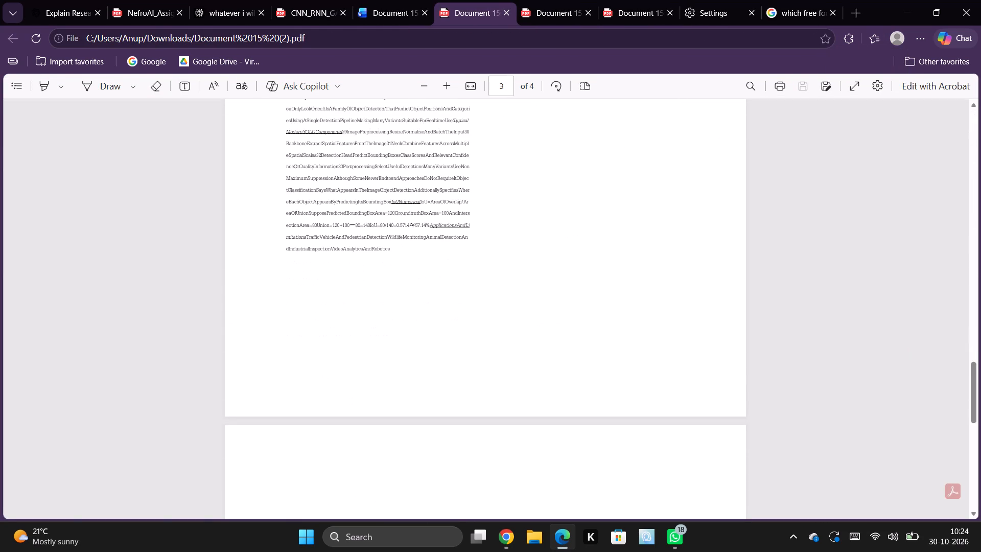
scroll(602, 231, down, 3)
scroll(602, 231, up, 6)
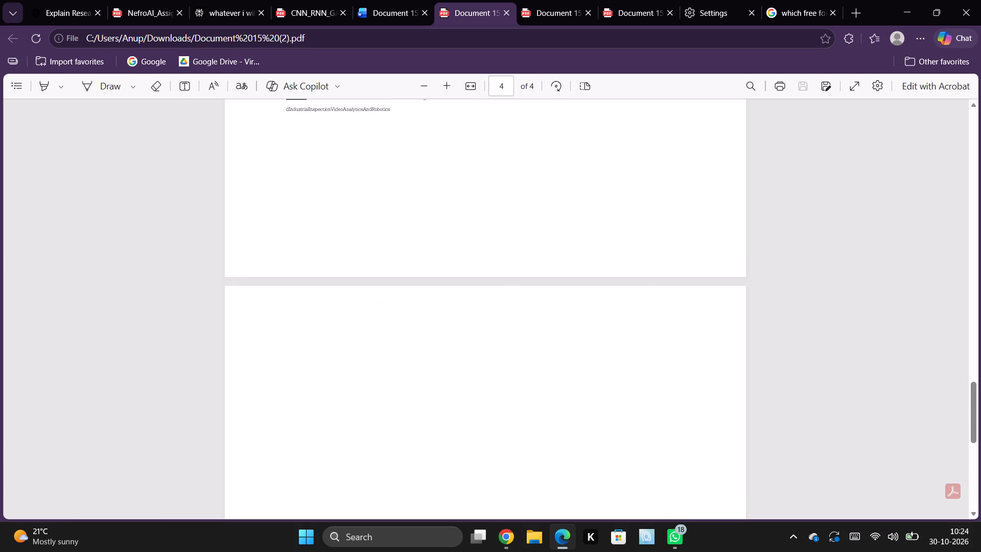
scroll(456, 200, up, 3)
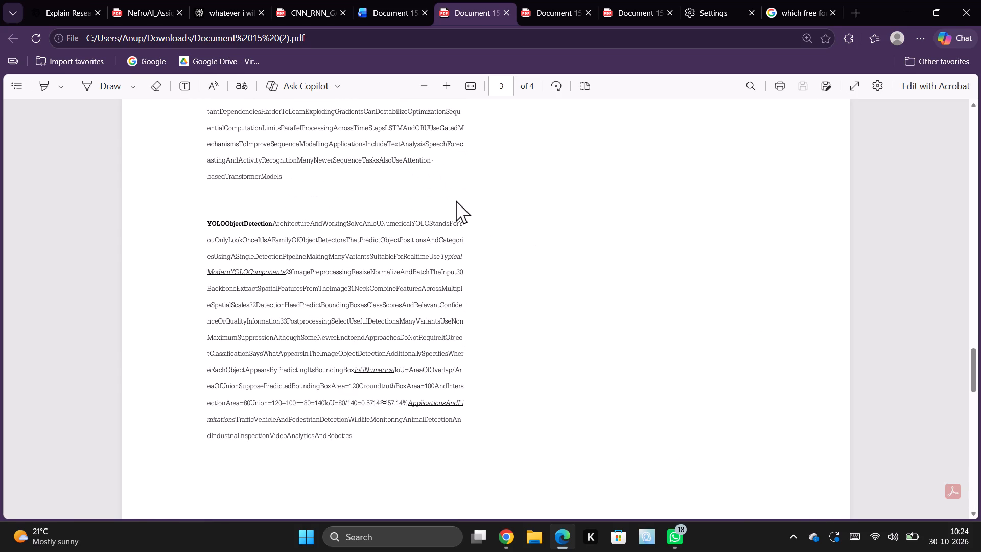
scroll(456, 200, down, 1)
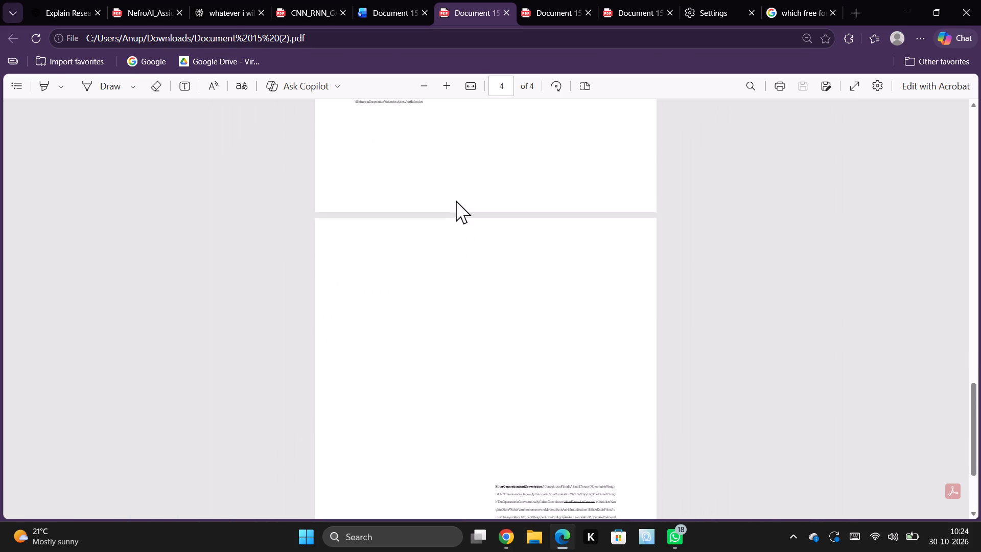
scroll(456, 200, down, 3)
scroll(456, 200, up, 1)
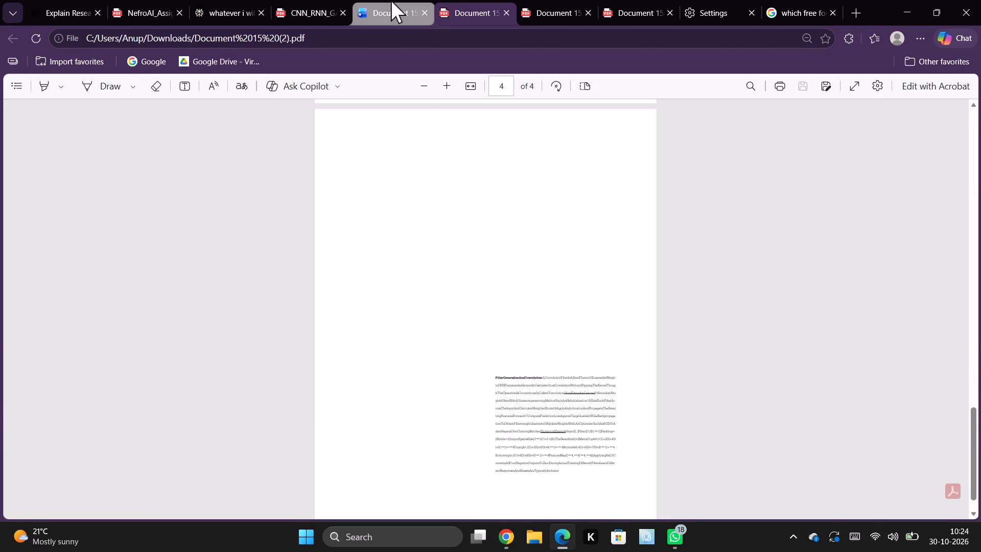
click(391, 0)
click(492, 0)
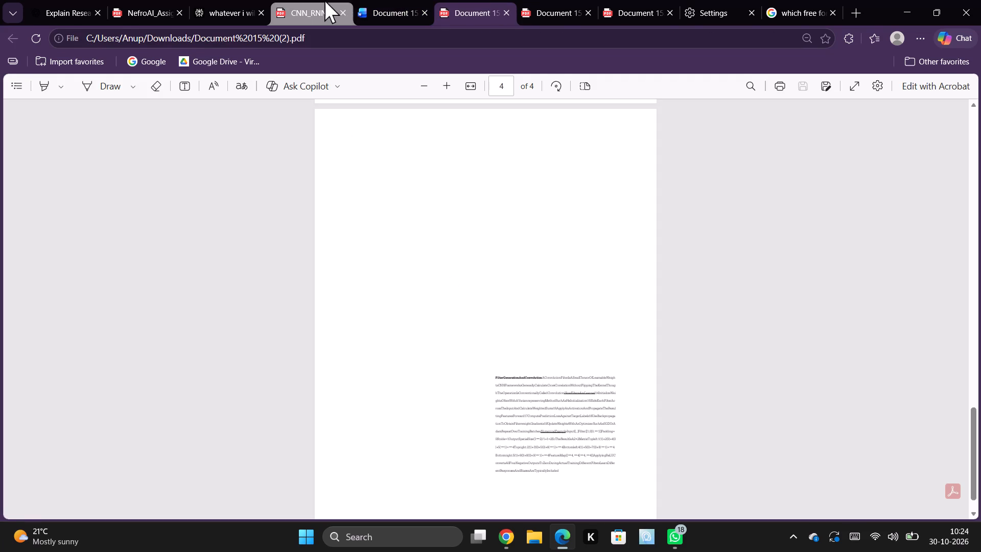
click(368, 0)
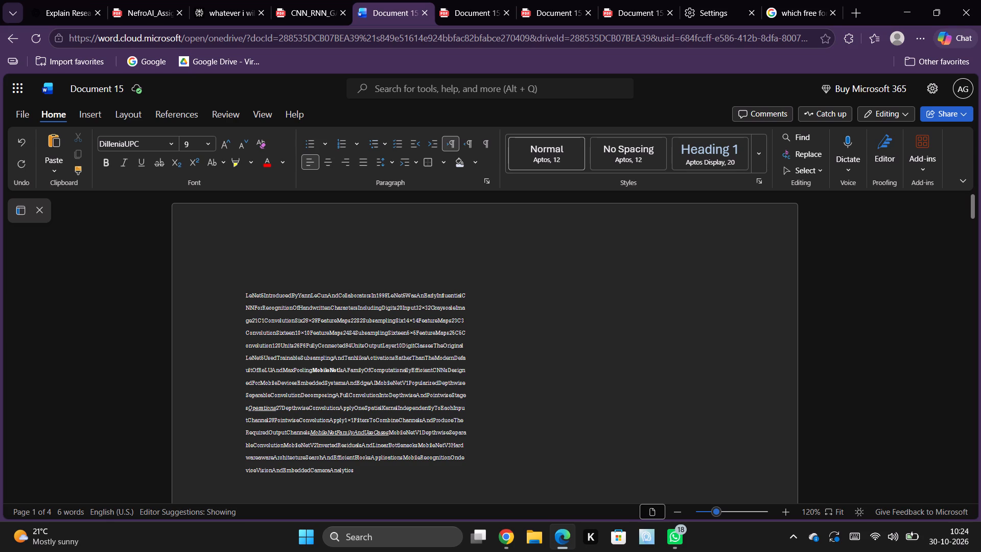
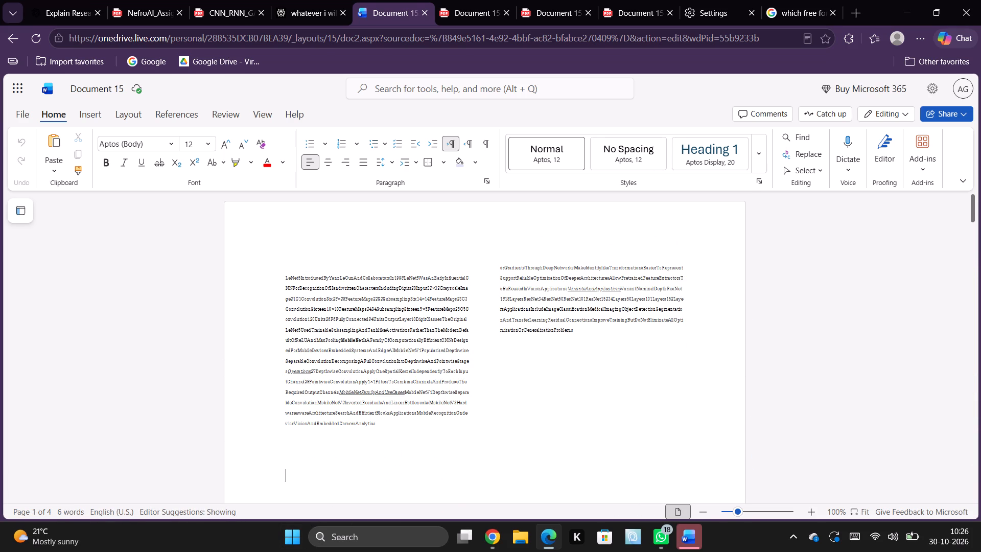
key(BackSpace)
key(BackSpace)
key(BackSpace)
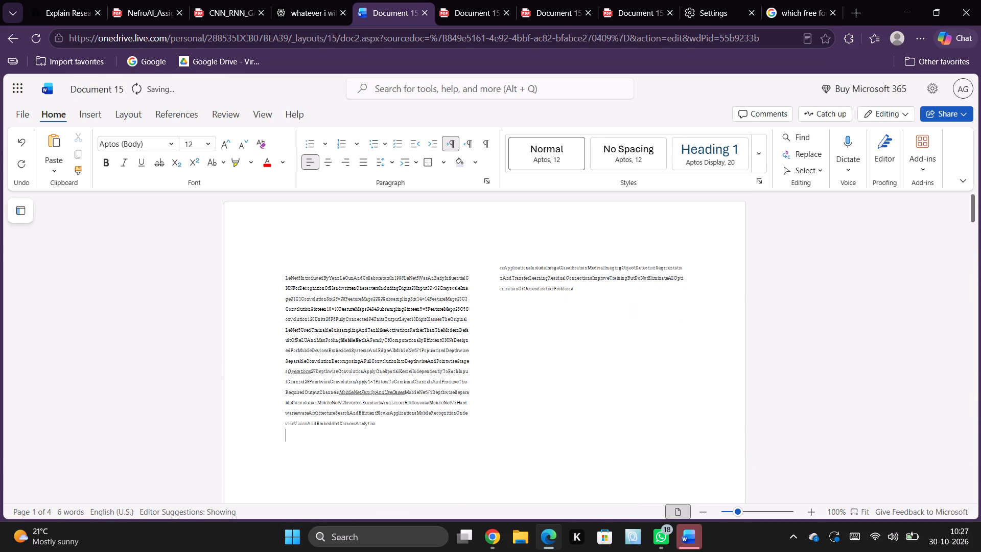
click(305, 485)
key(BackSpace)
key(BackSpace)
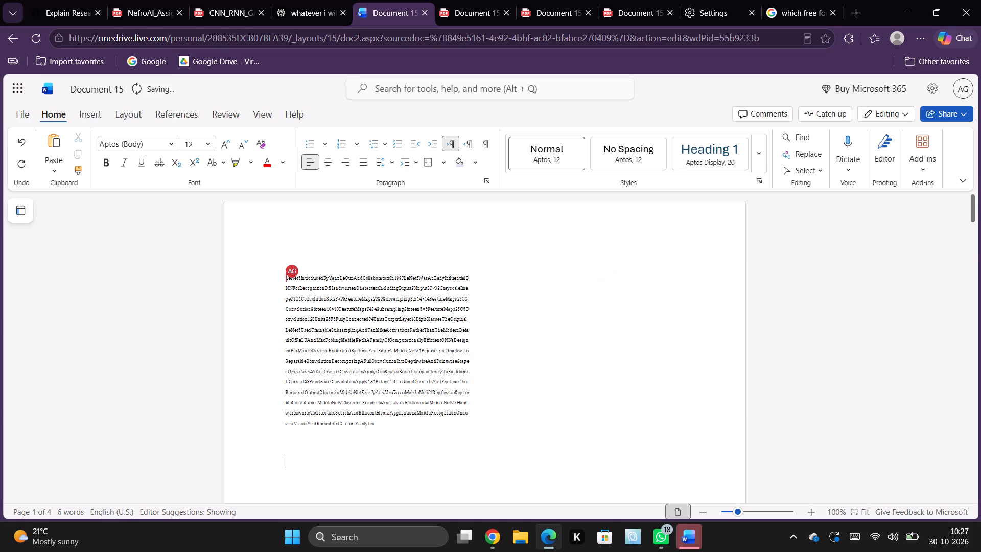
Delete blank lines above the RNN section in page 2's right column to pull it up, adding two line breaks back.
scroll(305, 485, down, 7)
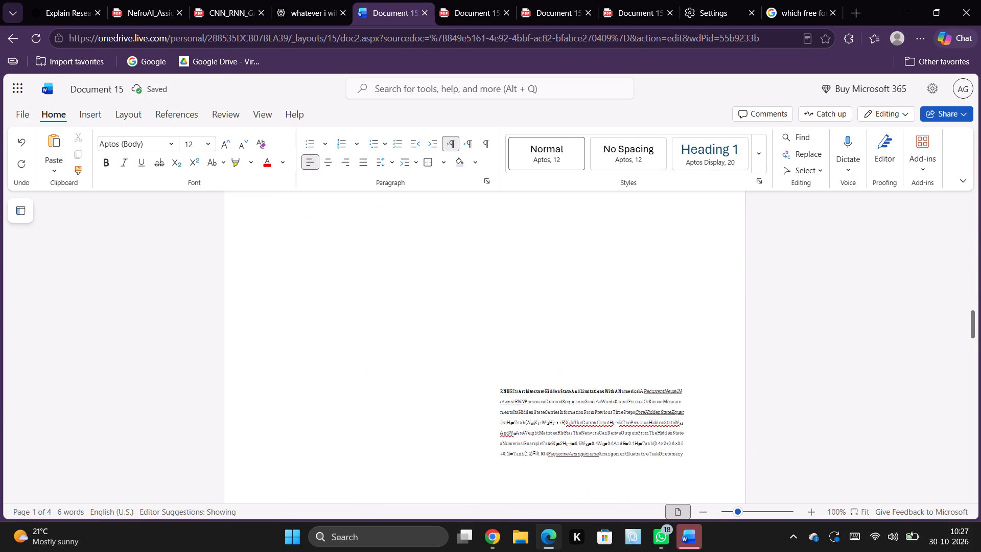
scroll(305, 485, down, 2)
click(498, 275)
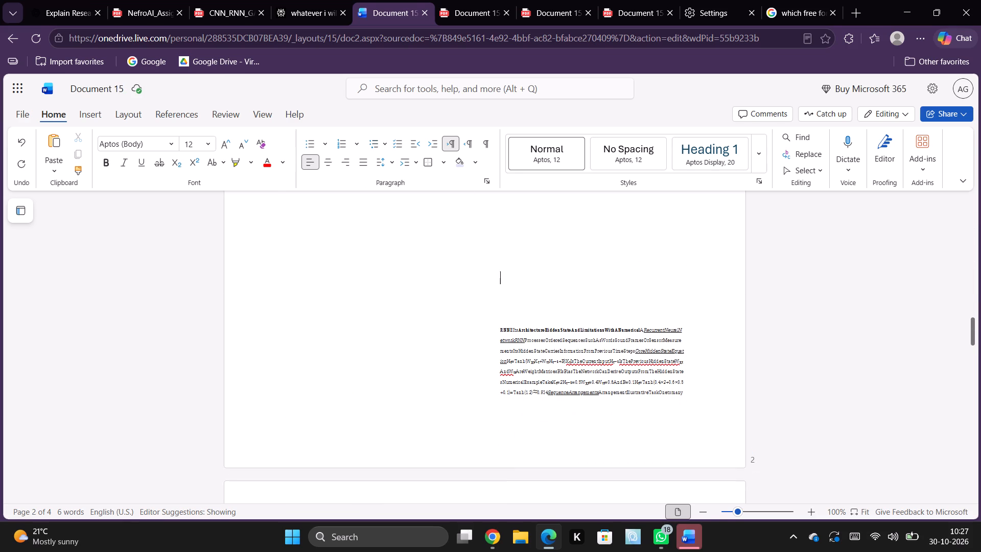
key(BackSpace)
key(BackSpace)
key(BackSpace)
key(BackSpace)
key(BackSpace)
key(BackSpace)
key(BackSpace)
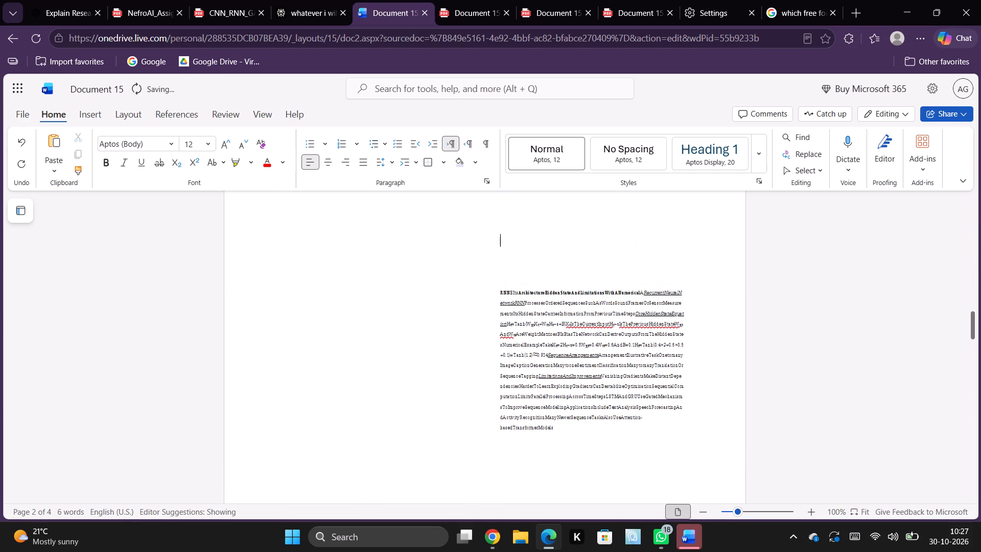
scroll(498, 275, up, 2)
key(shift+Return)
key(shift+Return)
Remove the blank lines before the Filter Generation and Convolution section on page 4 and insert two line breaks ahead of its heading.
scroll(498, 275, down, 1)
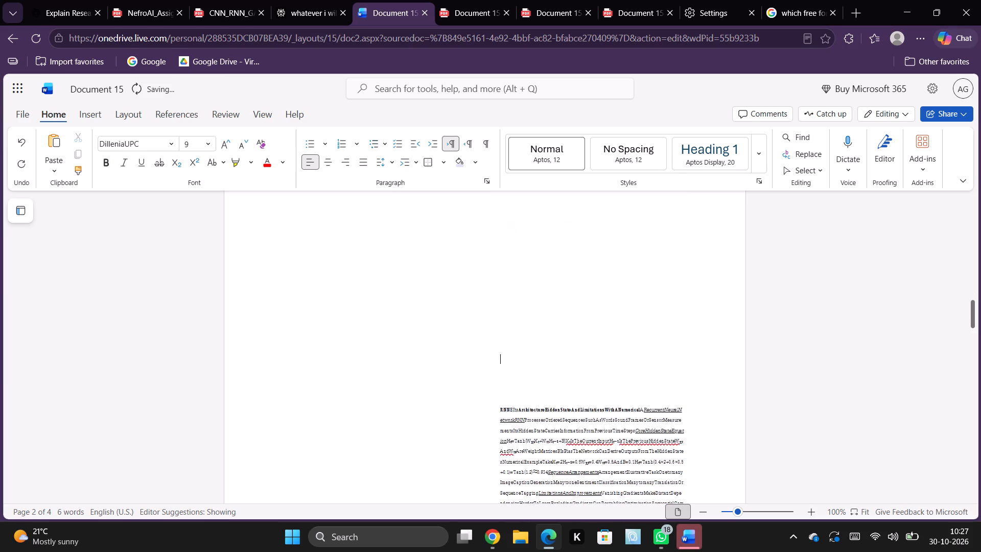
scroll(498, 275, down, 3)
scroll(368, 325, down, 2)
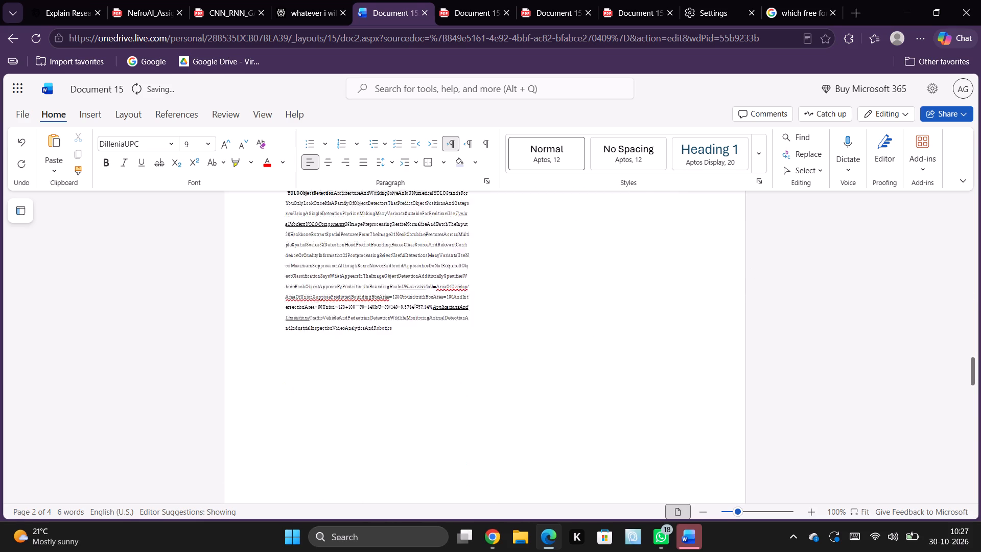
scroll(368, 325, down, 5)
click(519, 244)
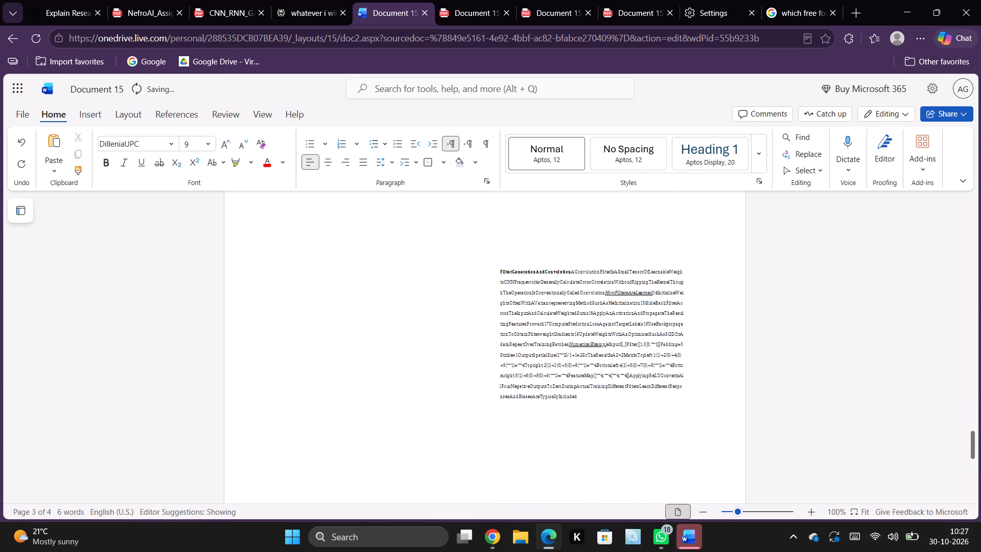
click(519, 244)
click(519, 244)
click(494, 272)
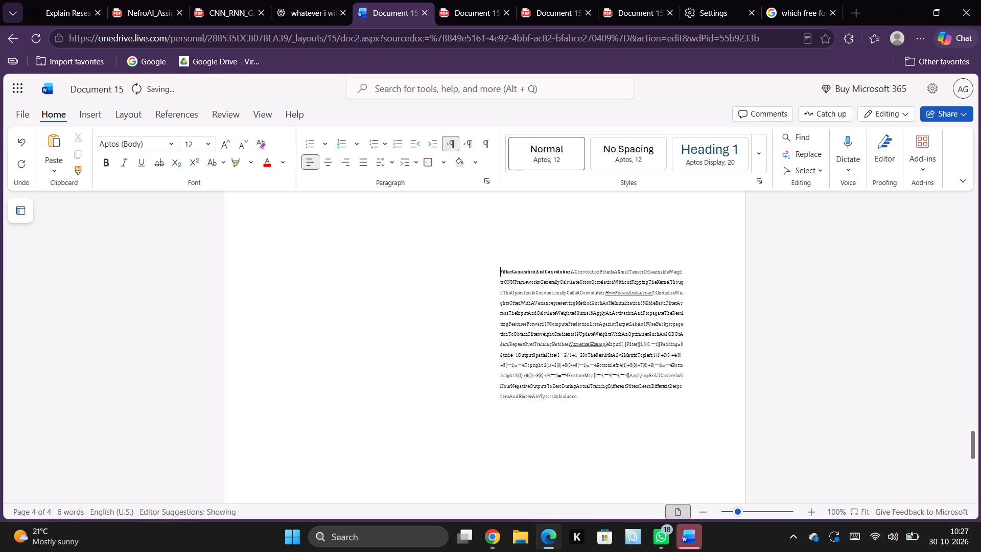
key(BackSpace)
key(BackSpace)
key(BackSpace)
key(BackSpace)
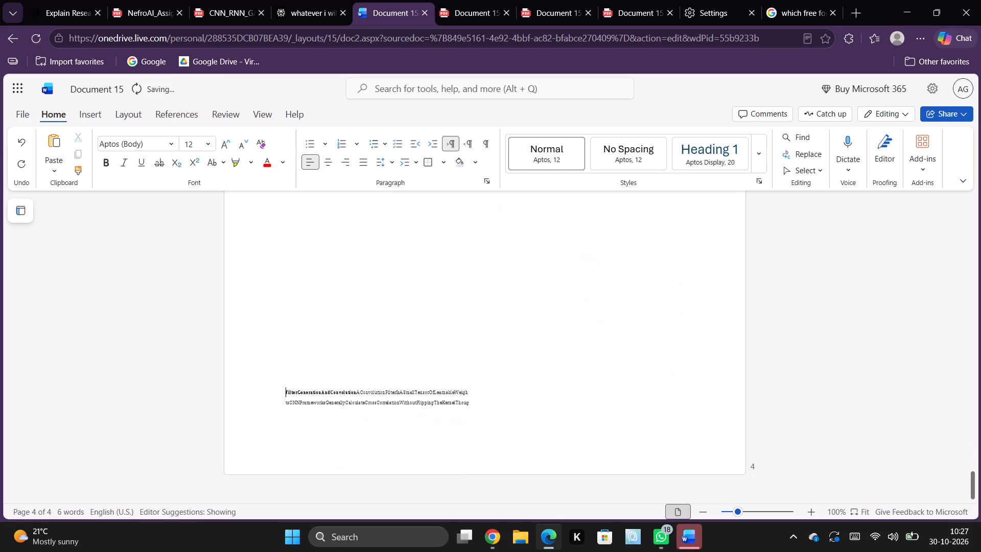
key(shift+Return)
key(shift+Return)
Change the font of the entire document to Calibri Light.
scroll(494, 272, up, 6)
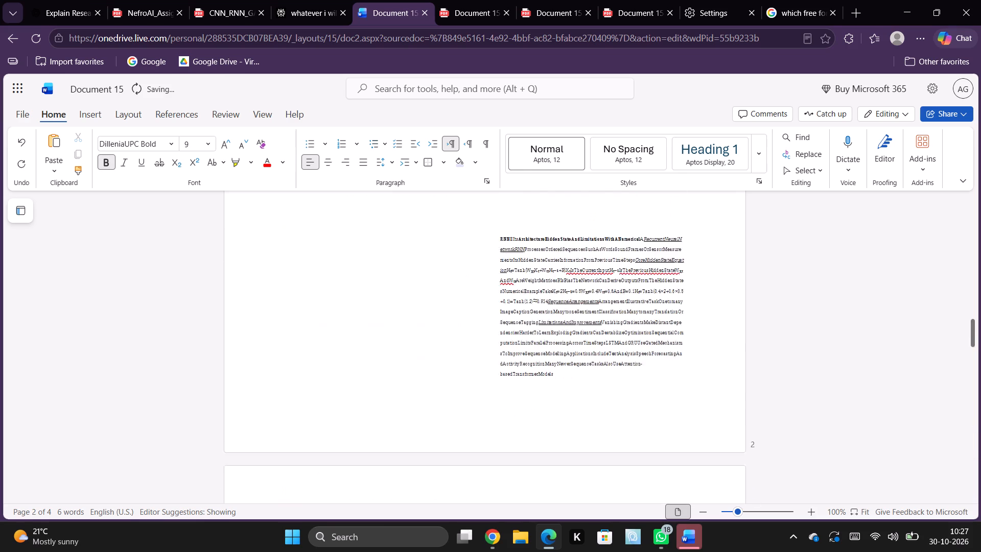
scroll(494, 272, up, 4)
scroll(494, 272, down, 4)
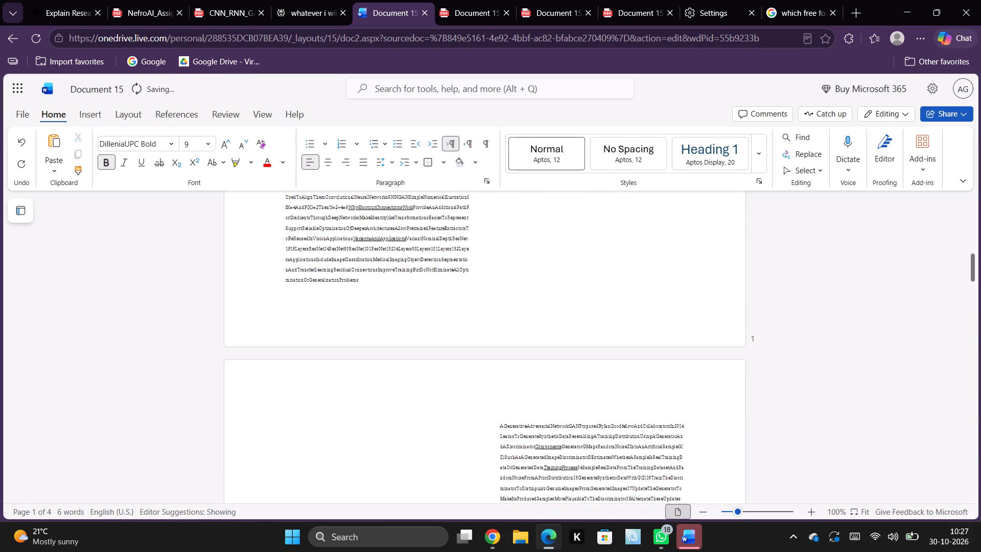
key(ctrl+a)
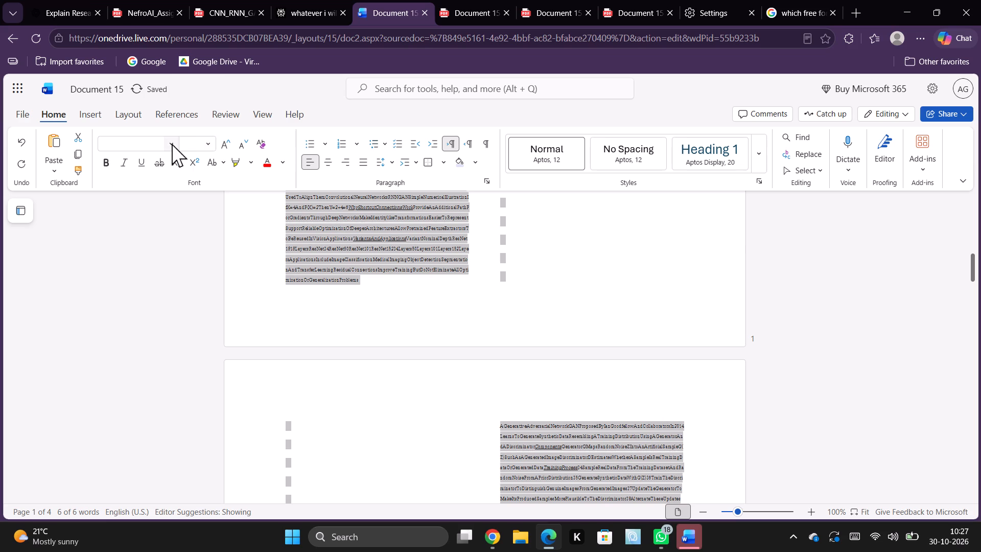
click(172, 144)
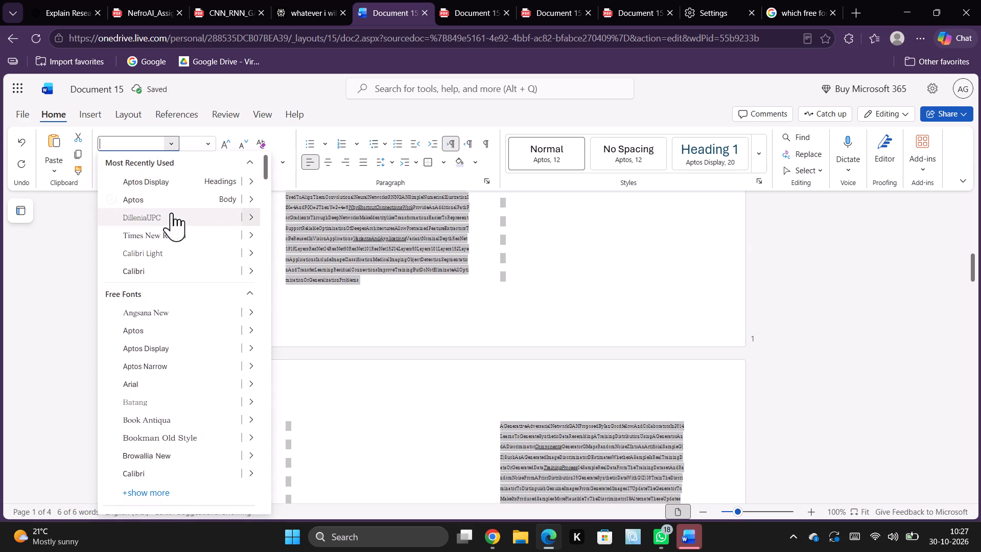
click(170, 243)
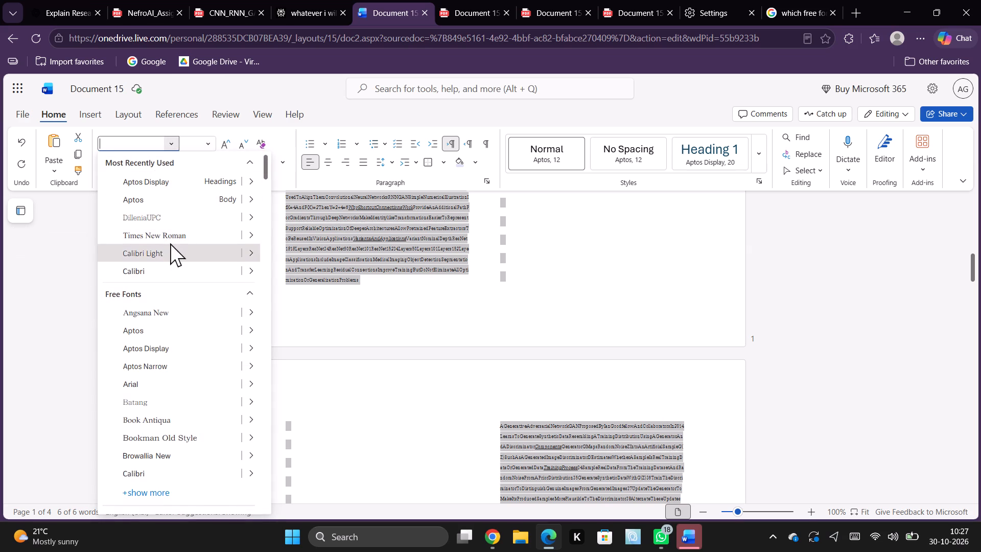
click(480, 314)
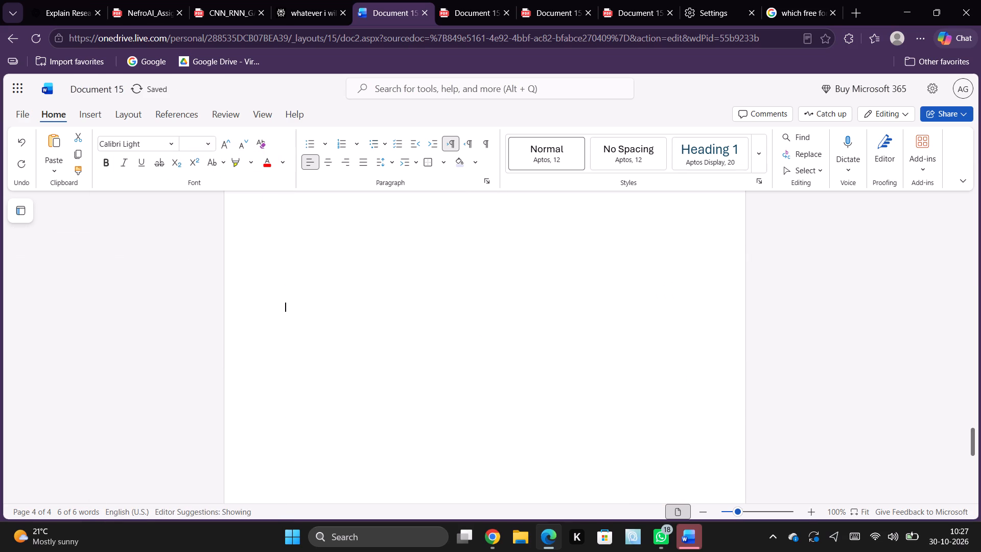
Delete the excess blank lines above the ResNet section to keep it in page 1's left column, adding back one line break.
scroll(480, 314, up, 12)
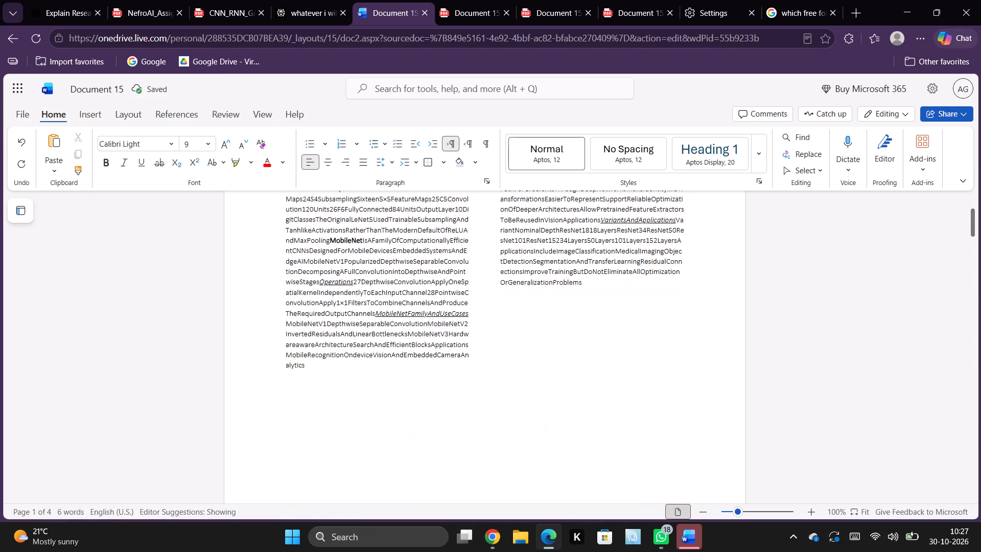
scroll(480, 314, down, 3)
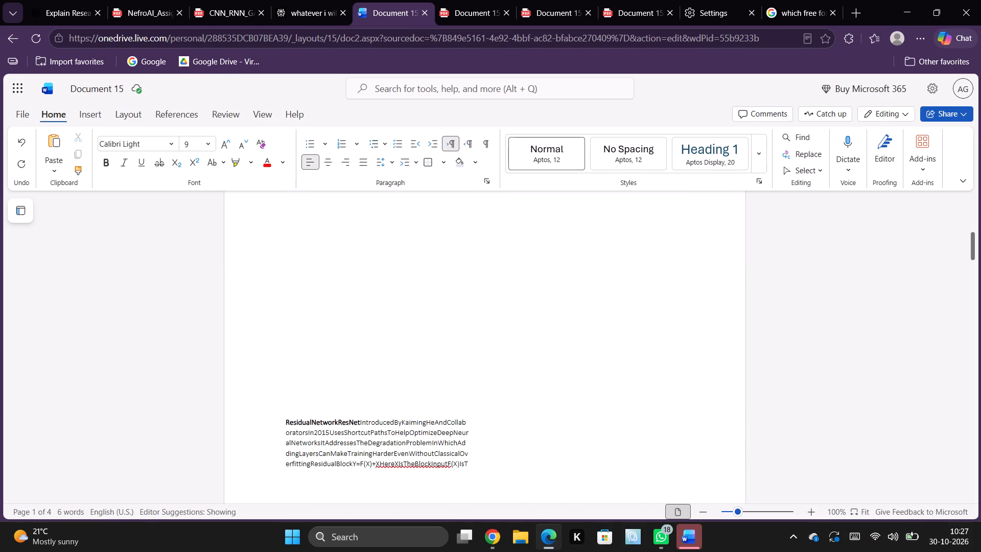
click(382, 282)
key(BackSpace)
key(BackSpace)
click(362, 335)
key(BackSpace)
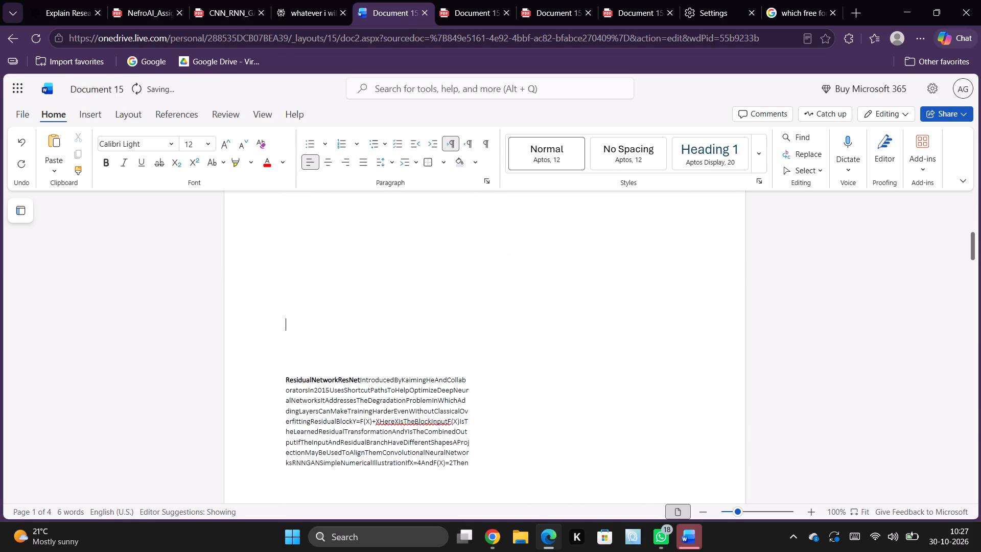
key(BackSpace)
key(BackSpace)
key(BackSpace)
key(BackSpace)
key(BackSpace)
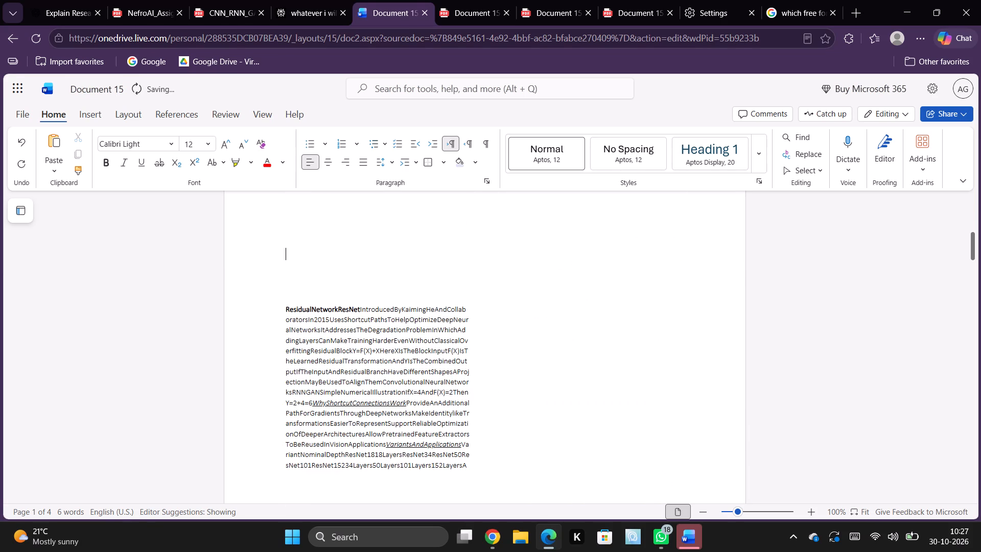
key(BackSpace)
key(BackSpace)
key(BackSpace)
key(BackSpace)
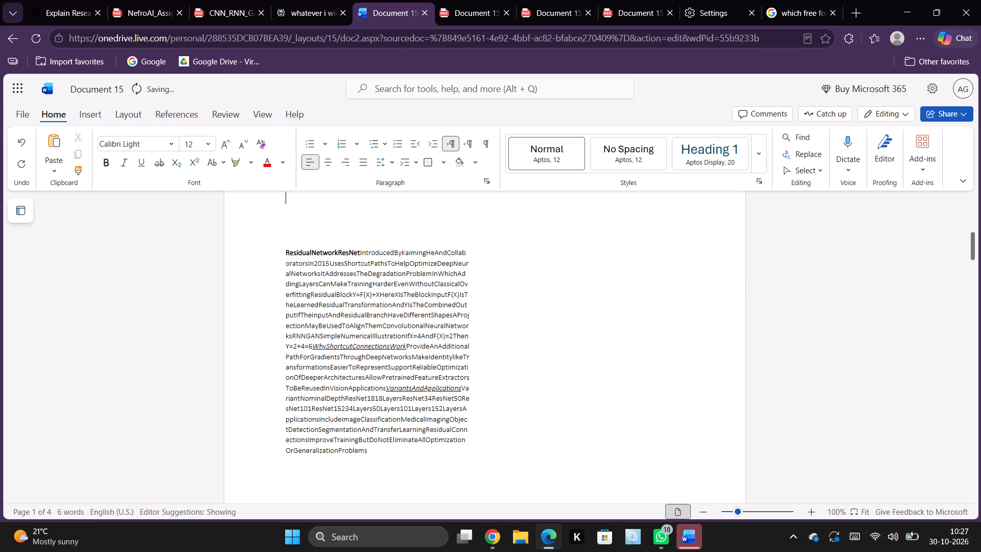
key(shift+Return)
Insert one line break in the blank space above the RNN section in page 2's right column.
scroll(362, 335, down, 5)
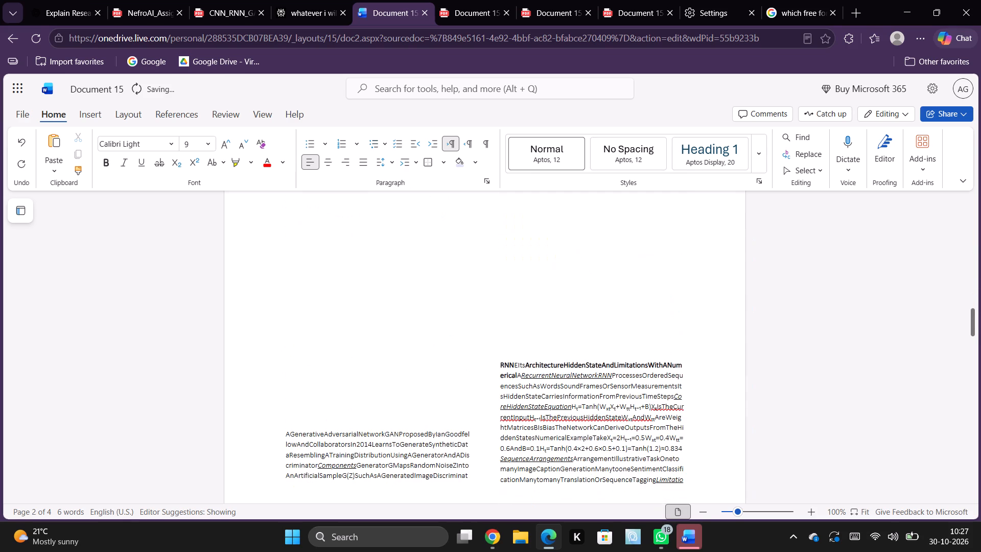
scroll(362, 335, down, 1)
click(548, 299)
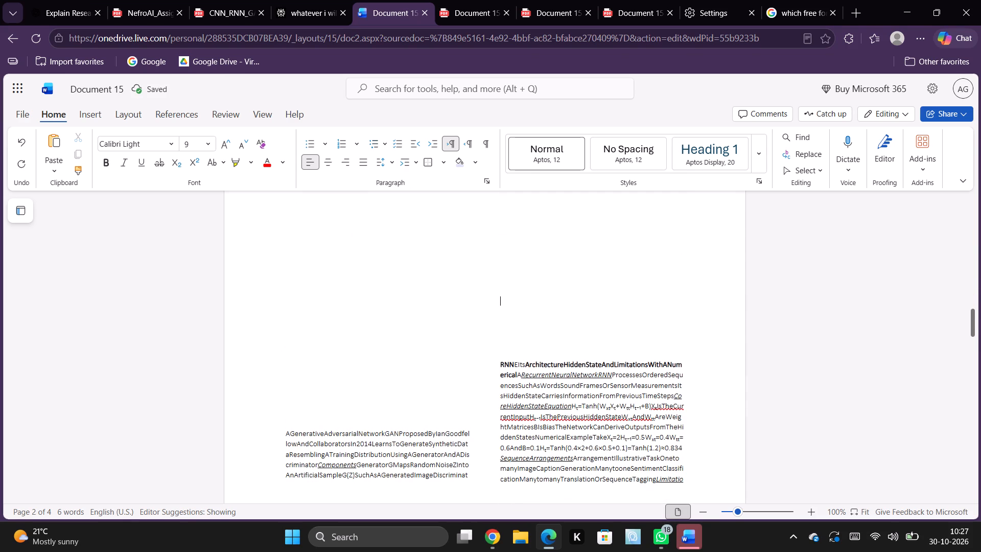
key(shift+Return)
Insert four line breaks in page 2's blank left column to push the GAN section further into the right column.
scroll(548, 299, up, 2)
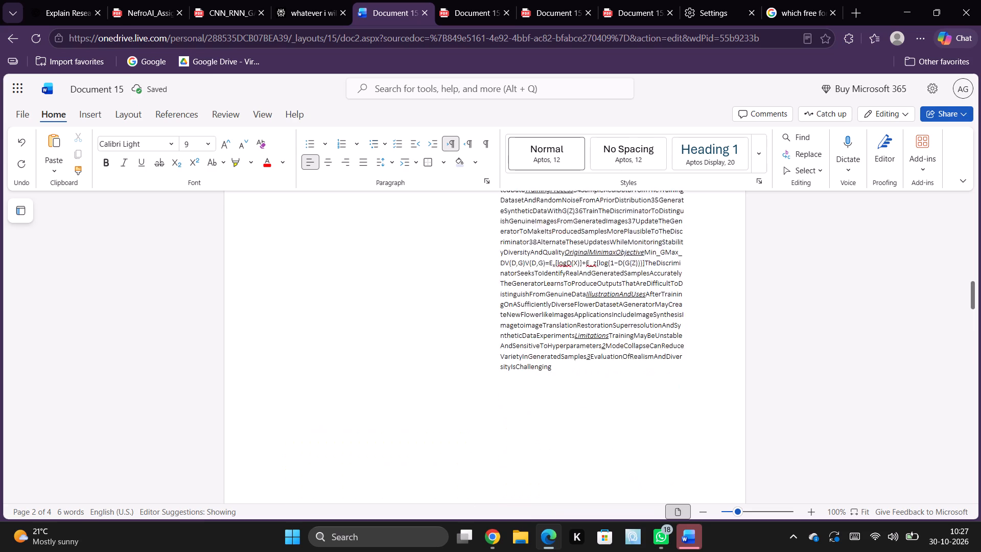
scroll(548, 299, up, 2)
scroll(548, 299, down, 1)
click(352, 350)
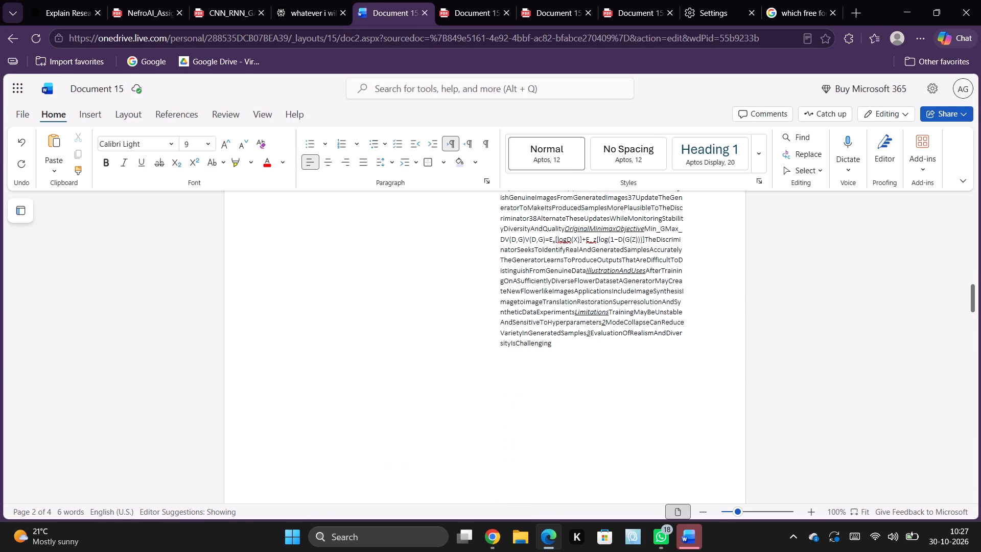
key(shift+Return)
key(shift+Return)
key(shift+Return)
key(shift+Return)
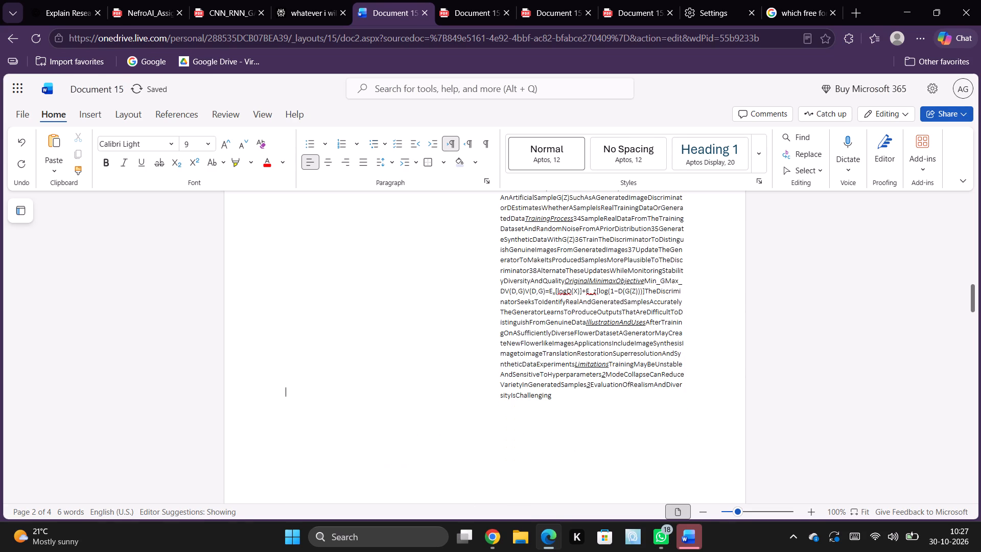
Delete blank lines between the GAN and RNN sections in page 2's right column to move the RNN text up.
scroll(352, 350, down, 1)
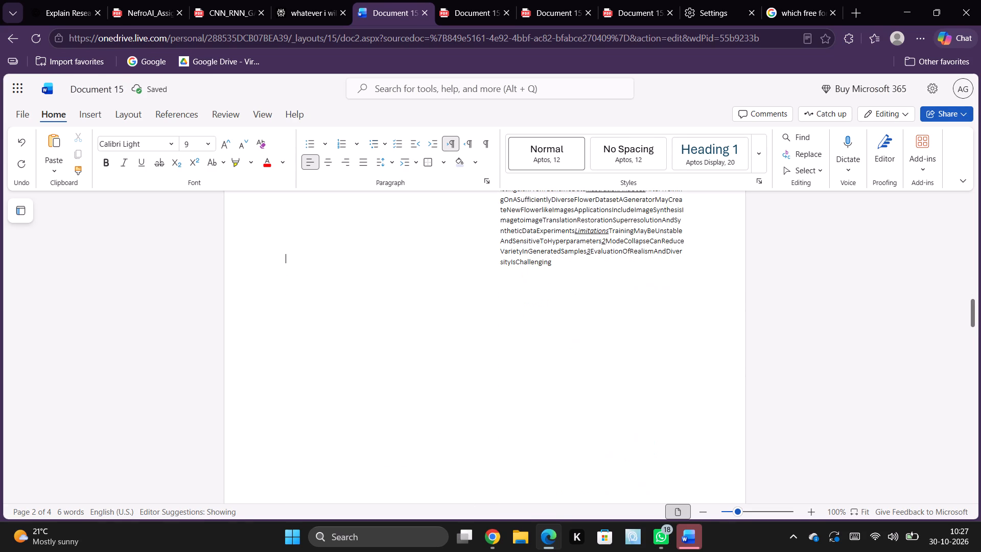
click(568, 418)
key(shift+Return)
key(shift+Return)
key(BackSpace)
key(BackSpace)
key(BackSpace)
key(BackSpace)
key(BackSpace)
key(BackSpace)
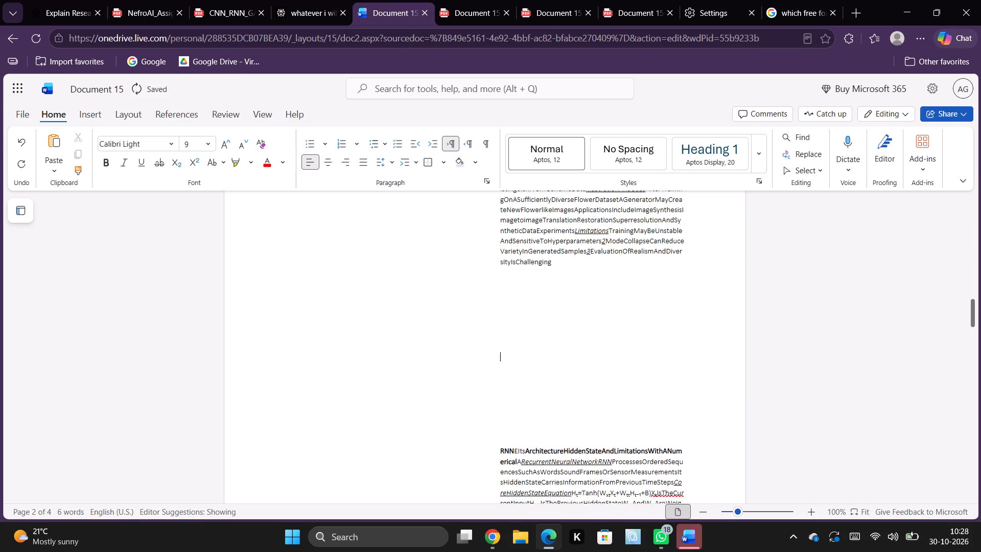
key(BackSpace)
key(BackSpace)
scroll(568, 418, down, 3)
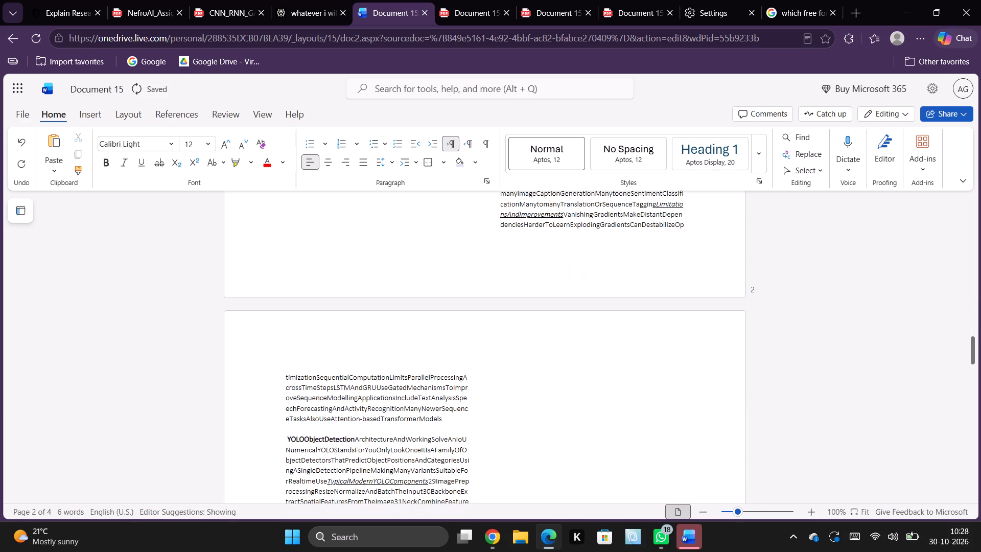
Delete the remaining blank lines between the GAN and RNN sections in page 2's right column, keeping the GAN section's last word as "Challenging".
key(BackSpace)
key(BackSpace)
key(BackSpace)
key(BackSpace)
scroll(568, 418, down, 1)
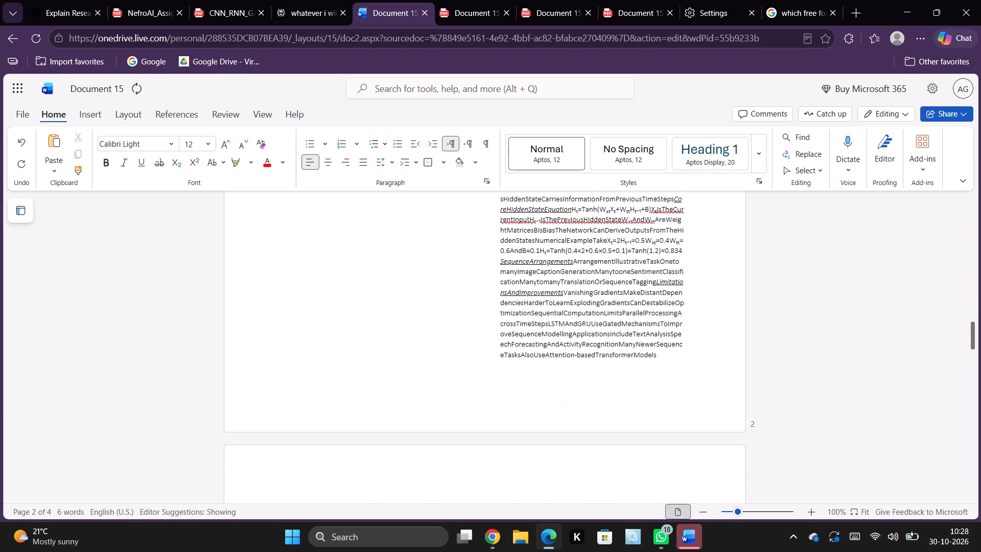
scroll(568, 418, down, 1)
key(BackSpace)
key(BackSpace)
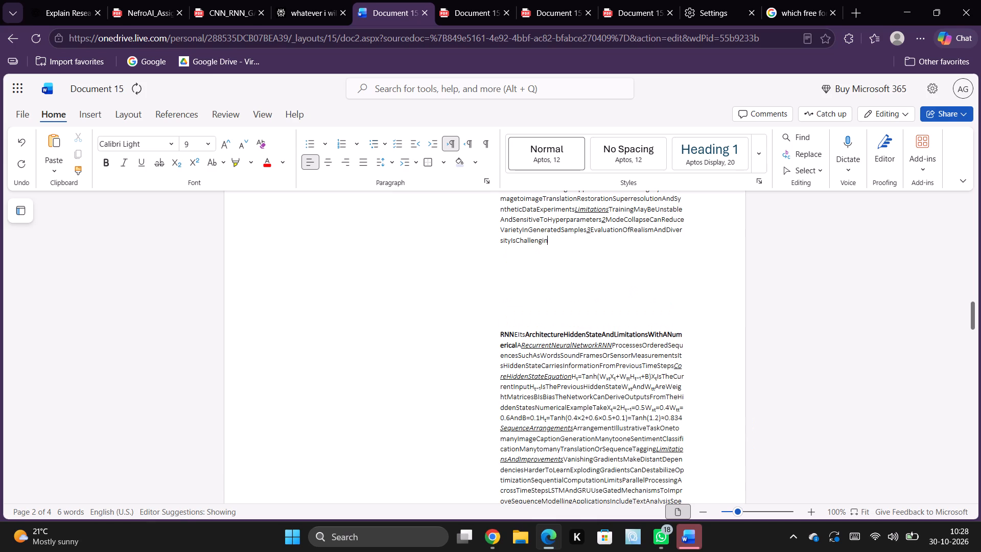
key(g)
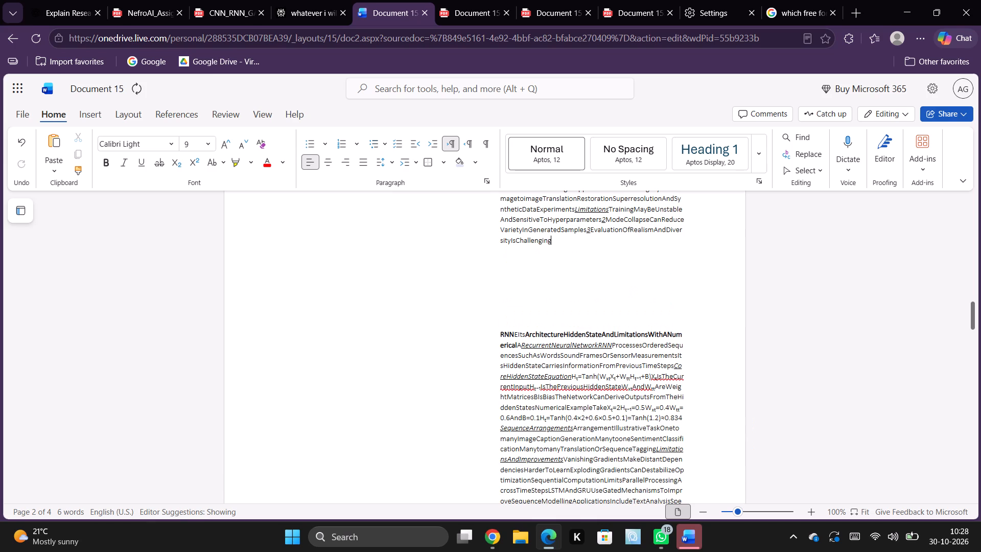
Export the revised Document 15 as a PDF and download it.
scroll(575, 459, down, 7)
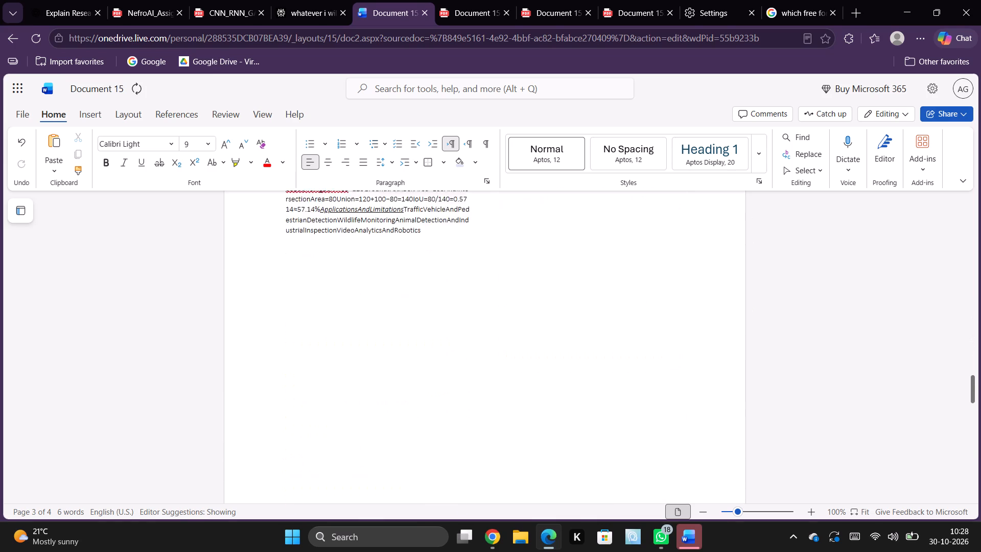
scroll(575, 459, down, 7)
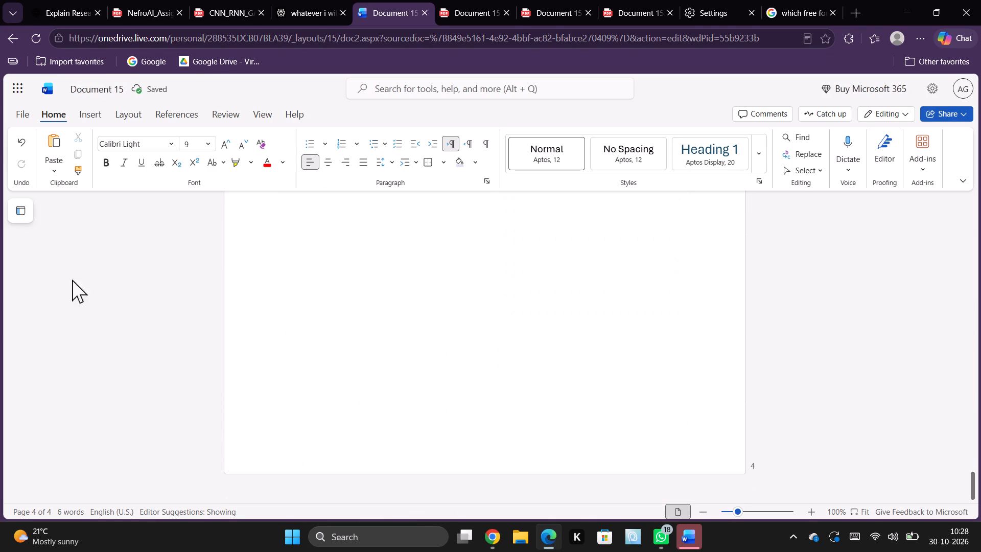
click(20, 114)
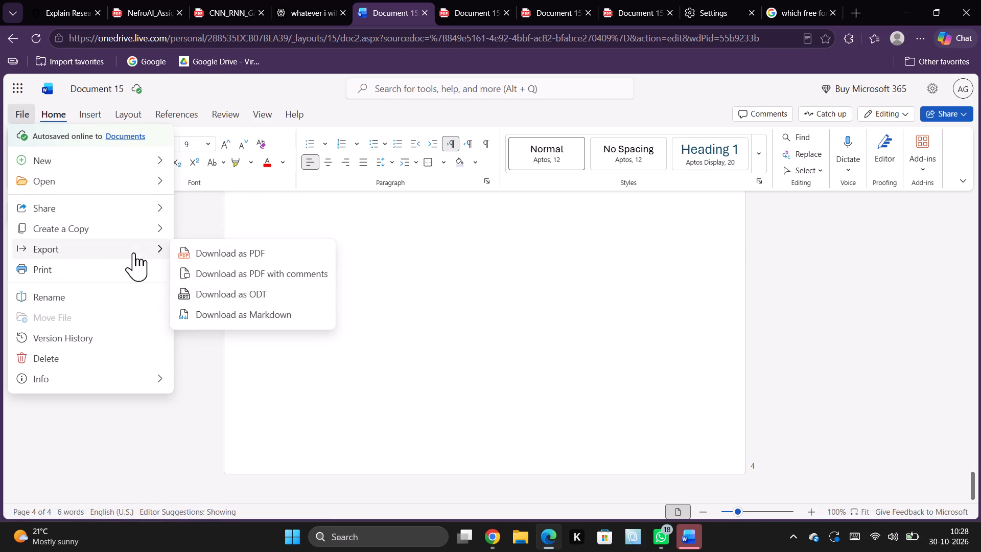
click(208, 259)
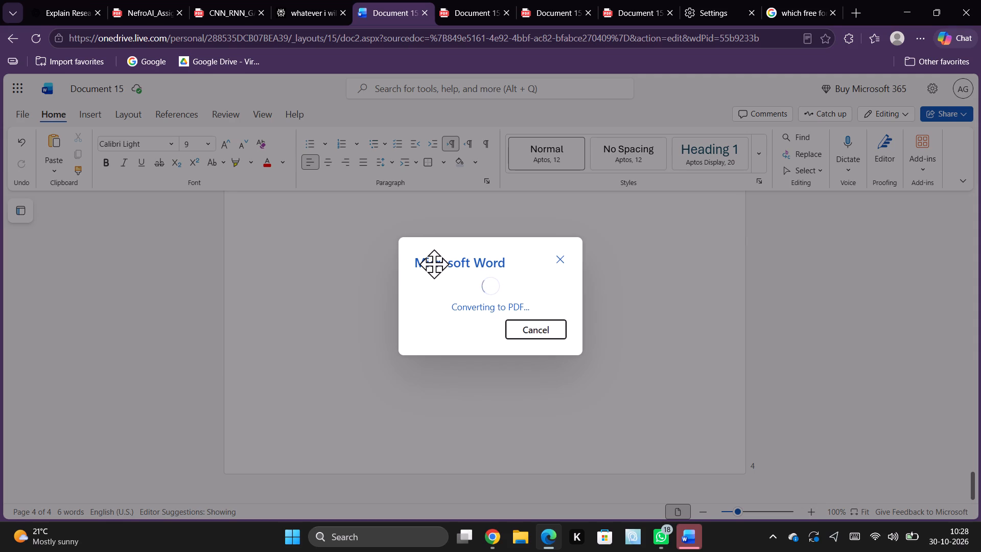
click(466, 327)
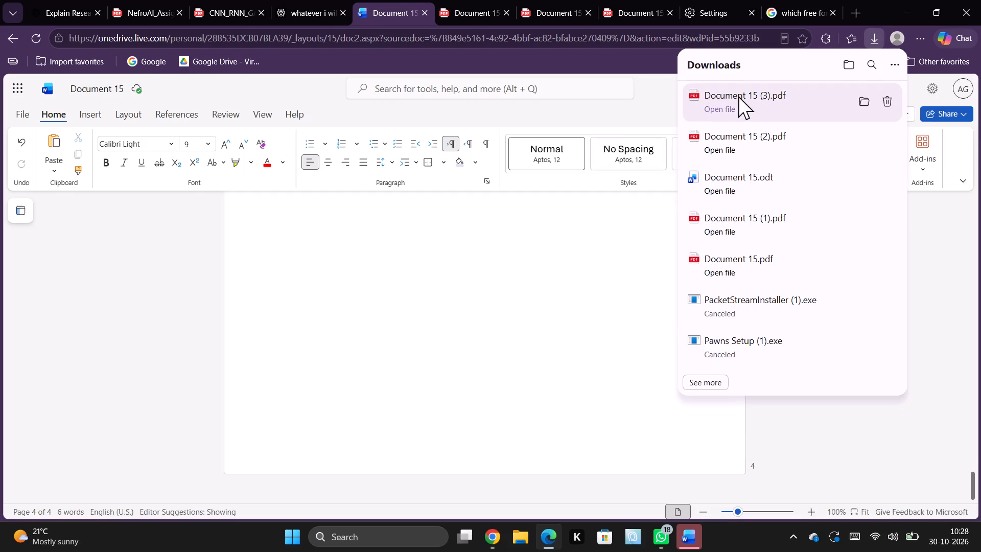
Open the downloaded Document 15 (3).pdf and check the section placement across its pages.
double_click(738, 96)
scroll(439, 307, down, 2)
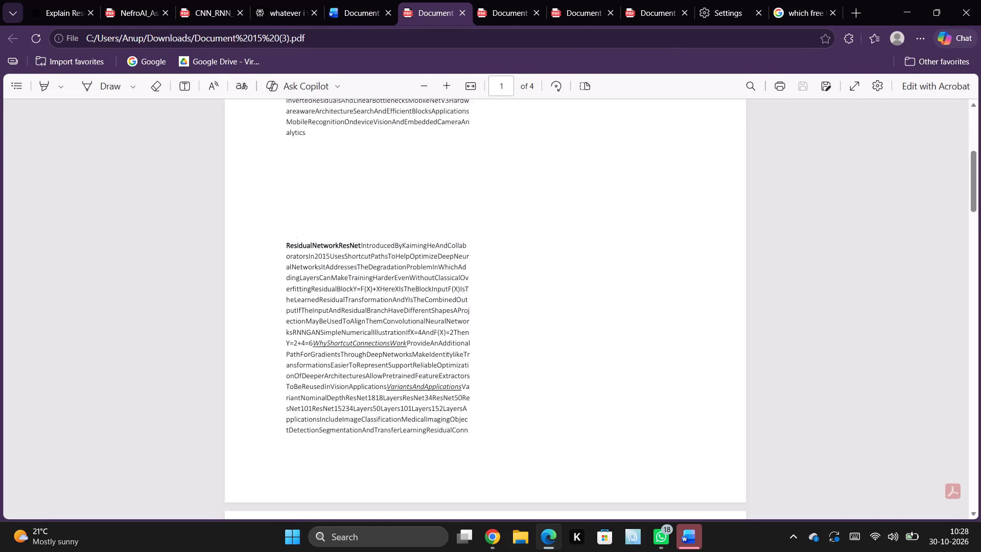
scroll(439, 307, down, 15)
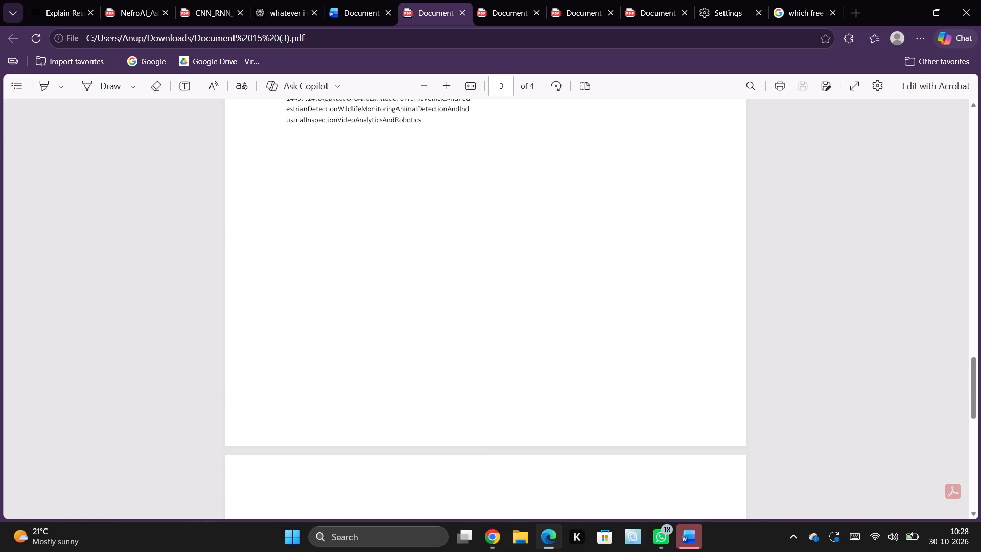
scroll(430, 153, down, 1)
scroll(430, 153, up, 3)
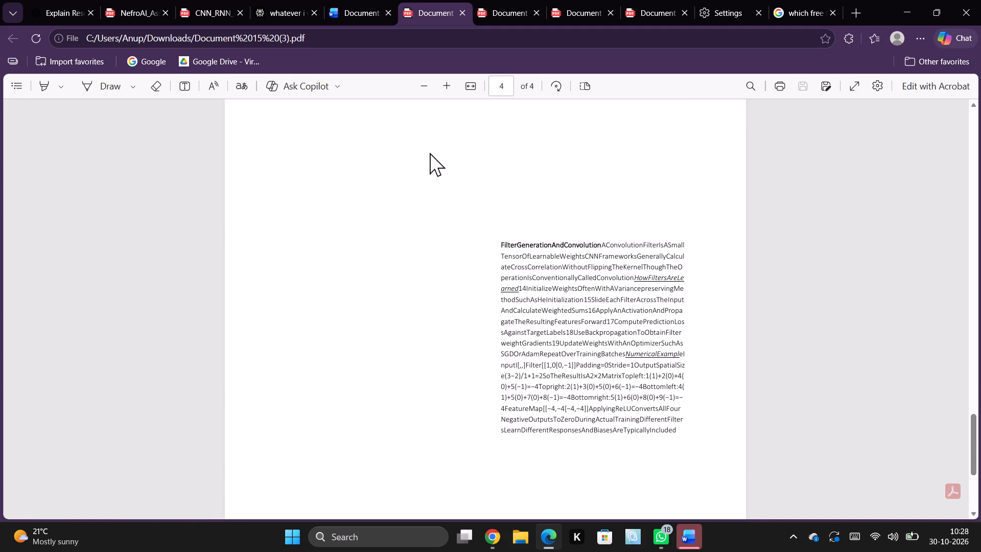
Return to the Word version of Document 15 and save it.
click(346, 0)
scroll(321, 277, up, 5)
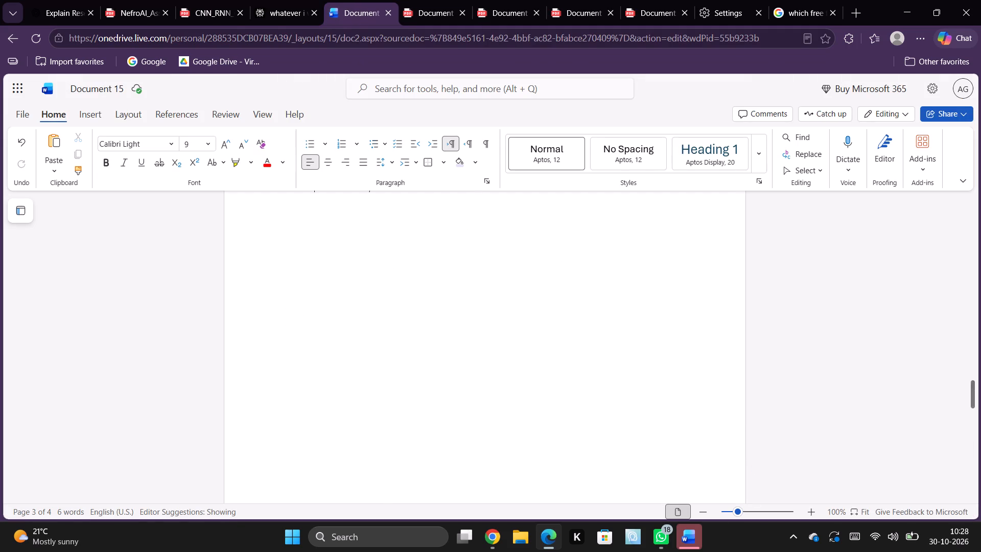
key(ctrl+s)
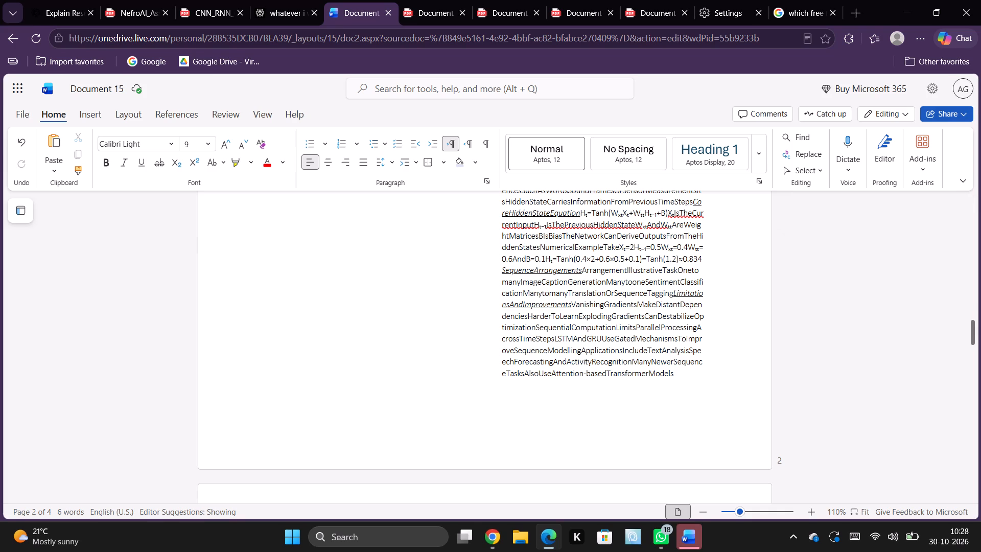
scroll(474, 242, up, 1)
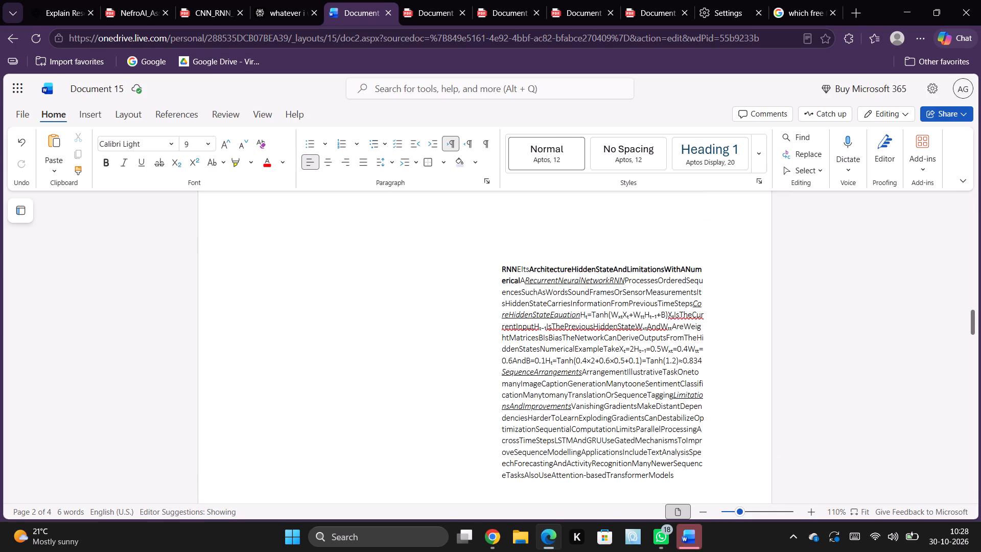
scroll(474, 242, up, 6)
key(ctrl+s)
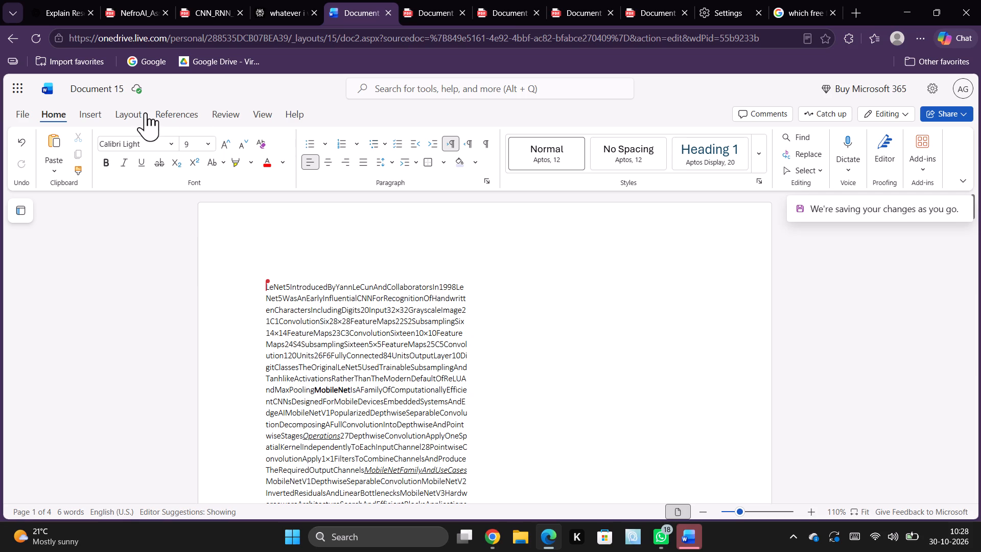
Download a copy of Document 15 as a Word document to the device.
click(25, 113)
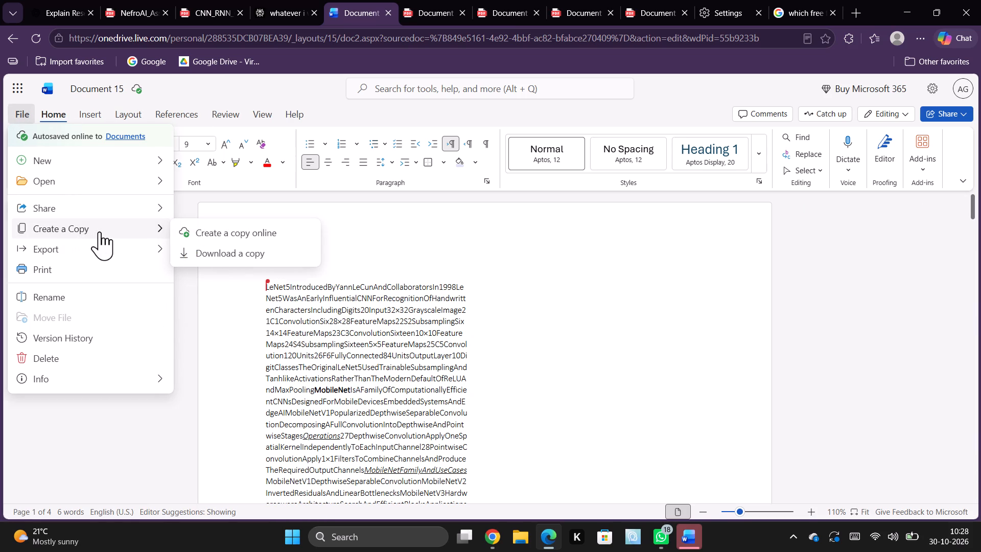
click(196, 256)
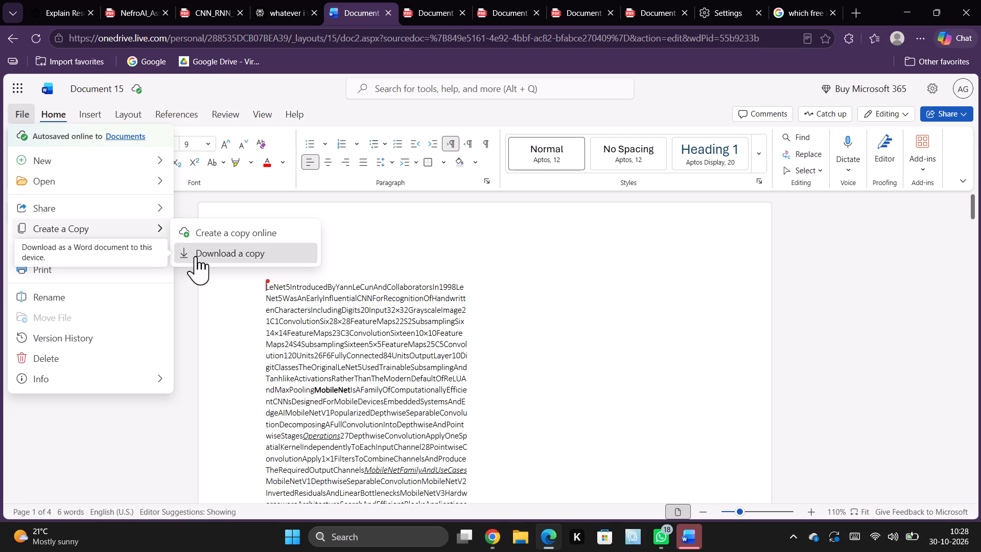
click(458, 315)
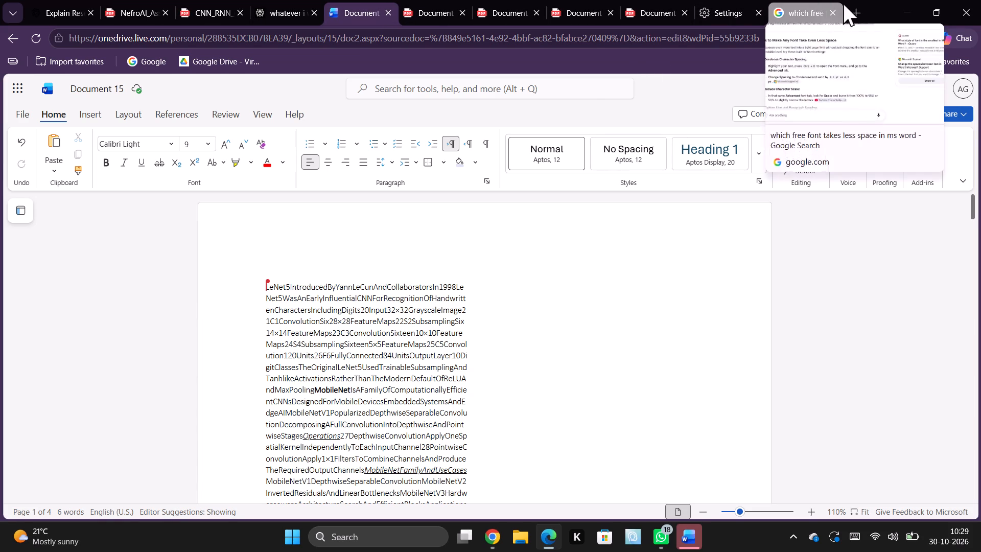
Search the web for "word to pdf" in a new tab and open iLovePDF's Word to PDF converter.
click(849, 5)
text(word to pdf)
key(Return)
click(270, 238)
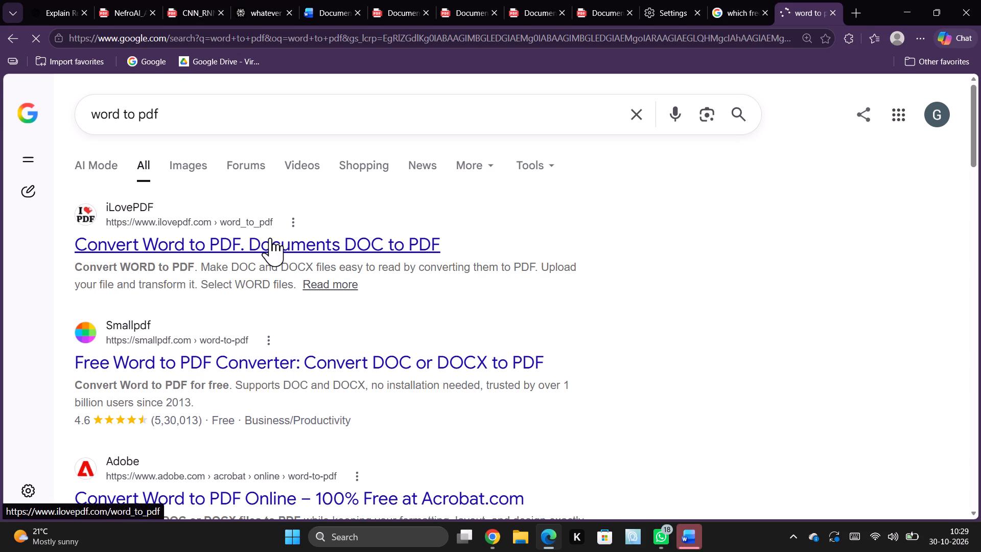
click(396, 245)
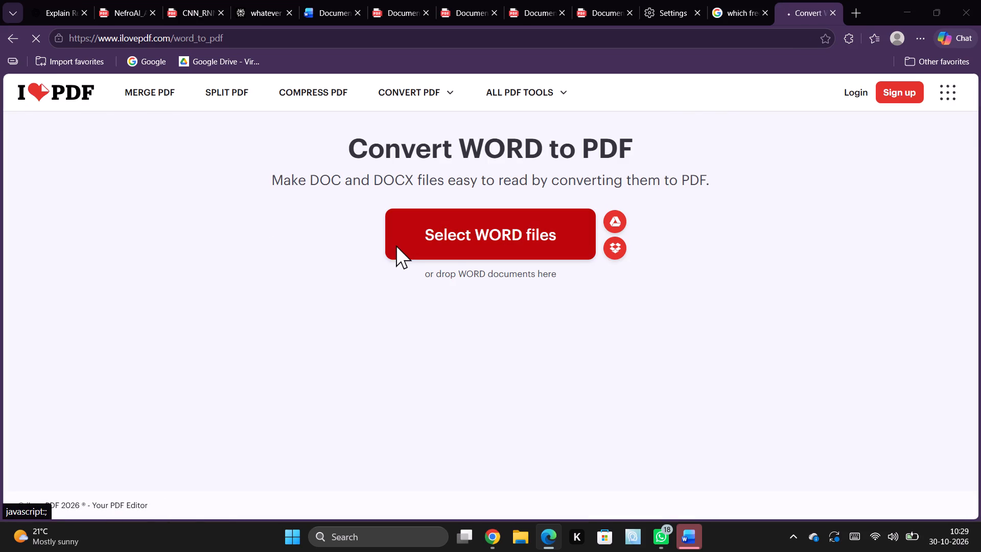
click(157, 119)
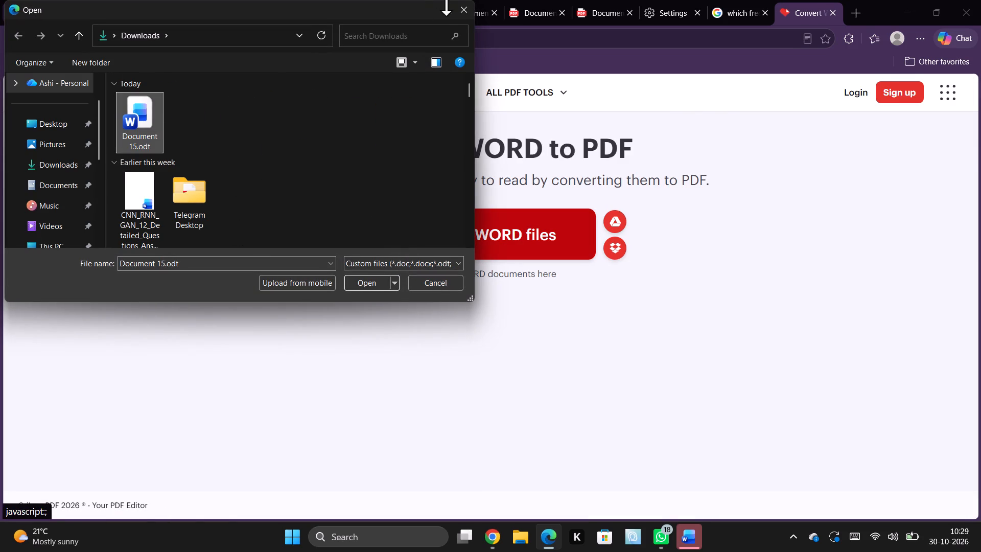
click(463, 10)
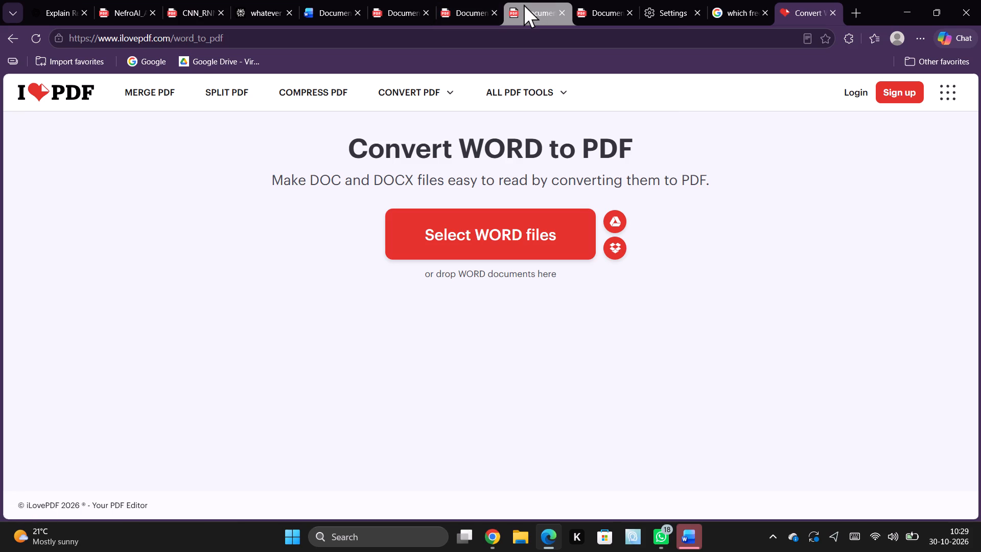
Examine all pages of Document 15 (3).pdf, checking each section's column placement and where the ResNet and RNN text breaks.
click(382, 0)
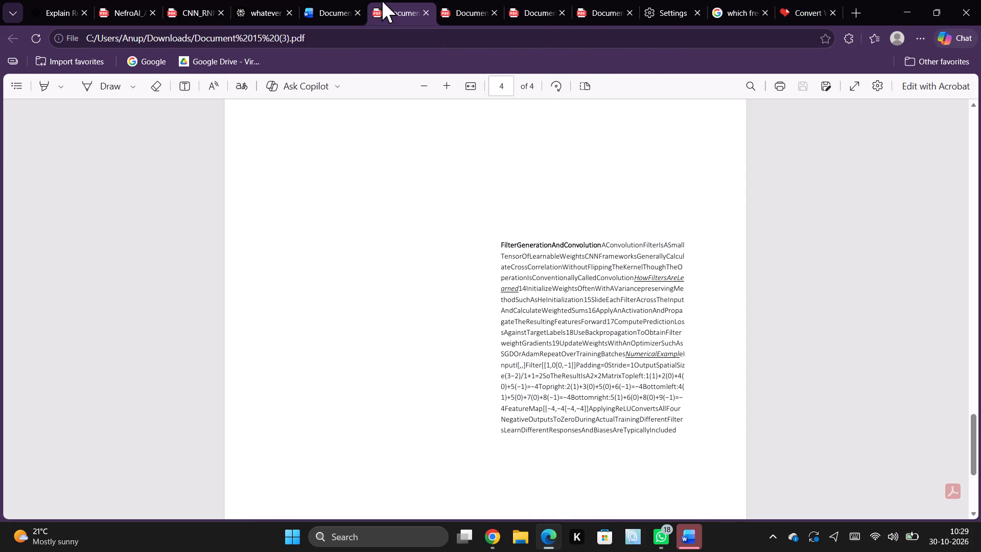
scroll(362, 276, down, 6)
scroll(362, 276, up, 10)
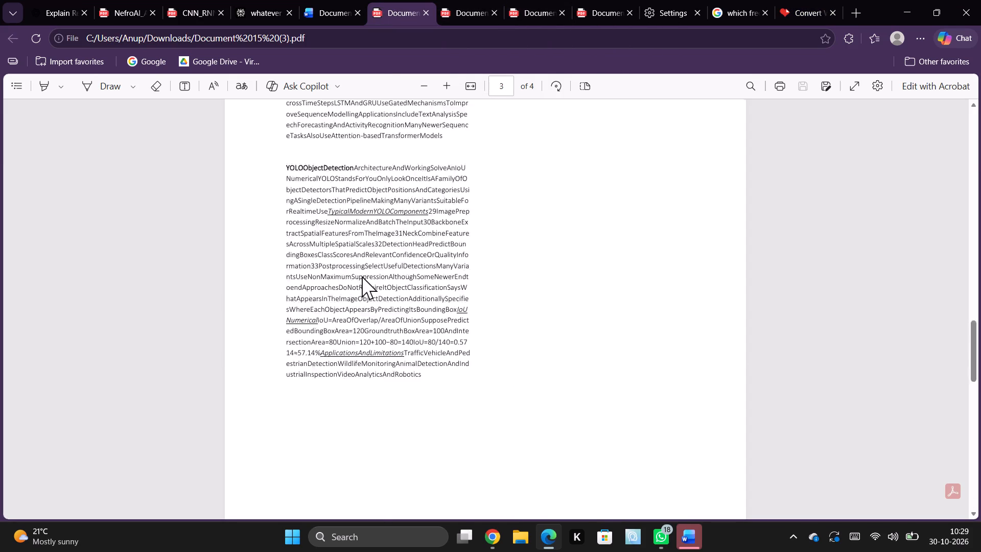
scroll(362, 276, down, 10)
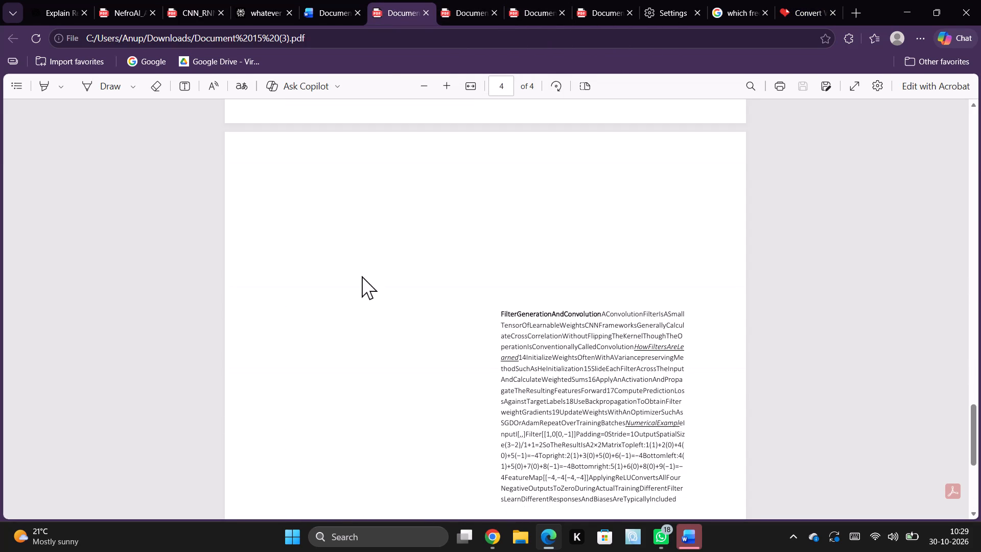
scroll(362, 276, down, 1)
click(528, 267)
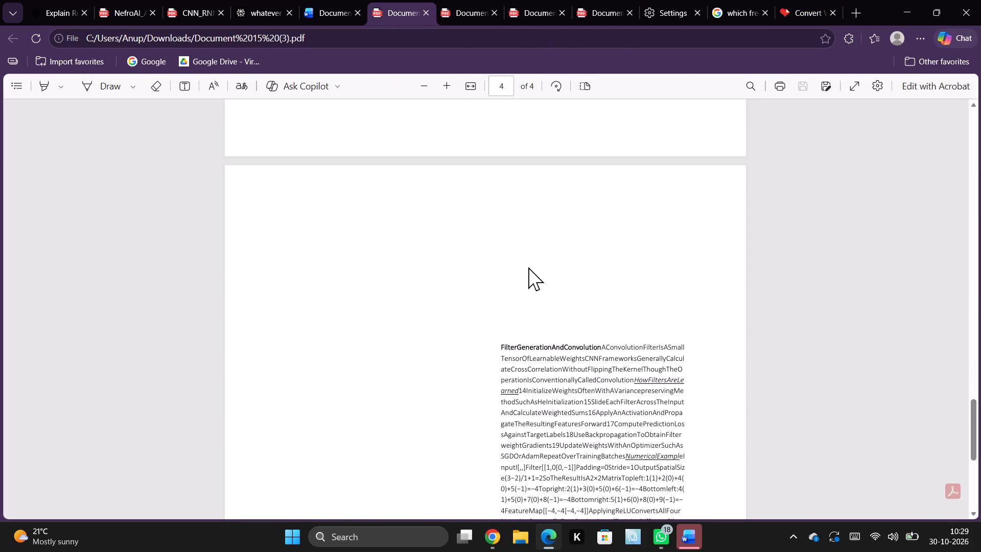
click(508, 324)
scroll(508, 324, up, 12)
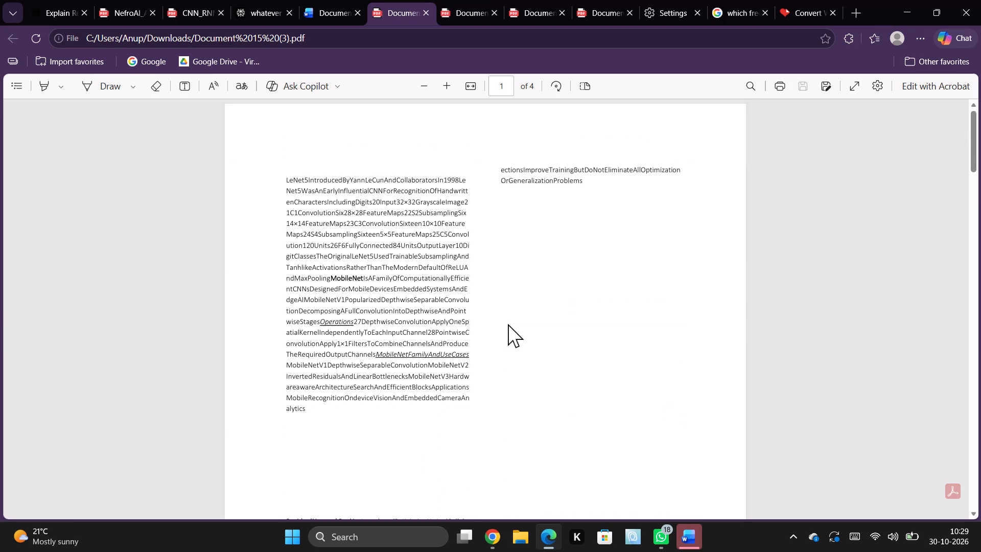
scroll(508, 324, down, 5)
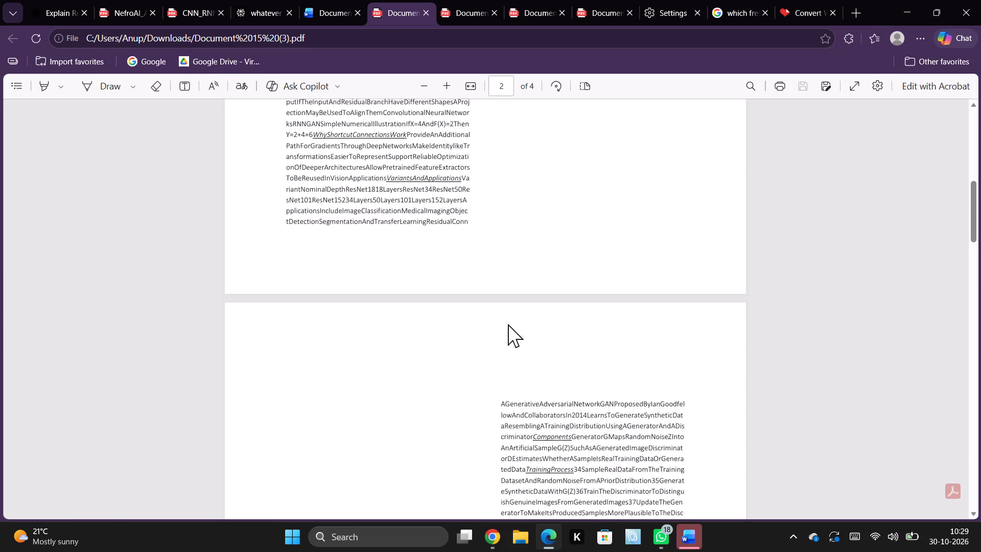
scroll(508, 324, up, 2)
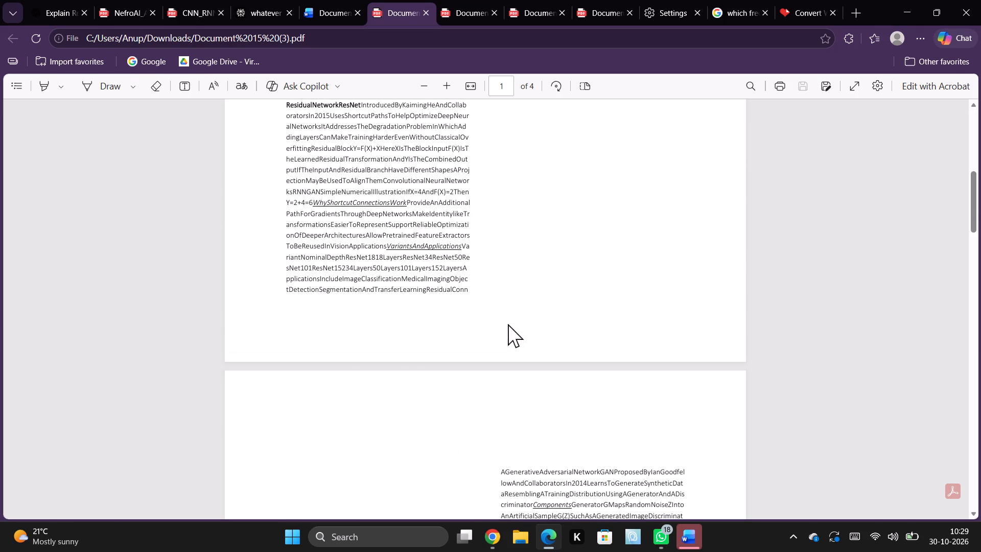
scroll(508, 324, up, 2)
scroll(508, 324, down, 8)
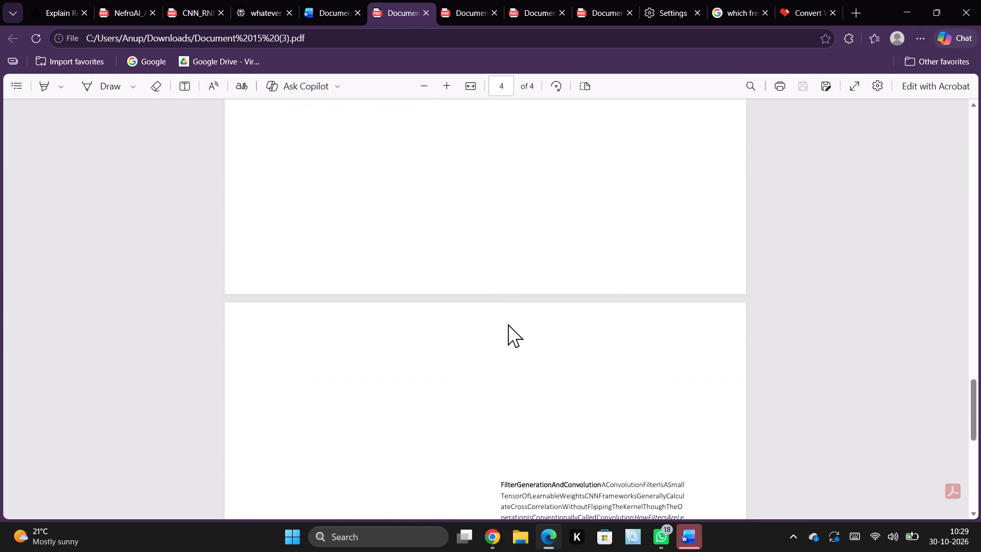
scroll(508, 324, down, 2)
scroll(508, 324, up, 6)
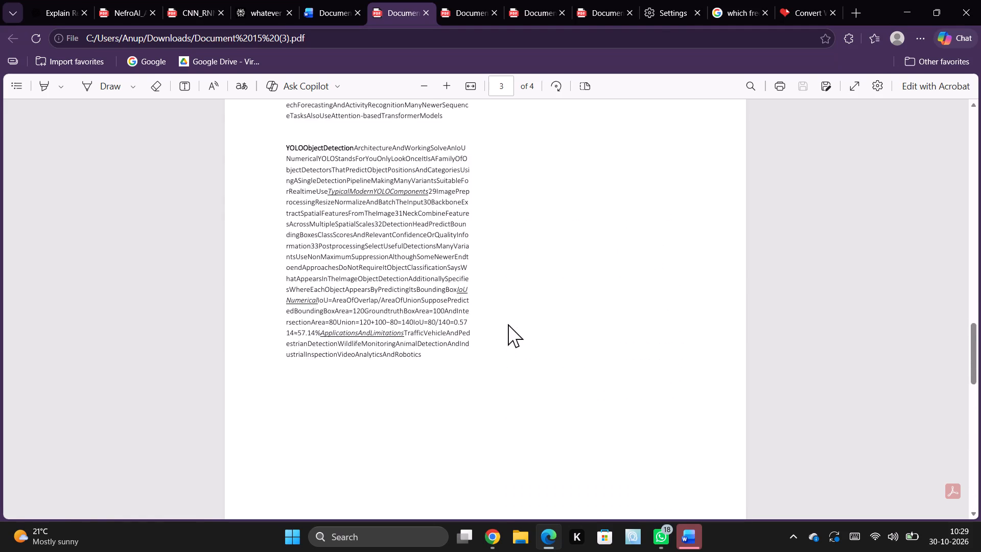
scroll(508, 324, up, 4)
scroll(508, 324, down, 1)
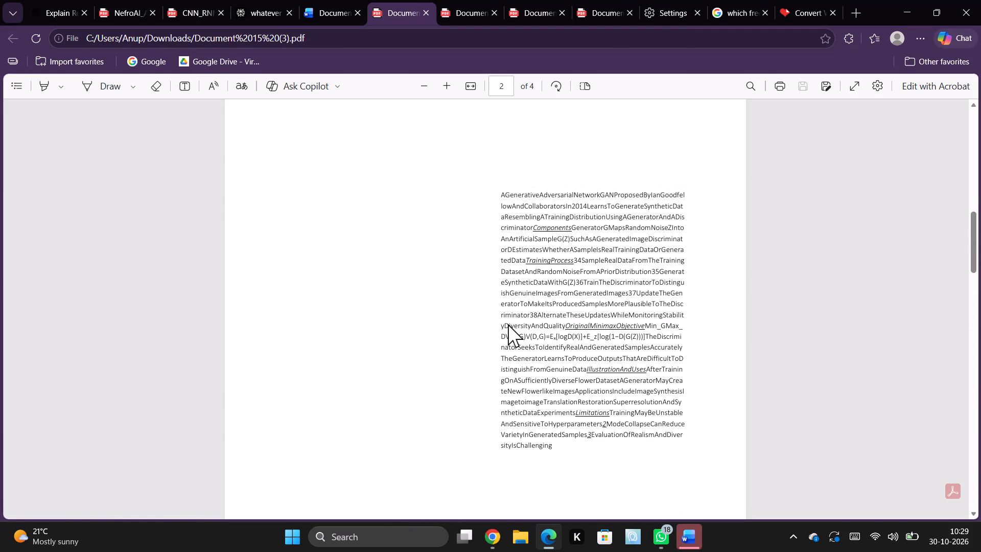
scroll(508, 324, up, 3)
scroll(508, 324, down, 3)
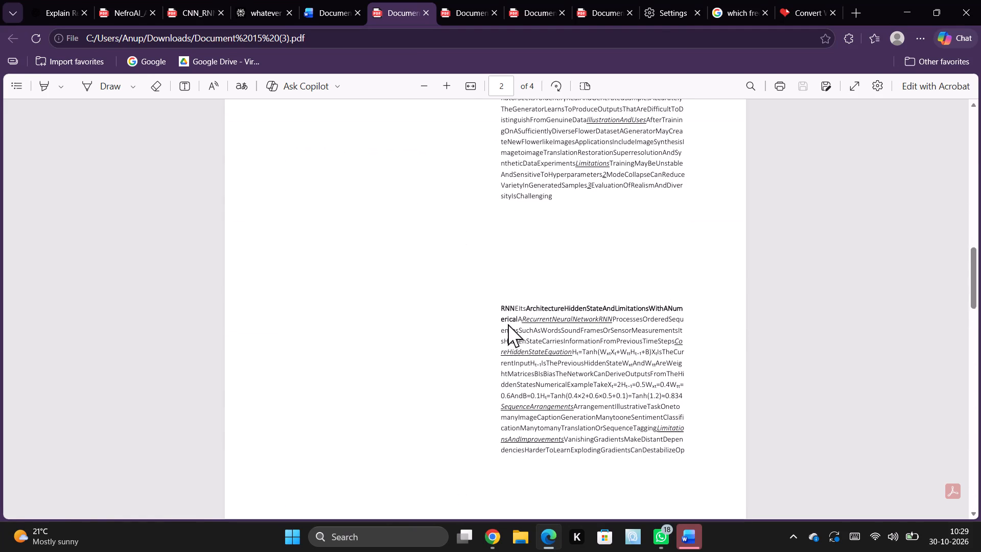
scroll(508, 324, down, 4)
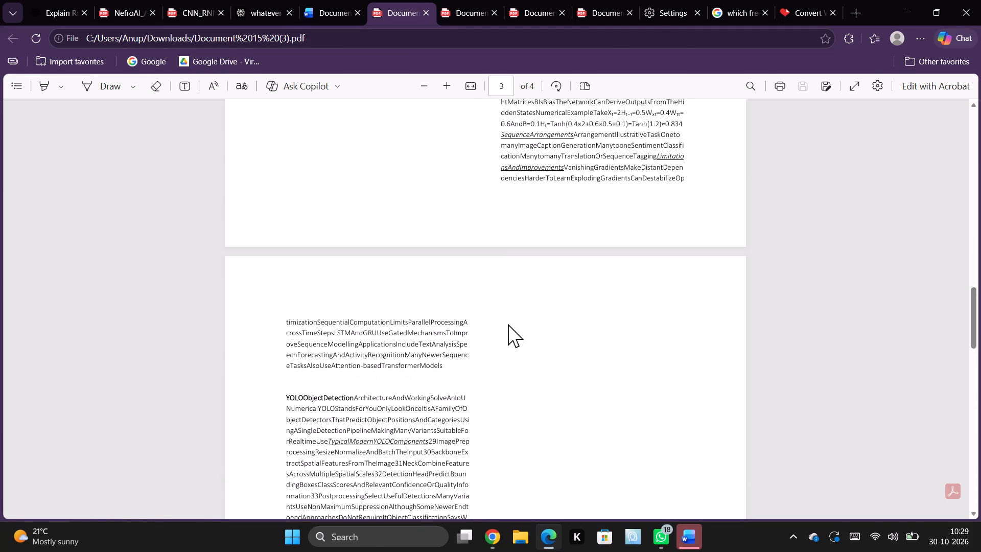
scroll(508, 324, down, 7)
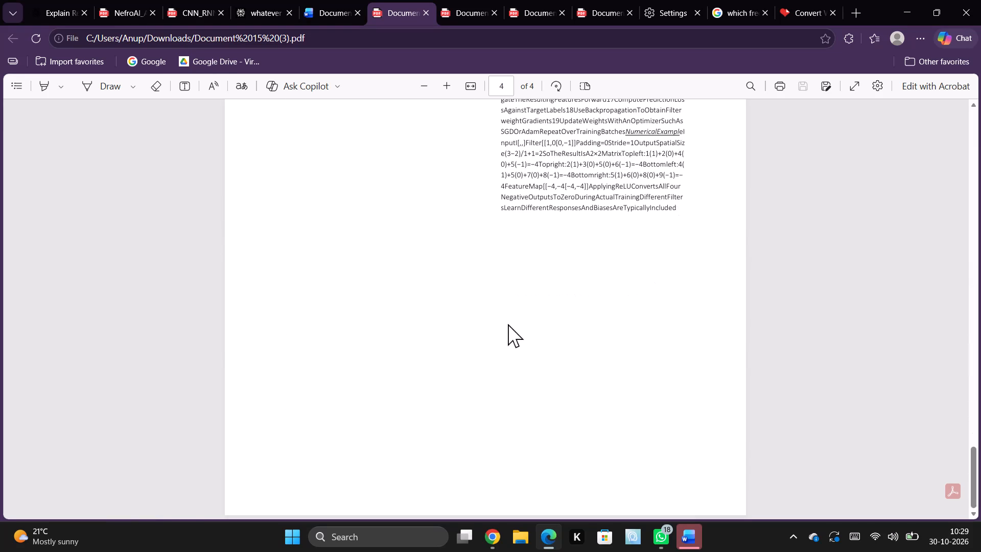
Compare Document 15 (3).pdf with the Word version and delete blank lines above the ResidualNetworkResNet section on page 1.
scroll(508, 324, up, 12)
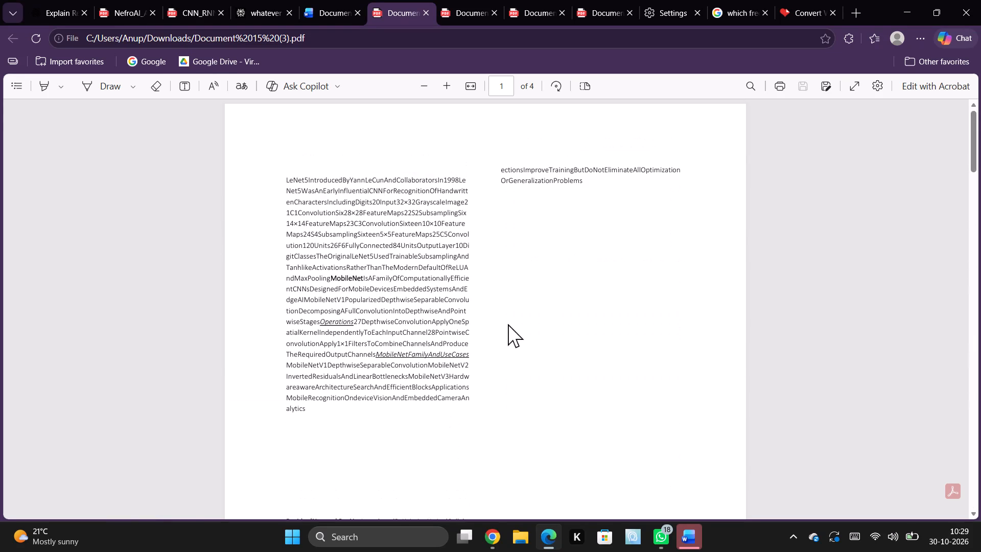
scroll(508, 324, down, 3)
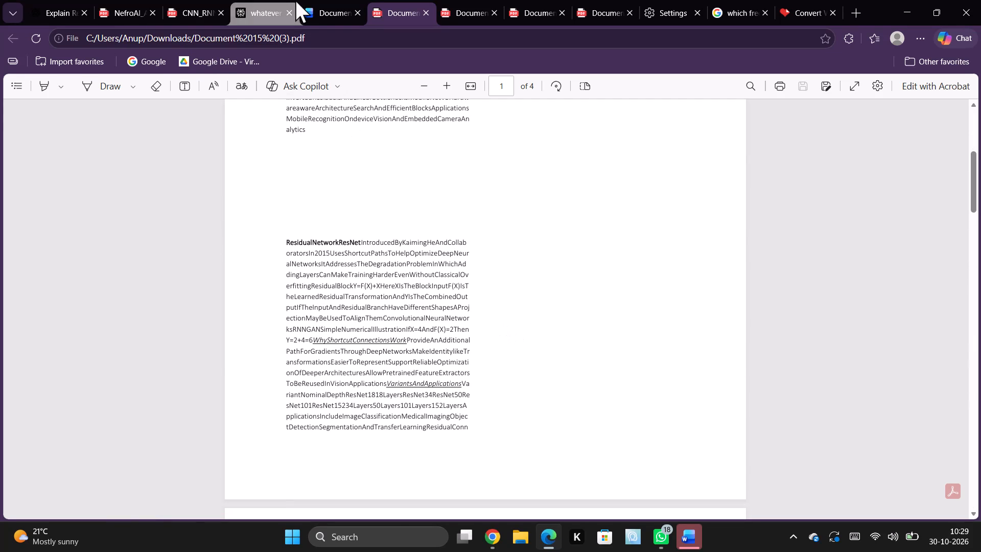
click(342, 0)
click(395, 0)
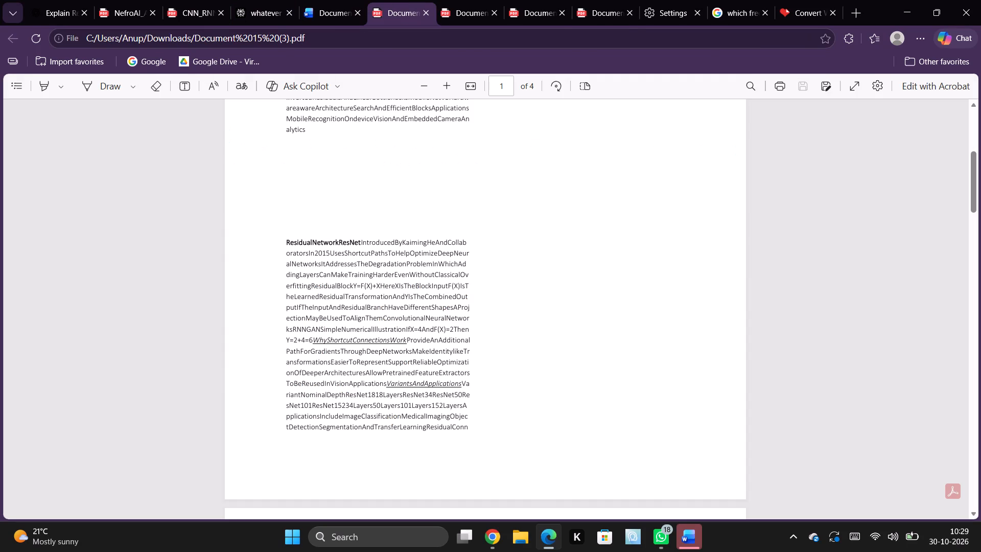
scroll(411, 300, up, 7)
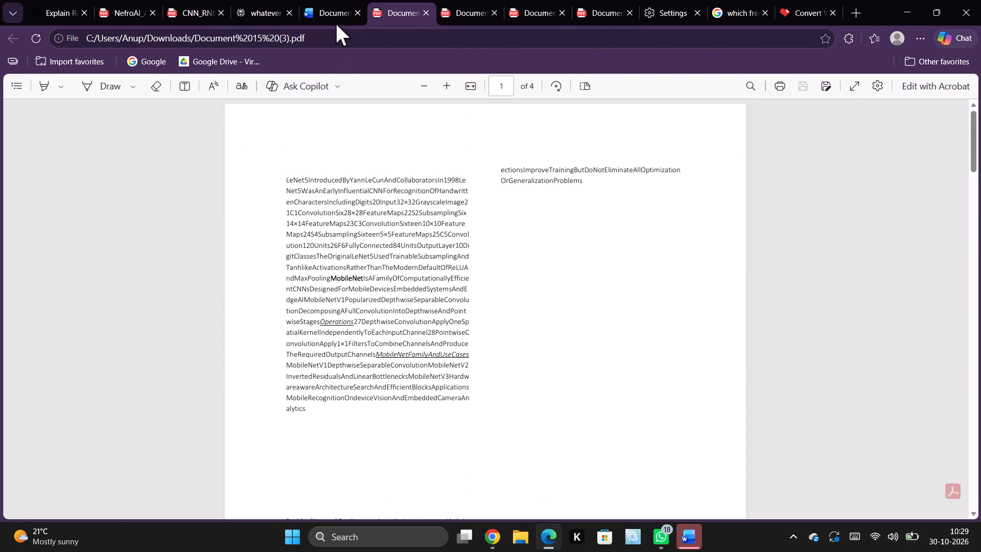
click(336, 15)
scroll(339, 326, up, 1)
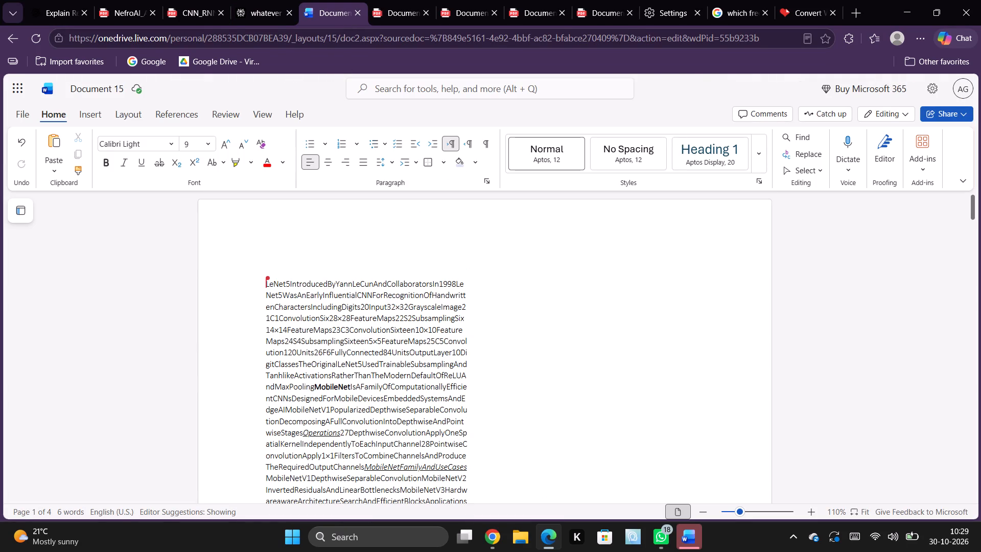
scroll(339, 326, up, 1)
scroll(339, 326, down, 3)
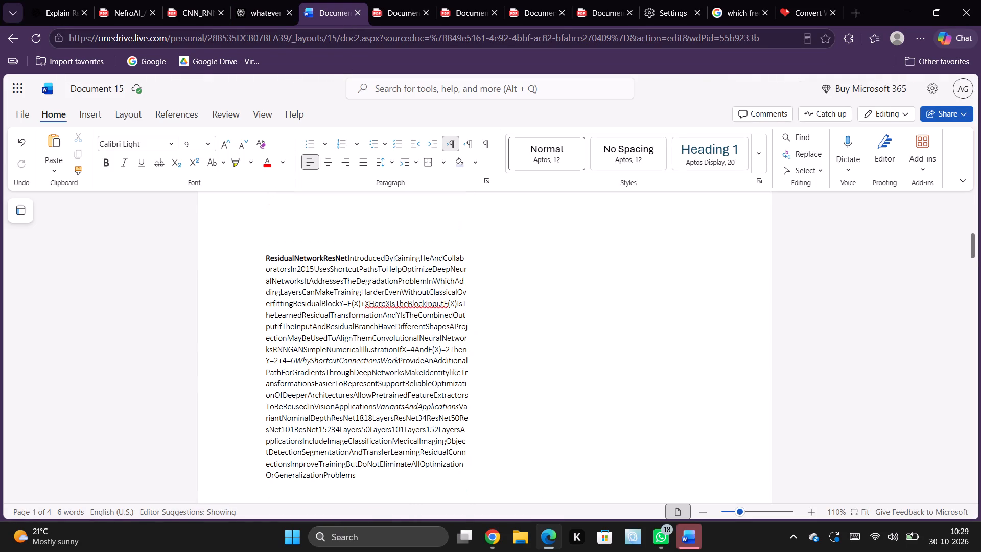
click(313, 218)
key(BackSpace)
key(BackSpace)
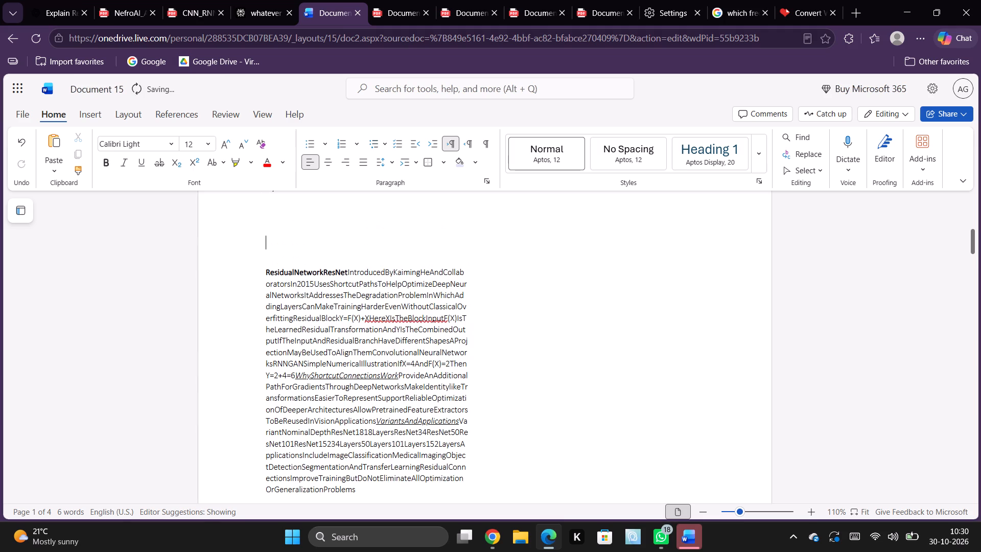
key(BackSpace)
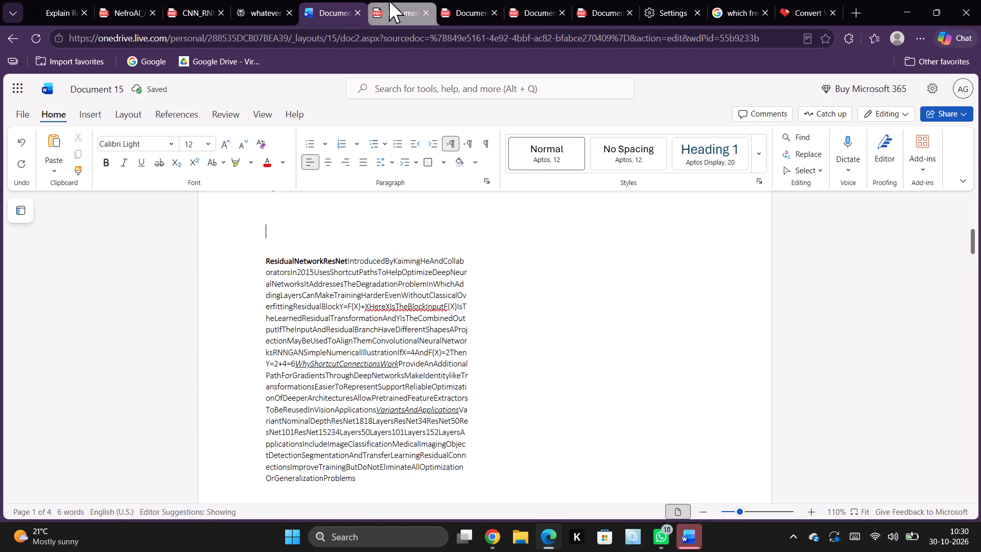
Check the RNN break in Document 15 (3).pdf, then delete blank lines between the GAN and RNN sections in the Word document.
click(389, 0)
scroll(410, 333, down, 10)
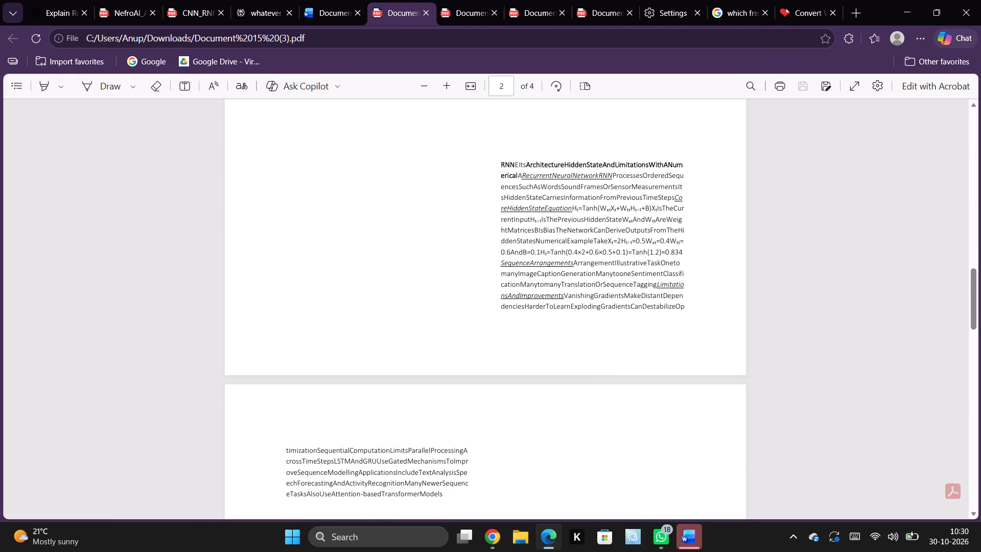
click(335, 19)
scroll(451, 393, down, 3)
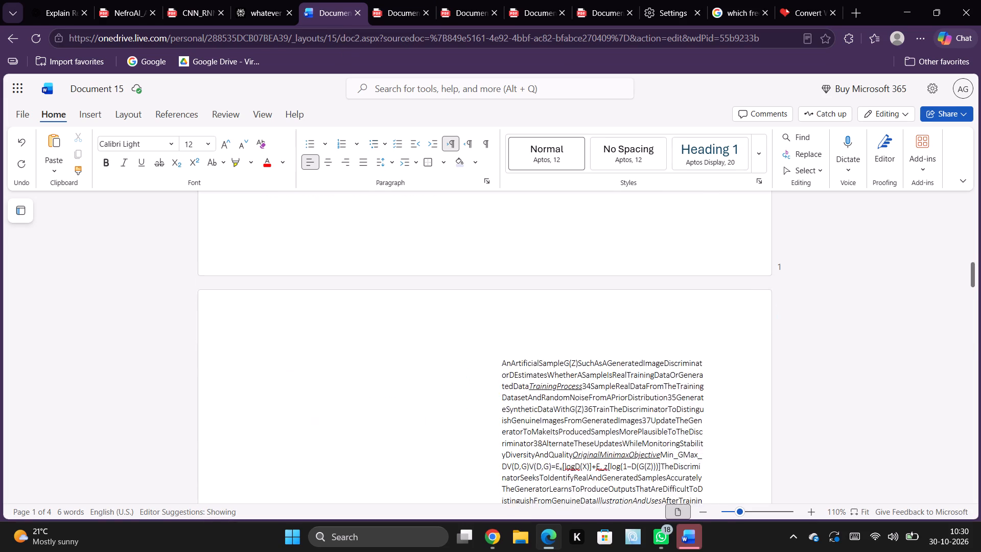
scroll(451, 393, down, 7)
scroll(451, 393, up, 1)
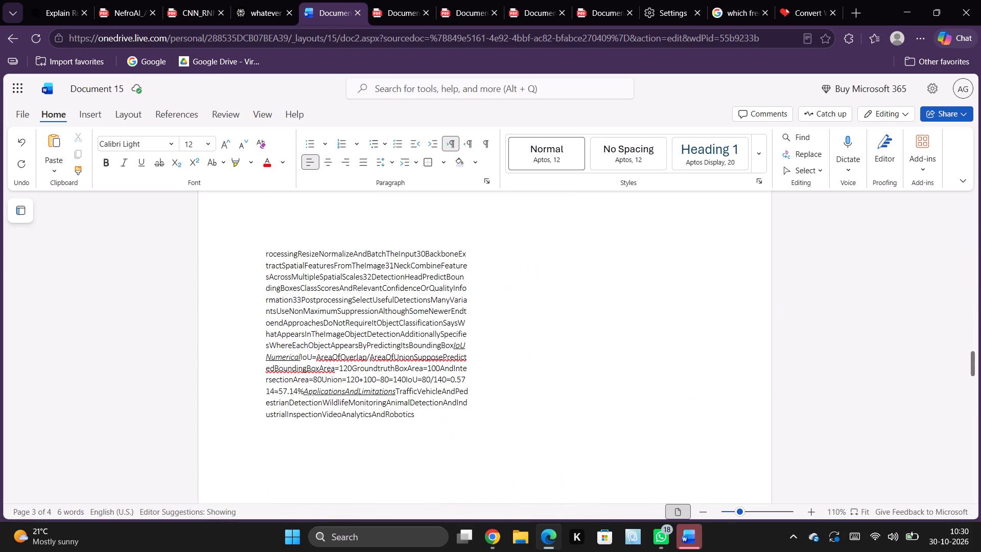
scroll(451, 393, up, 7)
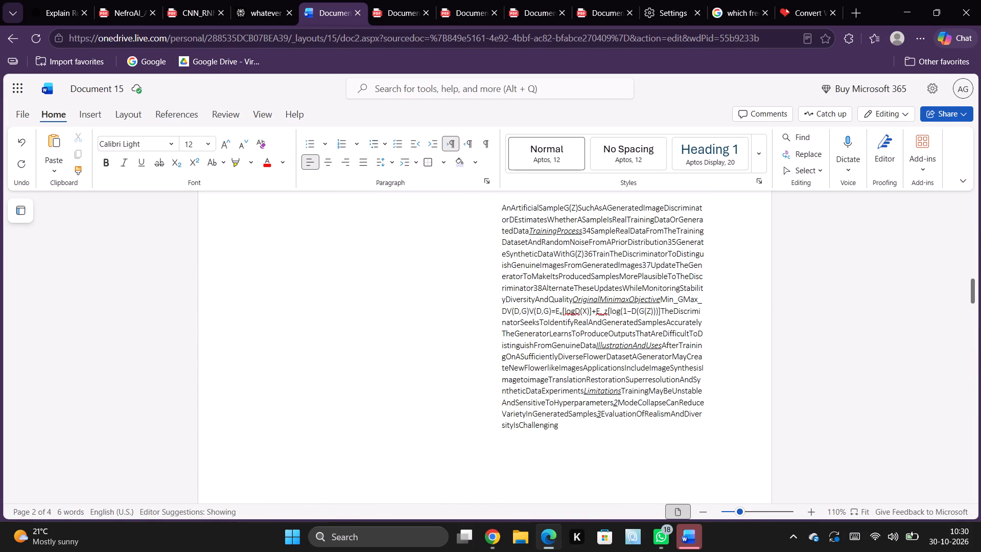
click(534, 476)
key(BackSpace)
key(BackSpace)
key(BackSpace)
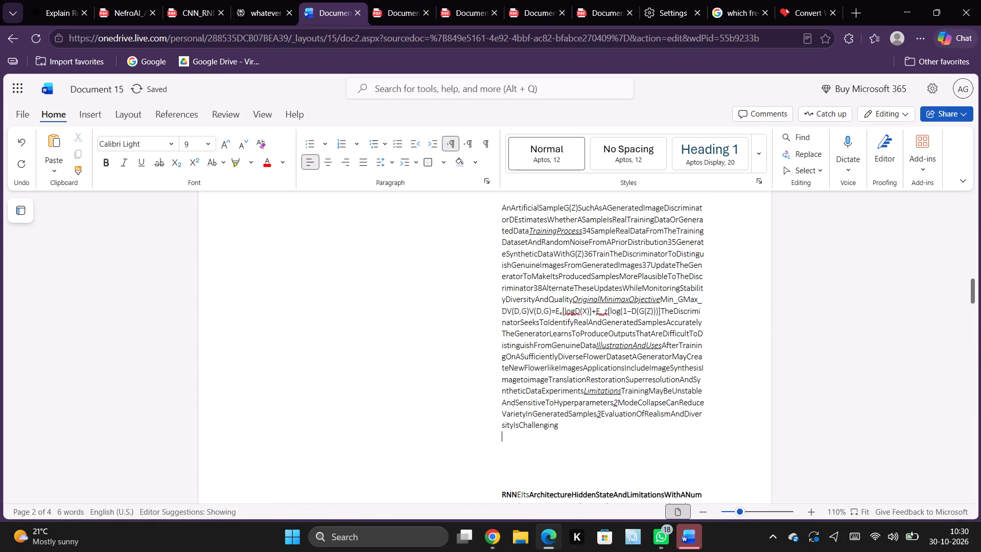
click(517, 463)
key(BackSpace)
key(BackSpace)
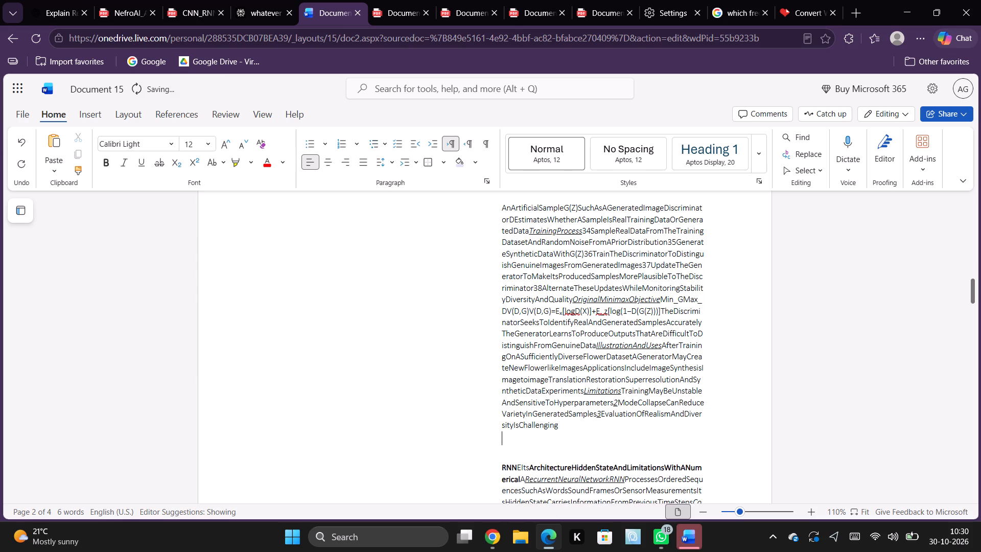
Delete the blank lines above the Generative Adversarial Network section so it starts near the top of page 2's first column.
scroll(517, 463, down, 4)
scroll(517, 463, up, 2)
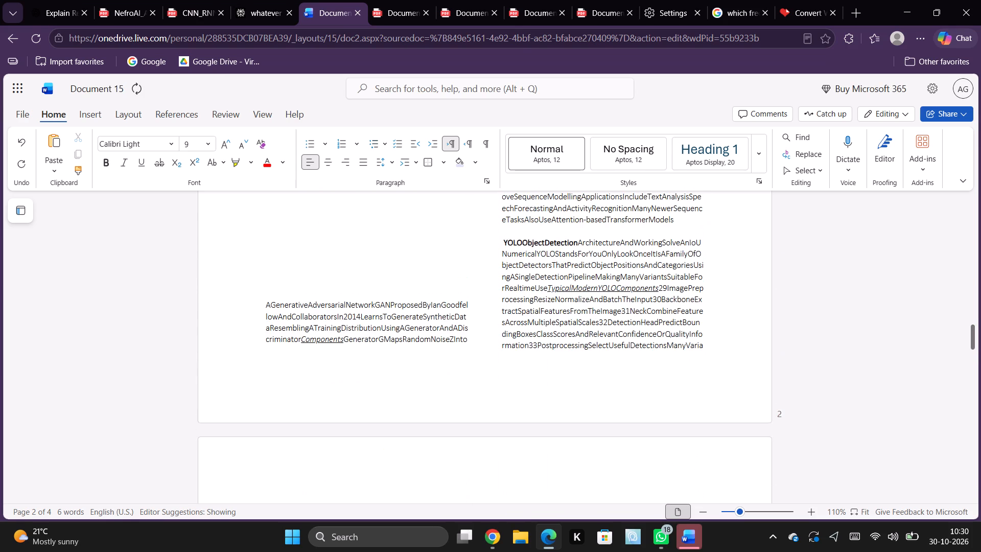
scroll(517, 463, up, 1)
click(484, 292)
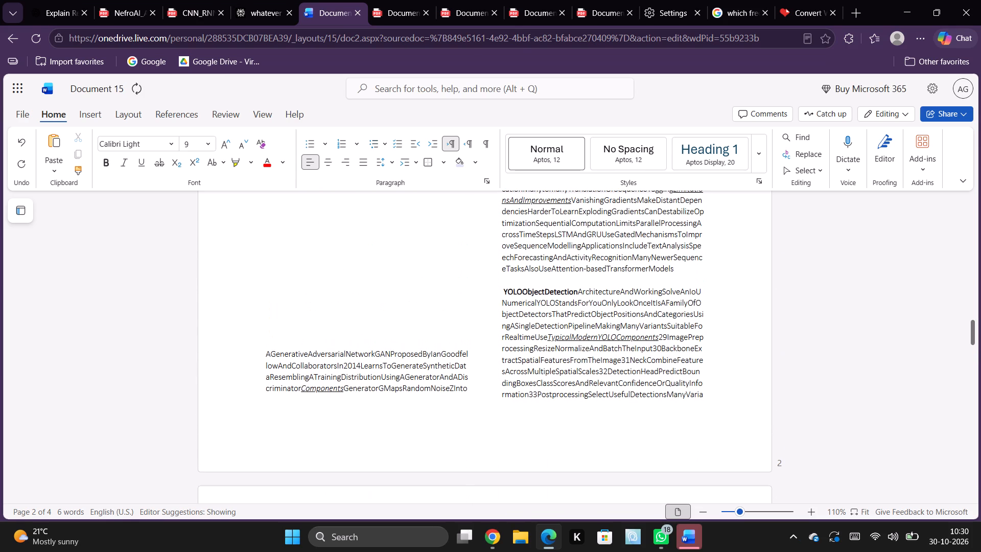
key(BackSpace)
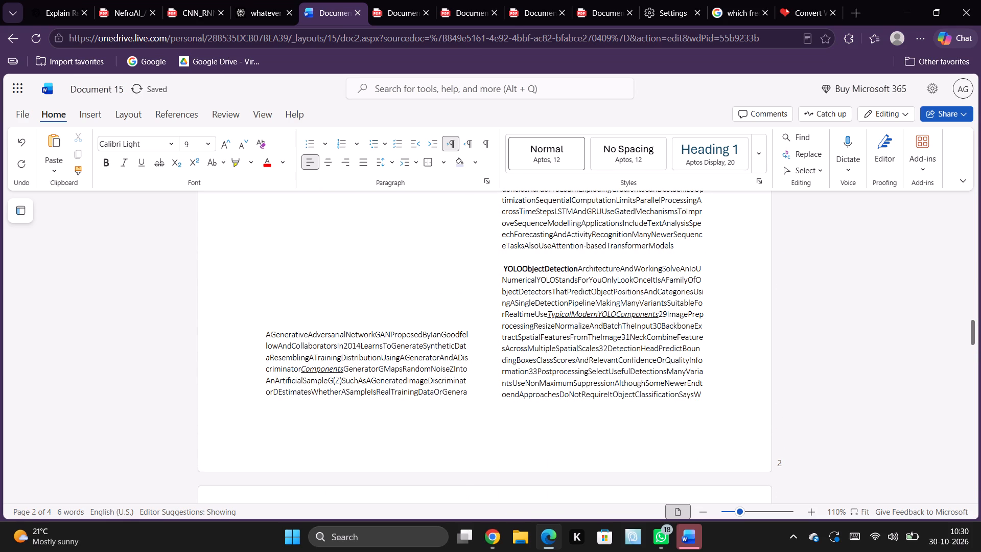
key(BackSpace)
key(BackSpace)
key(BackSpace)
key(BackSpace)
scroll(379, 309, up, 7)
scroll(379, 309, down, 1)
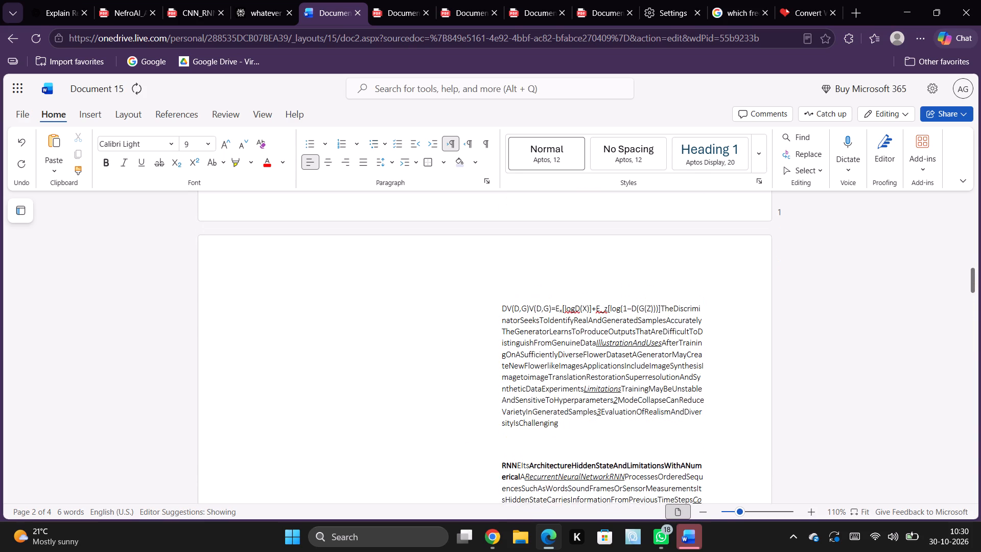
key(BackSpace)
key(BackSpace)
key(BackSpace)
key(BackSpace)
key(BackSpace)
key(BackSpace)
key(BackSpace)
key(BackSpace)
key(BackSpace)
key(BackSpace)
key(BackSpace)
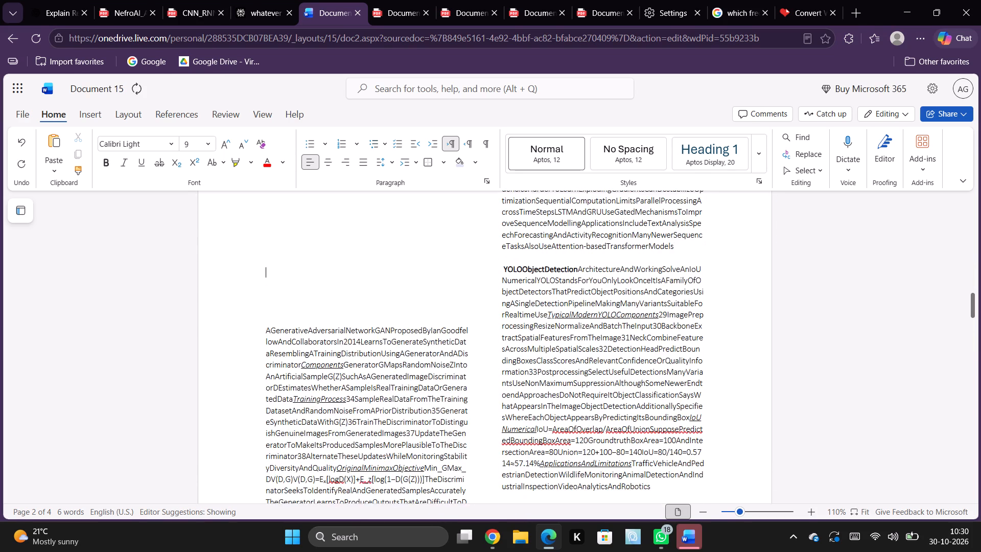
key(BackSpace)
key(BackSpace)
key(BackSpace)
key(BackSpace)
key(BackSpace)
key(BackSpace)
key(BackSpace)
key(BackSpace)
key(BackSpace)
key(BackSpace)
key(BackSpace)
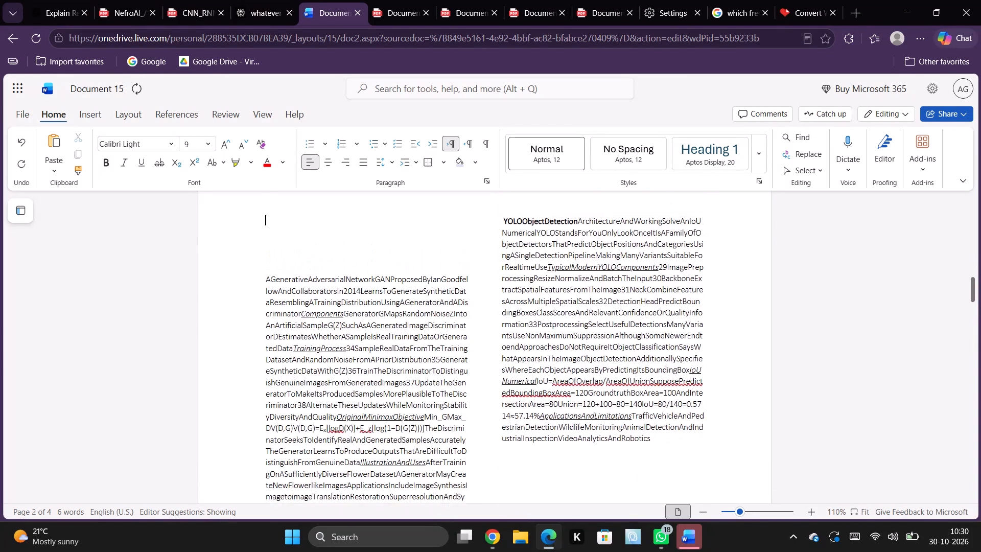
key(BackSpace)
key(BackSpace)
Insert line breaks before the YOLOObjectDetection heading to move the whole section into page 2's second column.
scroll(379, 309, down, 3)
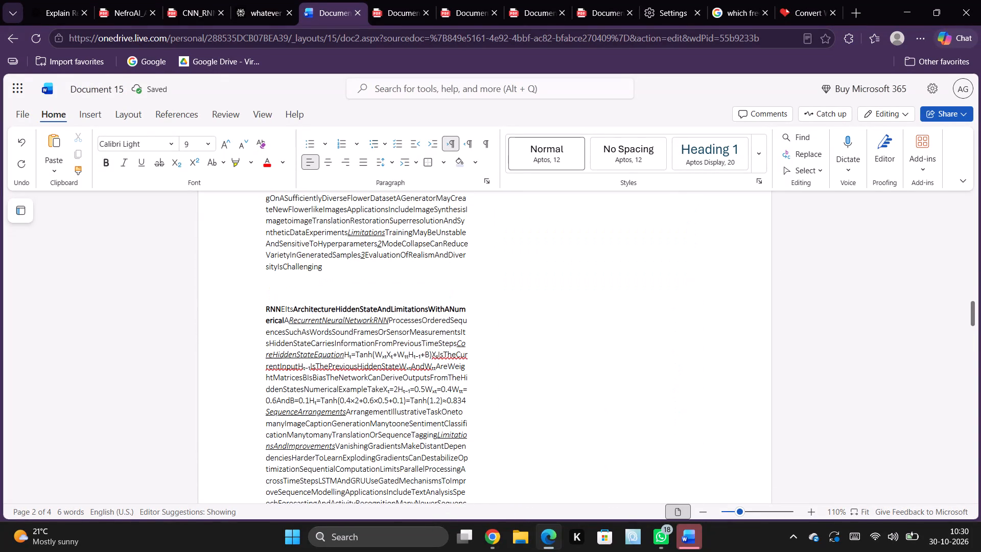
scroll(379, 309, up, 3)
scroll(379, 309, down, 4)
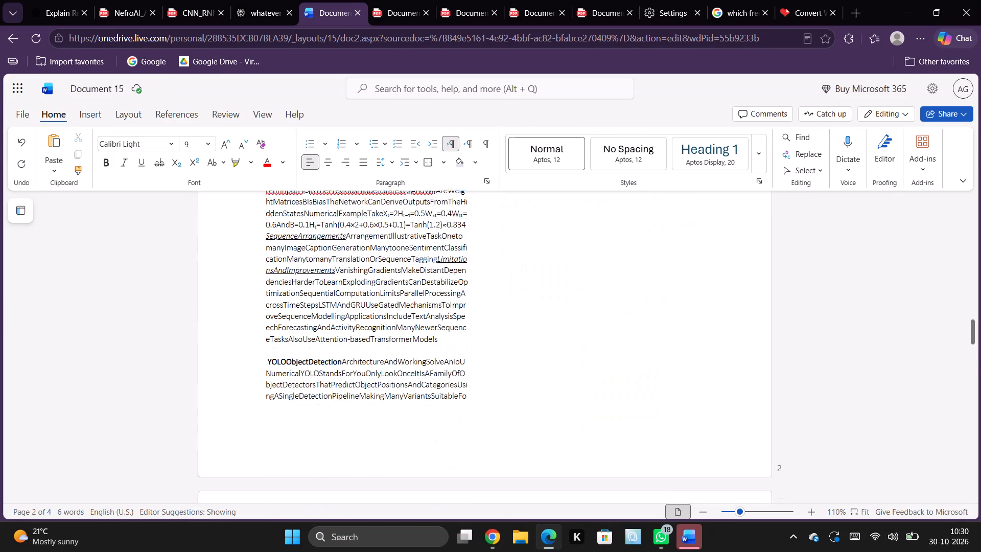
click(245, 376)
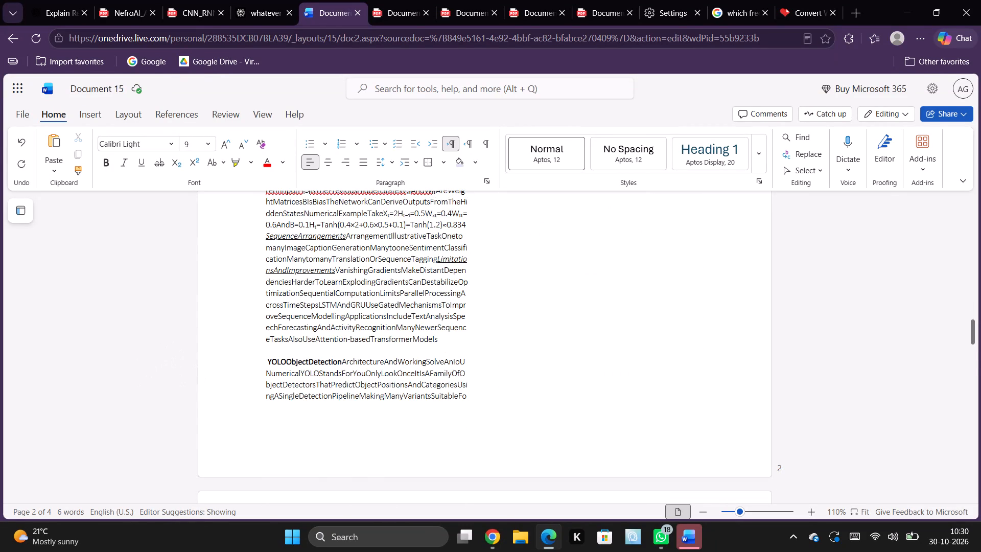
click(243, 364)
key(shift+Return)
key(shift+Return)
key(shift+Return)
key(shift+Return)
key(shift+Return)
key(shift+Return)
key(shift+Return)
key(shift+Return)
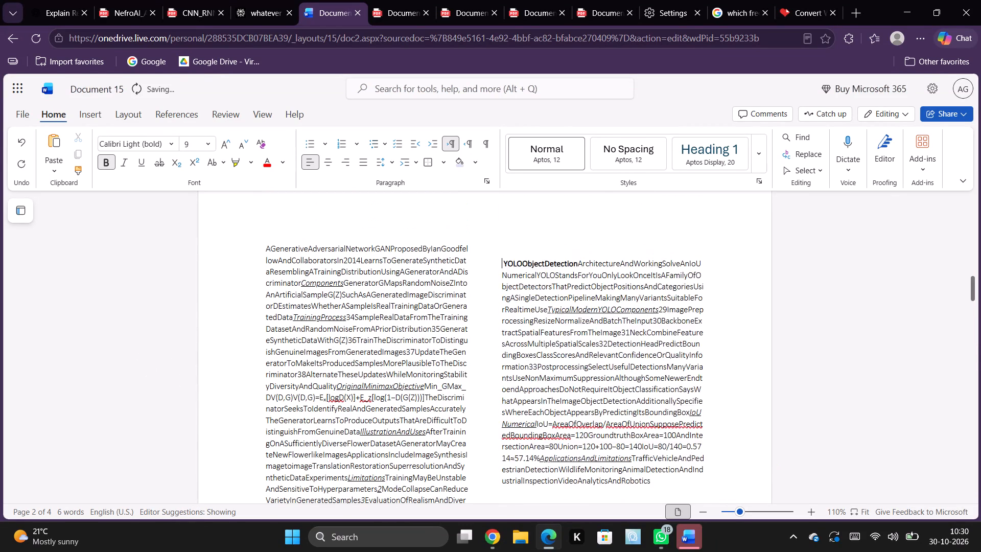
key(shift+Return)
Check the adjusted page layout, then export Document 15 as a PDF and download it.
scroll(243, 364, down, 7)
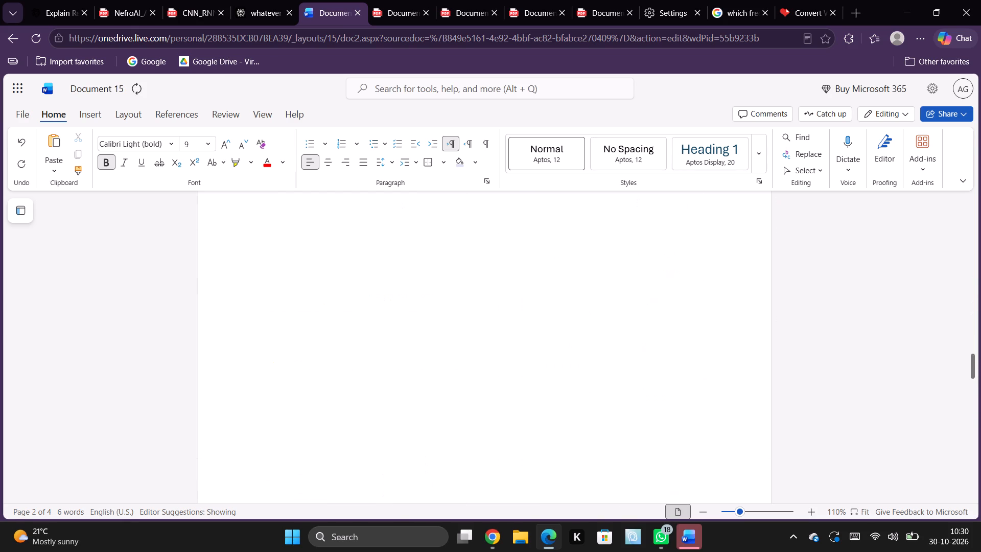
scroll(243, 364, down, 2)
scroll(243, 364, up, 14)
scroll(243, 364, down, 3)
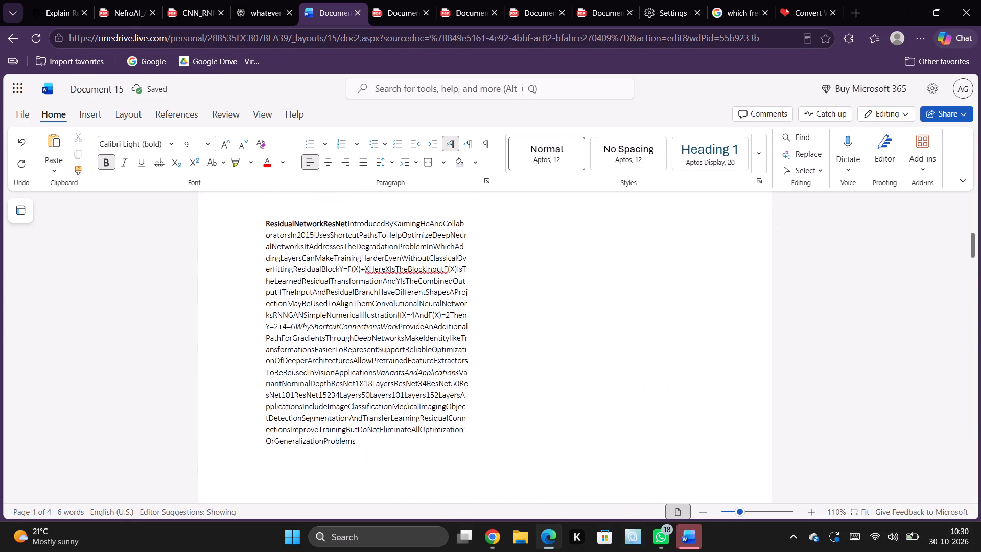
scroll(243, 364, down, 2)
click(28, 110)
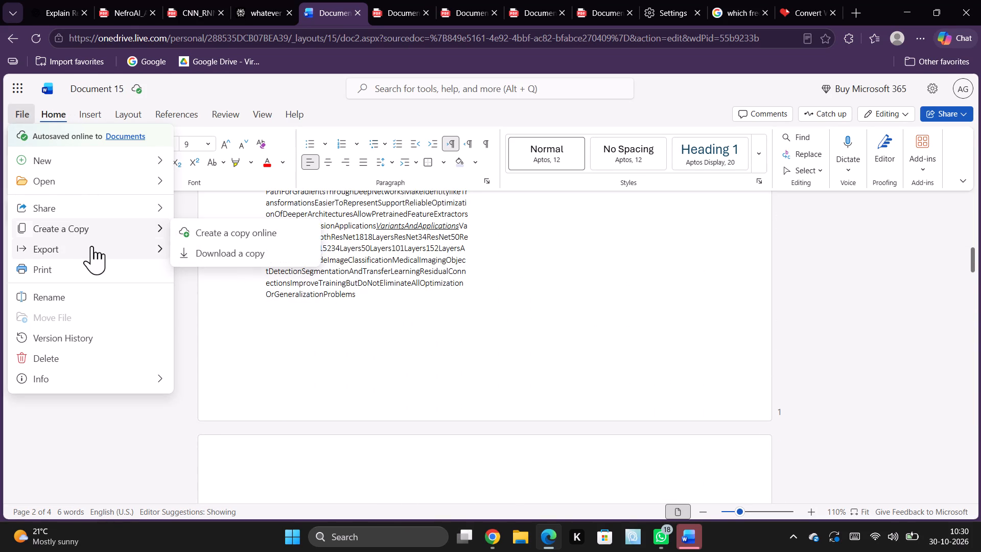
click(180, 254)
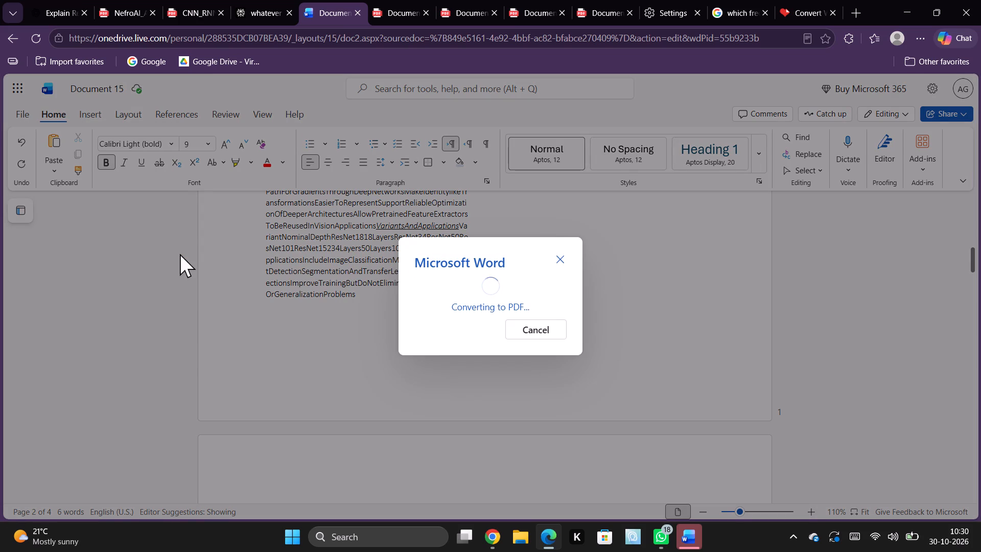